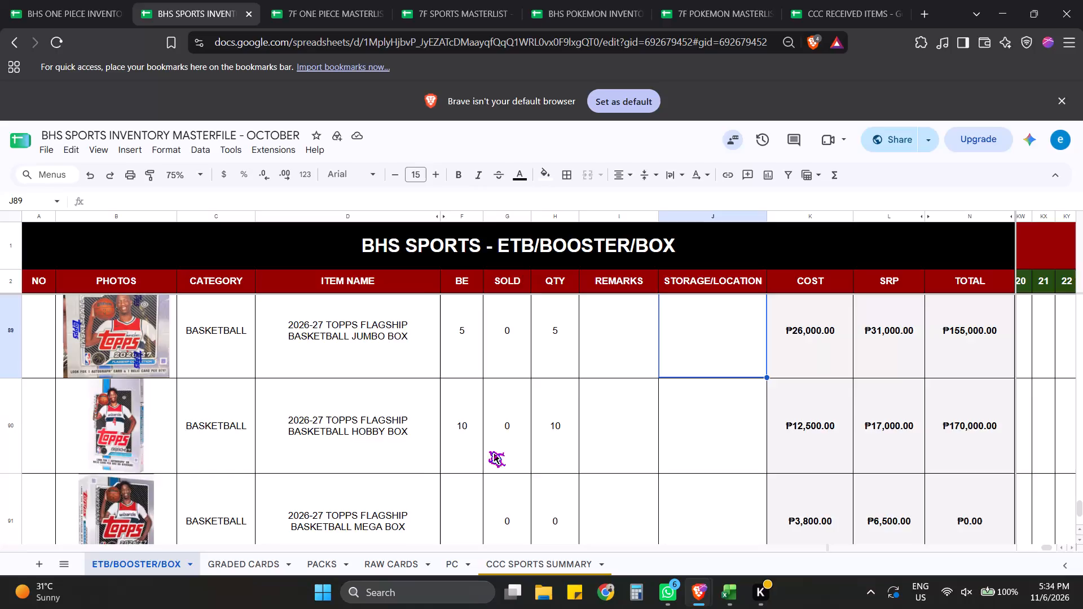
Switch to the CCC RECEIVED ITEMS spreadsheet, showing the NOVEMBER 5, 2026 - GH sheet.
scroll(605, 457, up, 6)
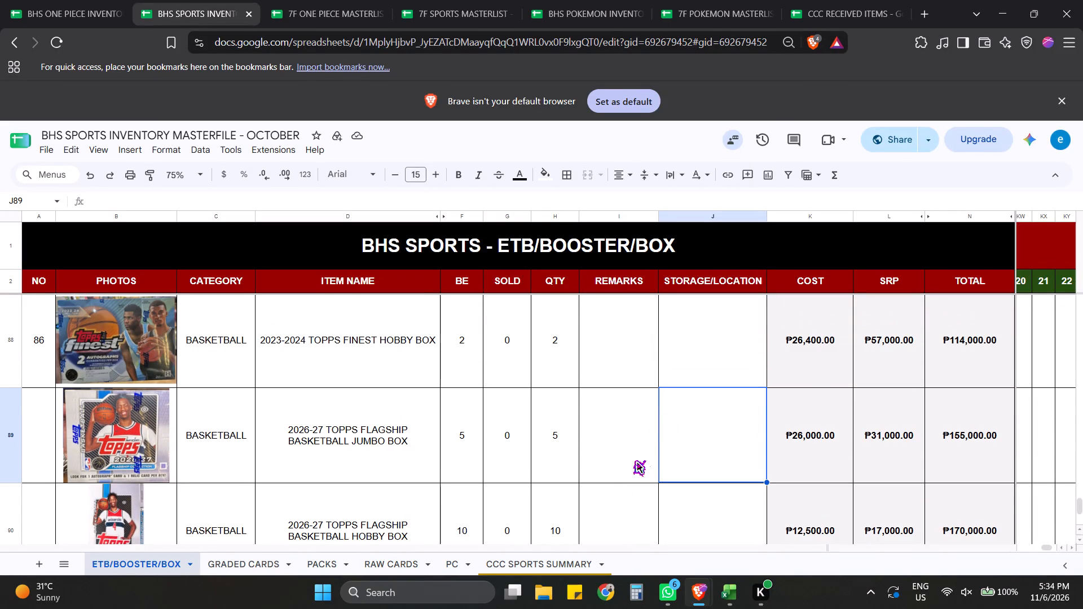
click(826, 0)
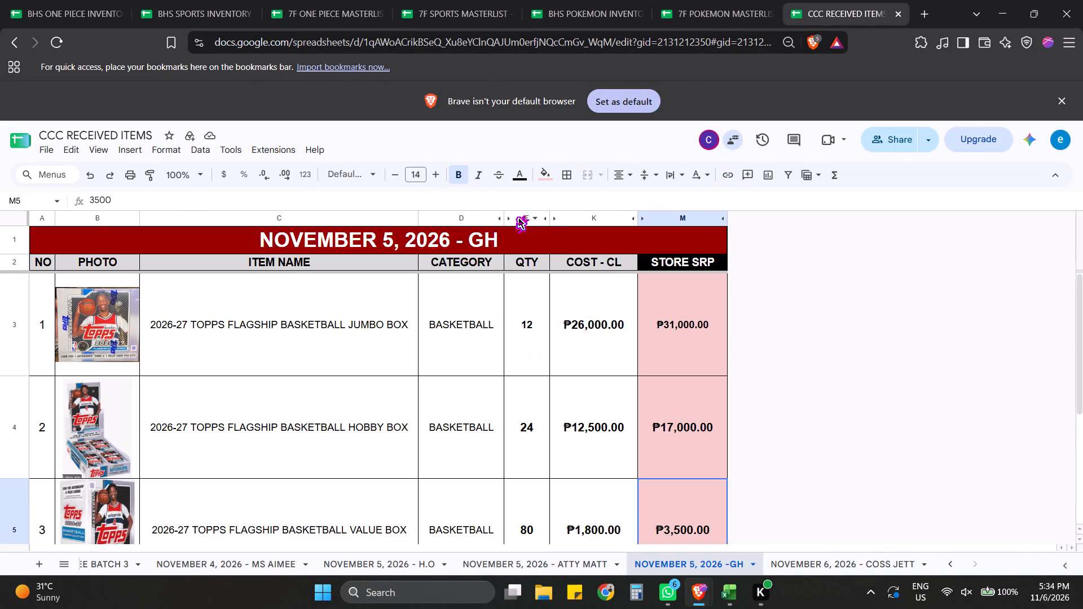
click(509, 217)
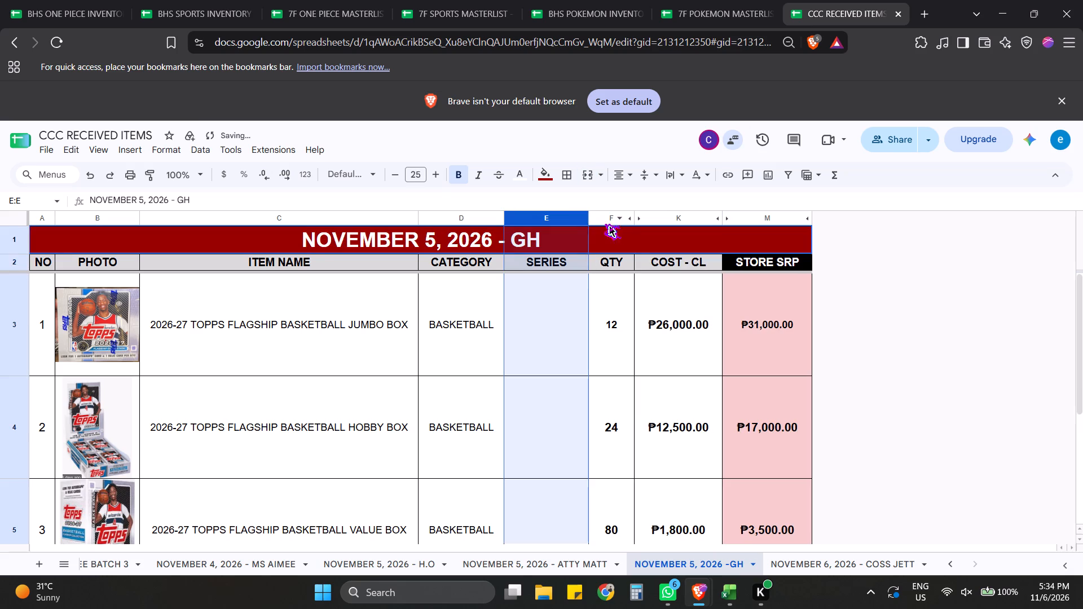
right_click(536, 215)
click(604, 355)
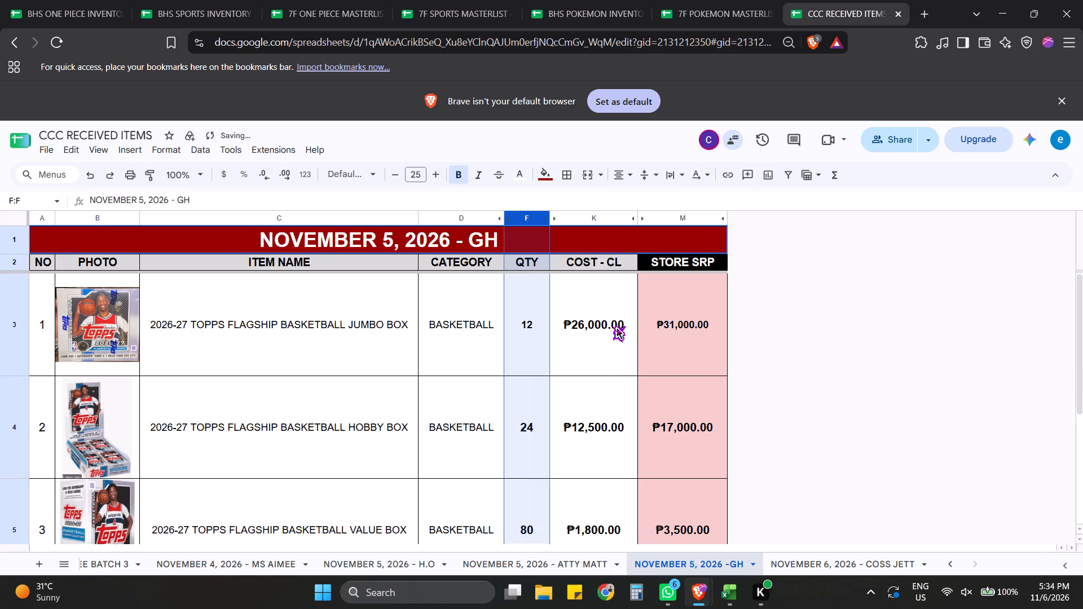
Unhide the store allocation columns 7F to MAKATI and review the BHS quantities of the four Topps Flagship items.
click(555, 217)
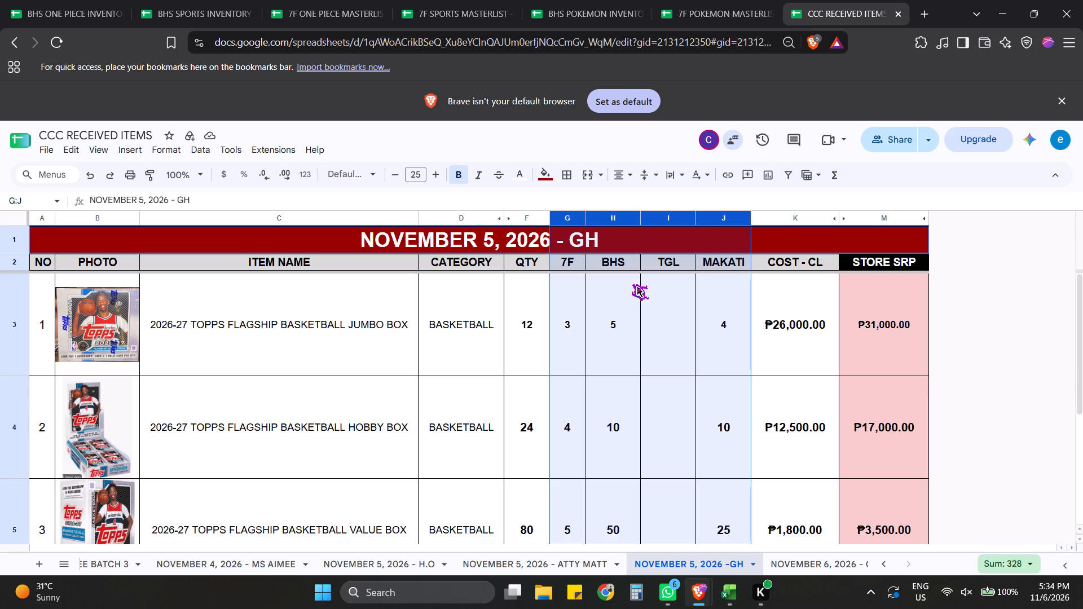
click(662, 339)
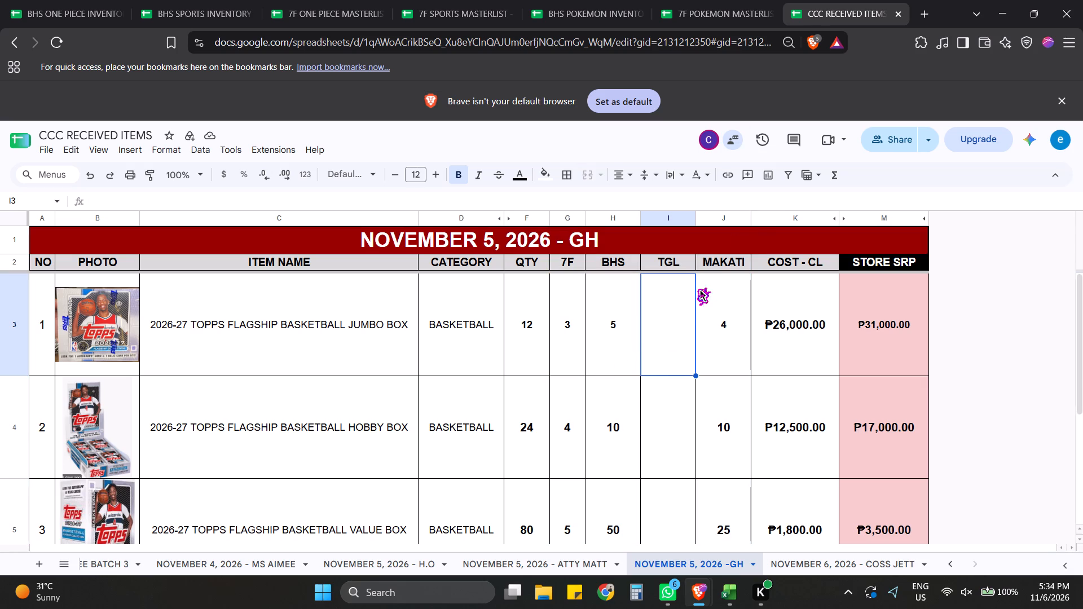
click(597, 343)
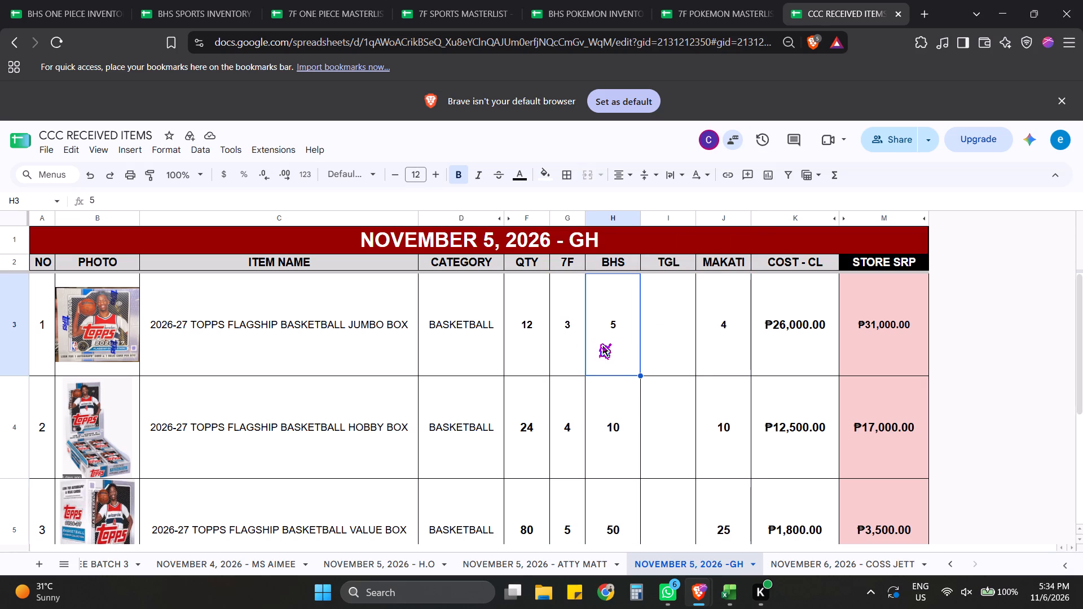
click(608, 431)
scroll(598, 452, down, 5)
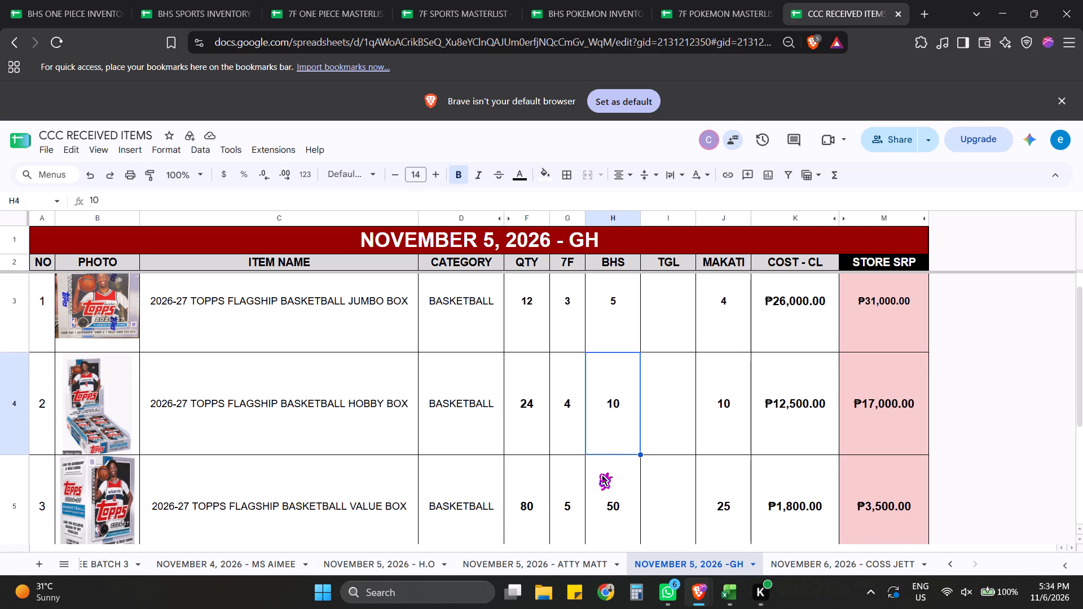
click(623, 425)
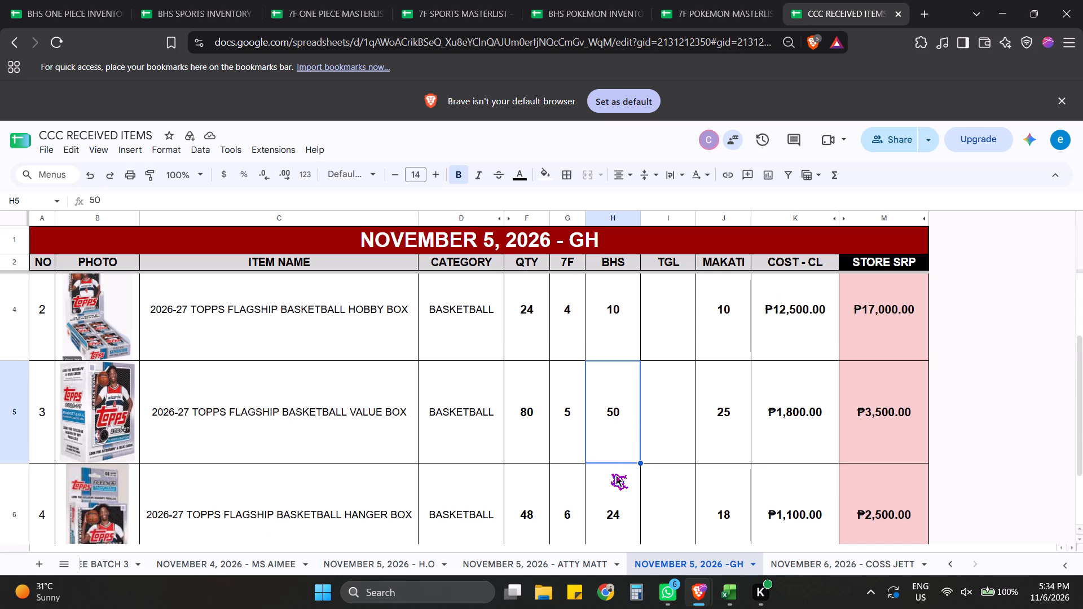
scroll(620, 443, up, 2)
click(613, 377)
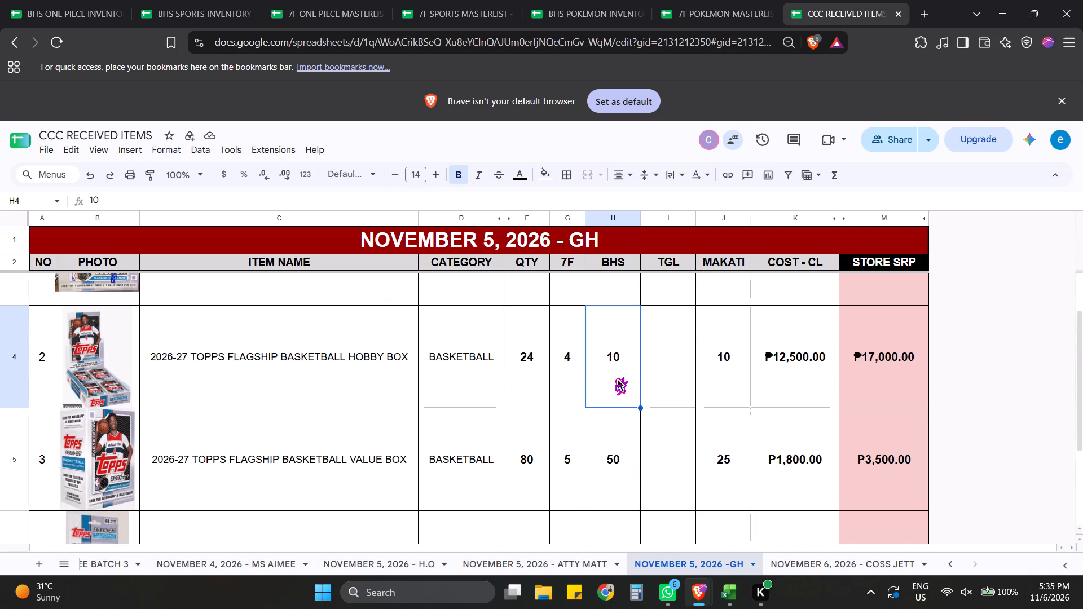
scroll(613, 424, down, 3)
scroll(610, 444, up, 7)
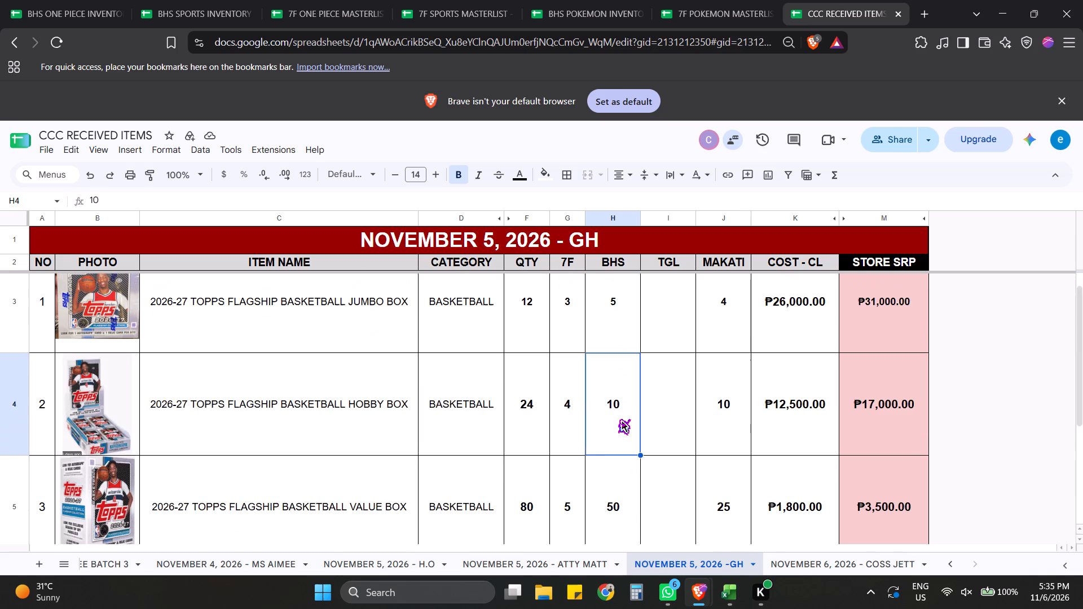
scroll(617, 418, up, 1)
drag(631, 348, 631, 361)
scroll(623, 402, down, 10)
scroll(639, 460, down, 1)
scroll(636, 456, up, 4)
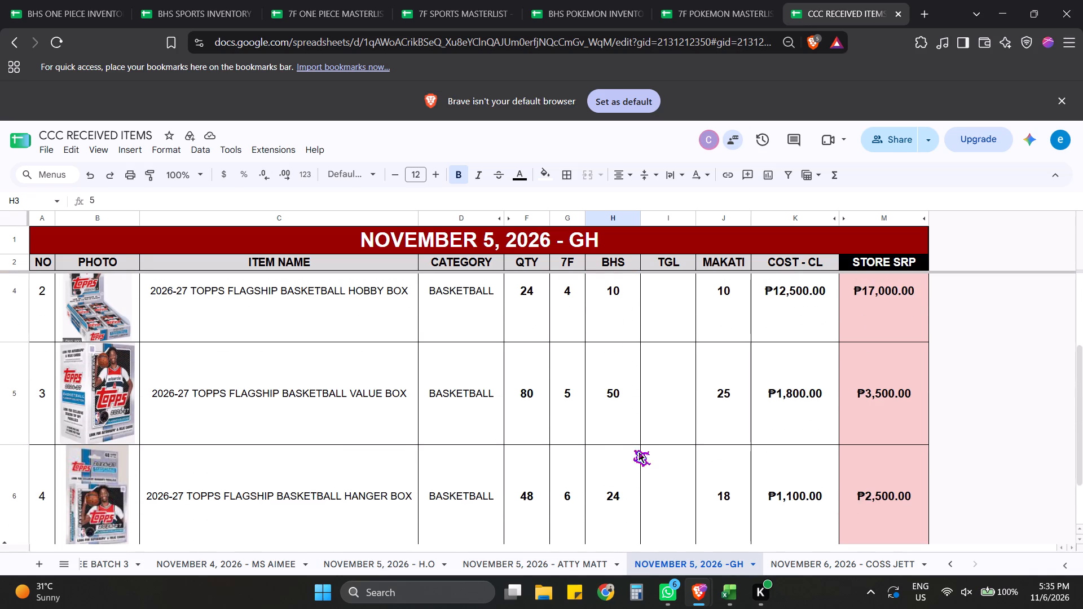
scroll(633, 449, down, 5)
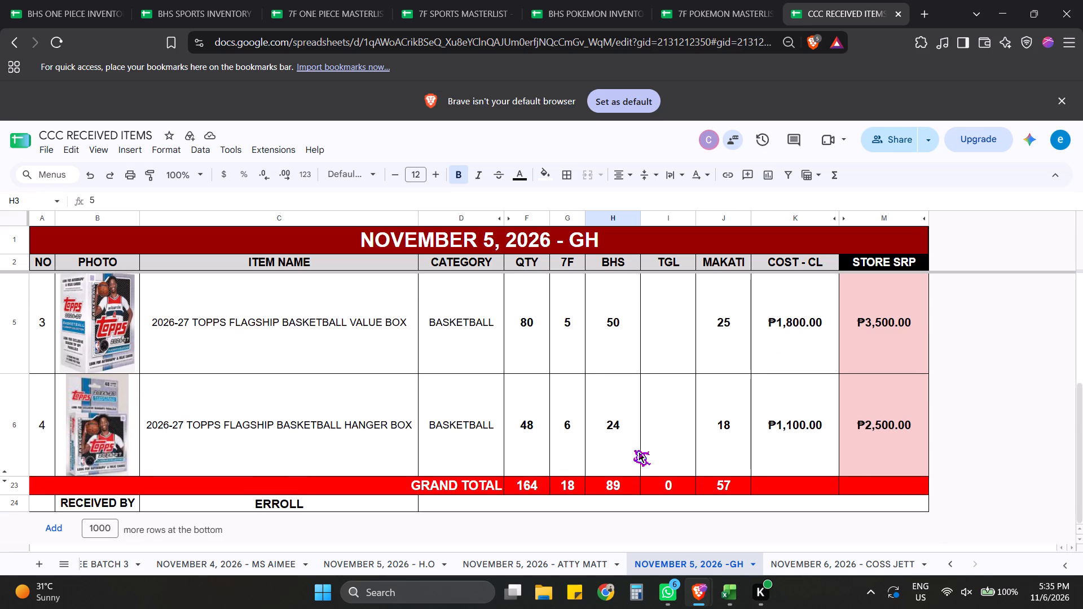
scroll(630, 461, down, 2)
click(628, 457)
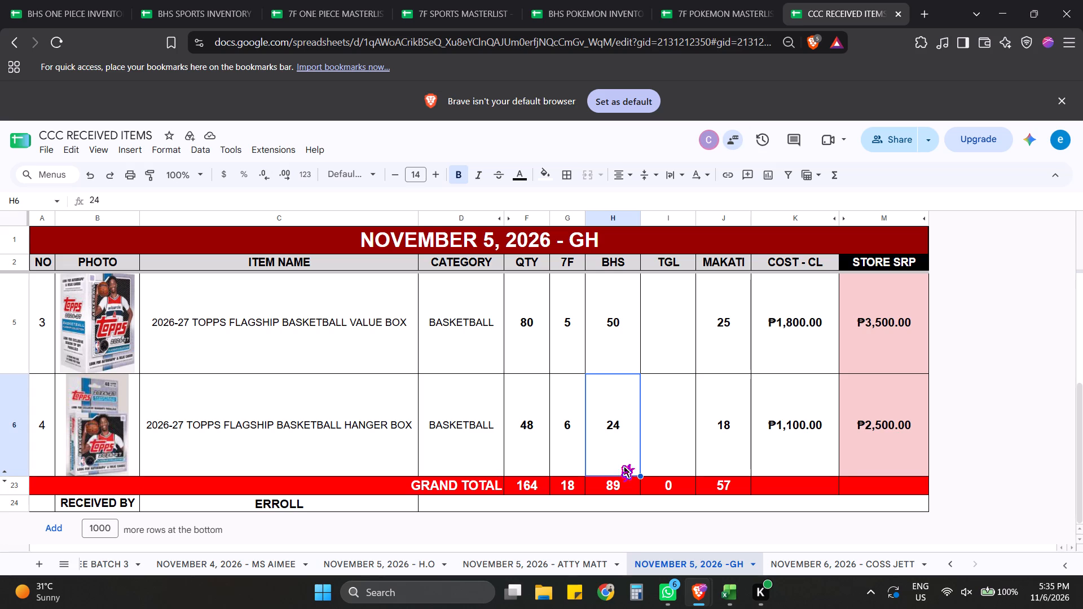
Recheck the per-store allocations of the received Topps Flagship Basketball boxes across all four item rows.
click(565, 426)
scroll(583, 395, up, 7)
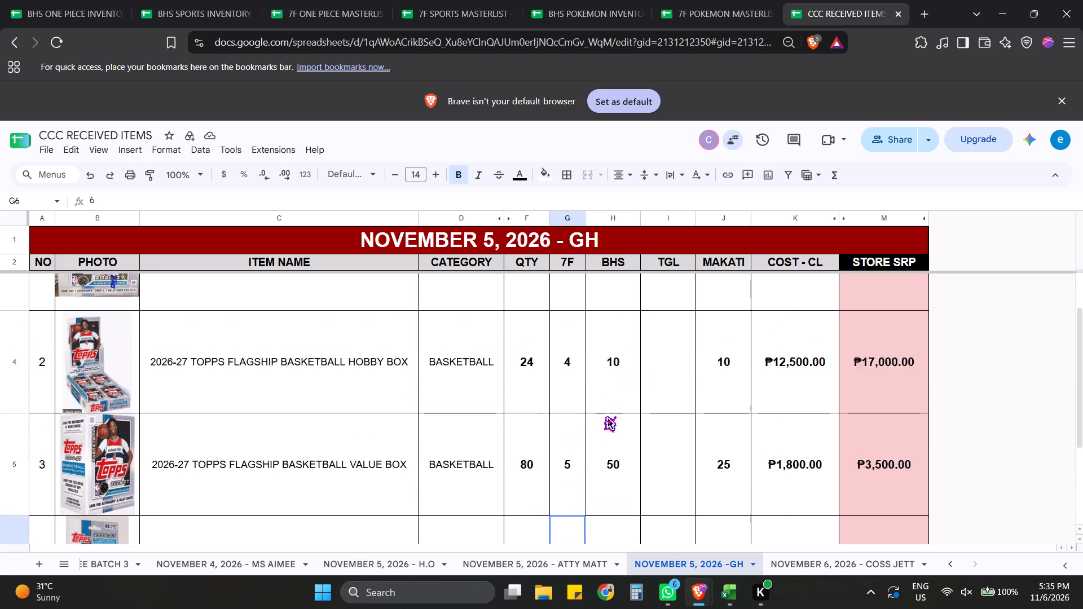
scroll(602, 416, up, 3)
scroll(597, 479, down, 3)
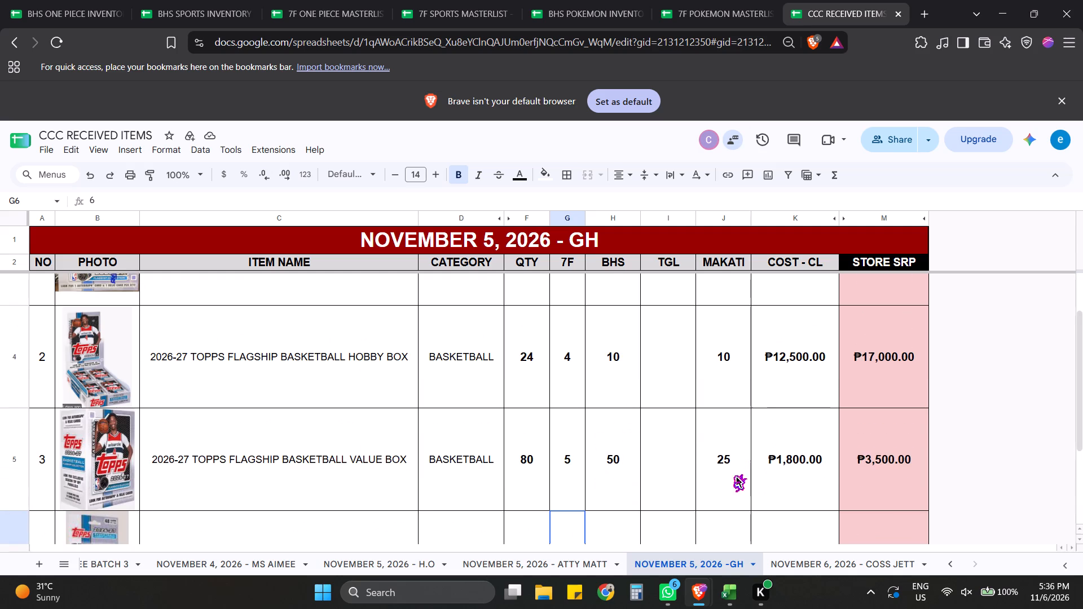
scroll(703, 473, up, 2)
scroll(638, 467, up, 4)
scroll(585, 444, down, 11)
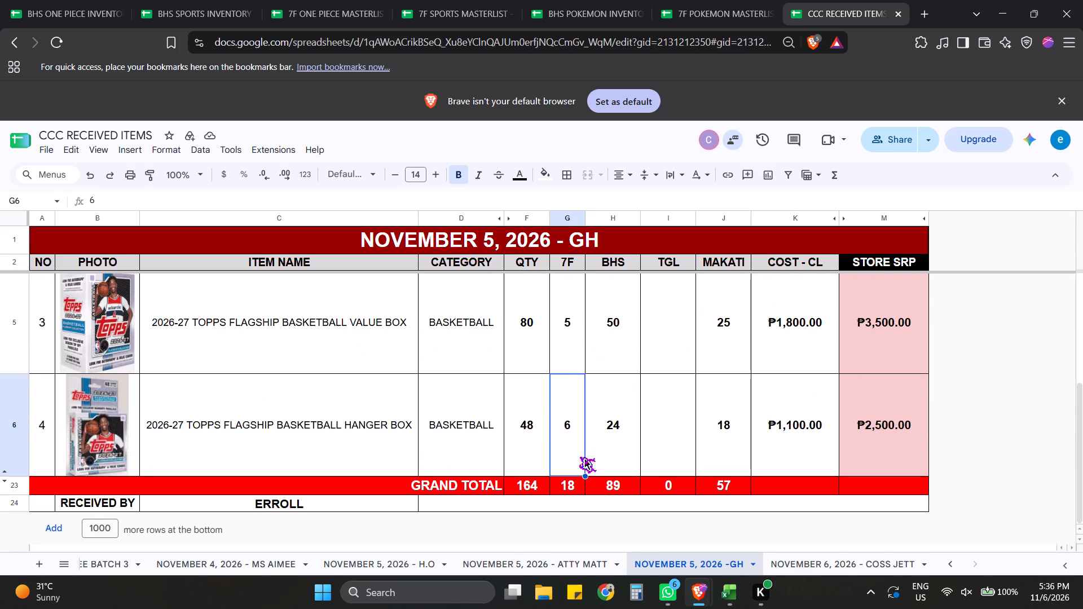
scroll(576, 449, up, 20)
scroll(576, 449, up, 3)
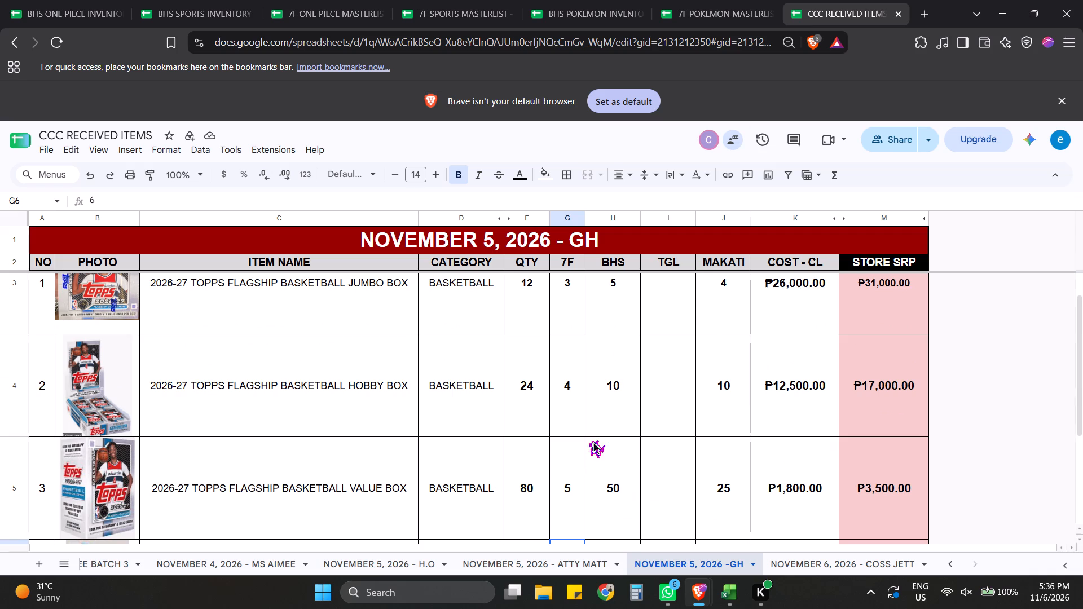
scroll(633, 462, down, 6)
scroll(648, 454, up, 12)
scroll(657, 401, up, 1)
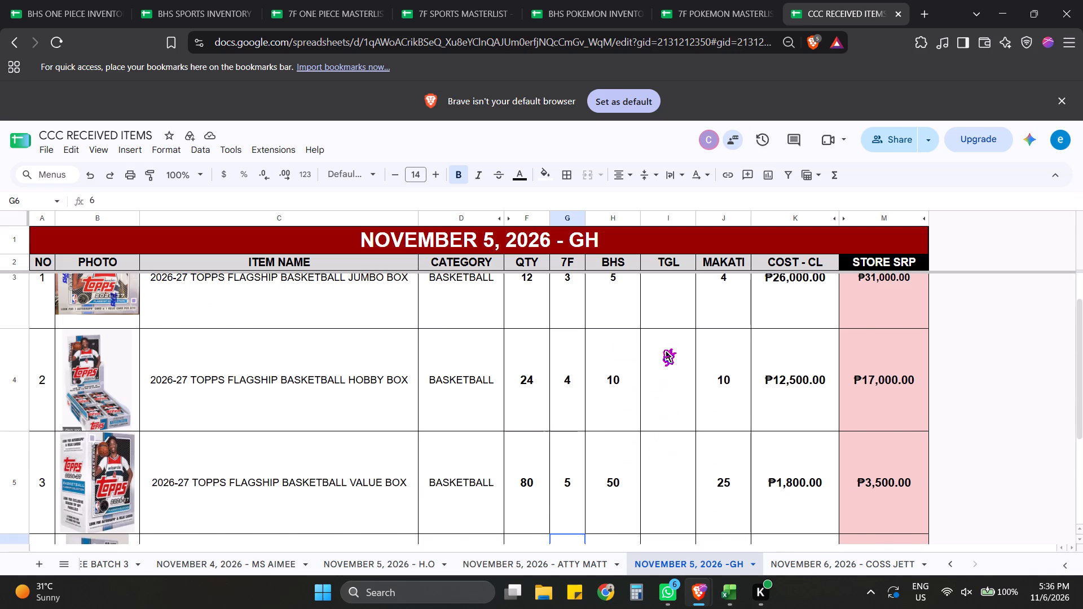
click(661, 348)
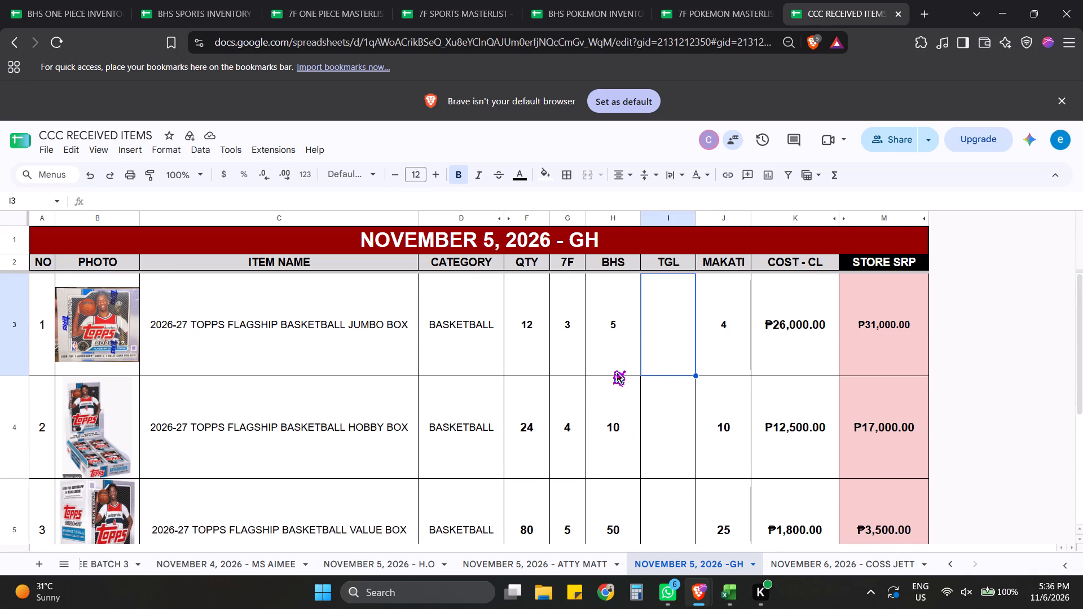
click(612, 376)
Hide the store allocation columns 7F, BHS, TGL and MAKATI (G to J) in the NOVEMBER 5, 2026 - GH sheet.
drag(526, 218, 680, 226)
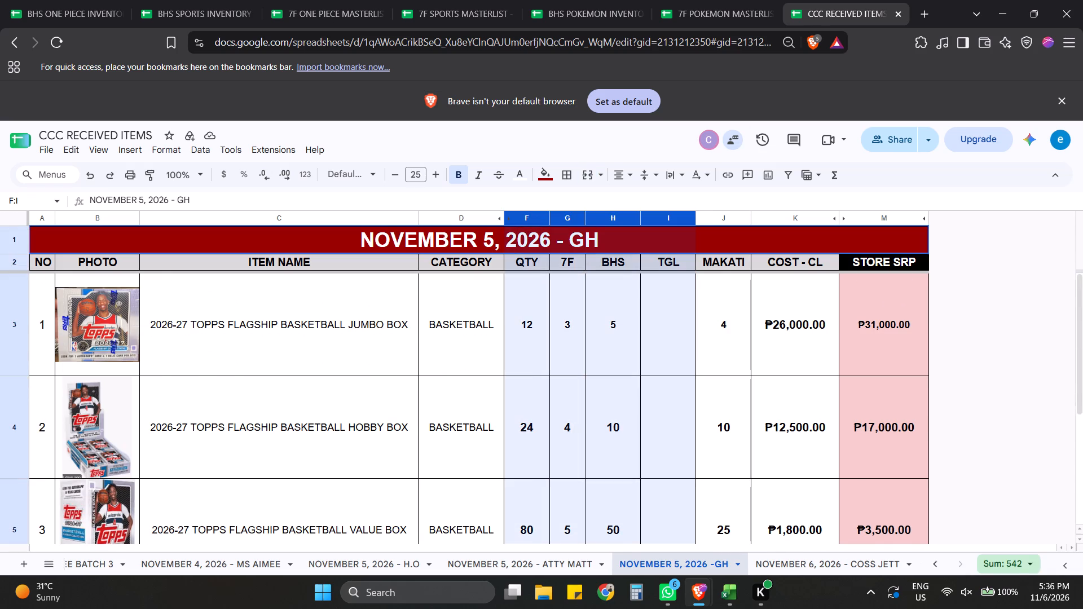
drag(680, 226, 716, 228)
click(653, 304)
drag(567, 222, 744, 228)
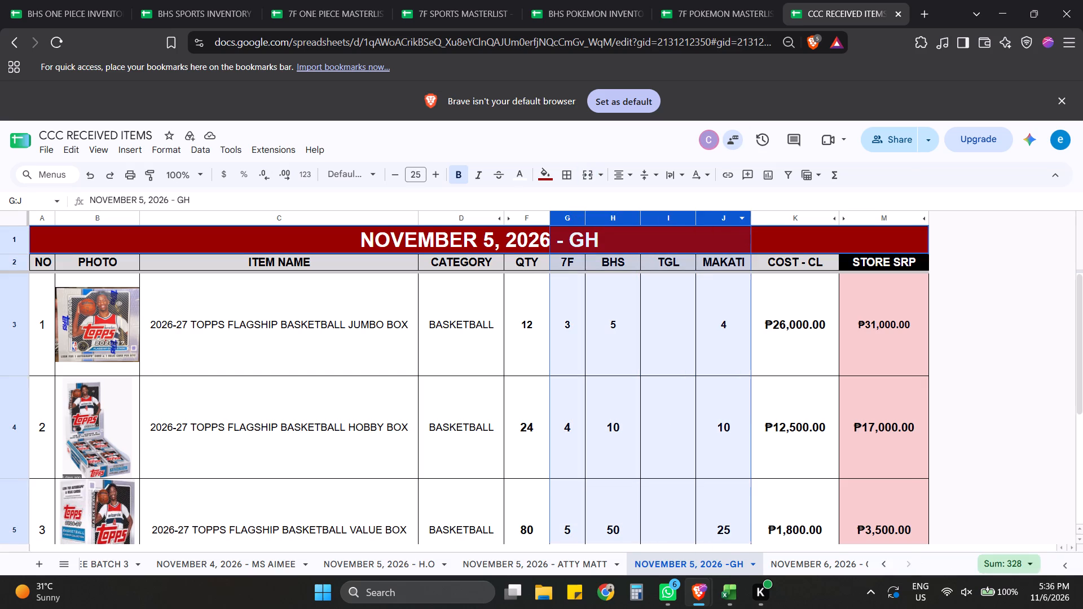
right_click(705, 219)
click(786, 351)
click(547, 441)
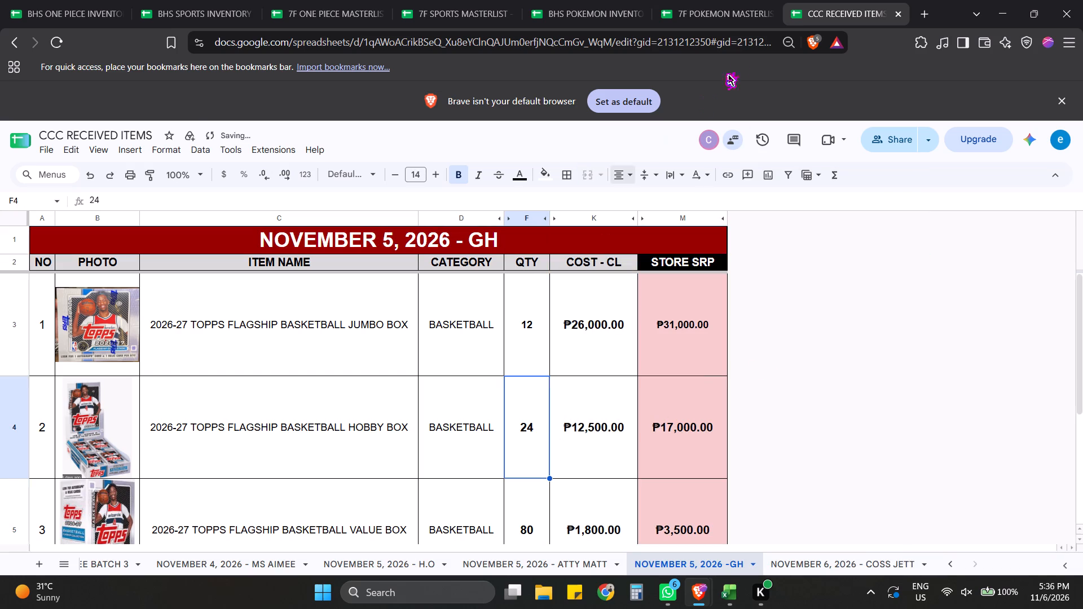
Switch back to the BHS SPORTS INVENTORY MASTERFILE - OCTOBER spreadsheet.
click(714, 0)
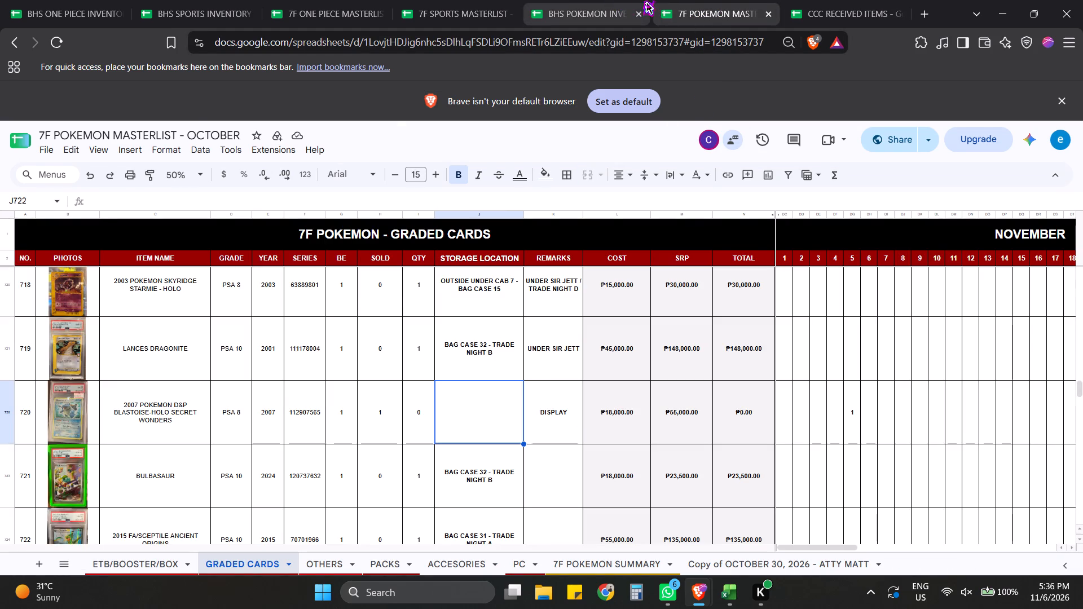
click(565, 0)
click(478, 0)
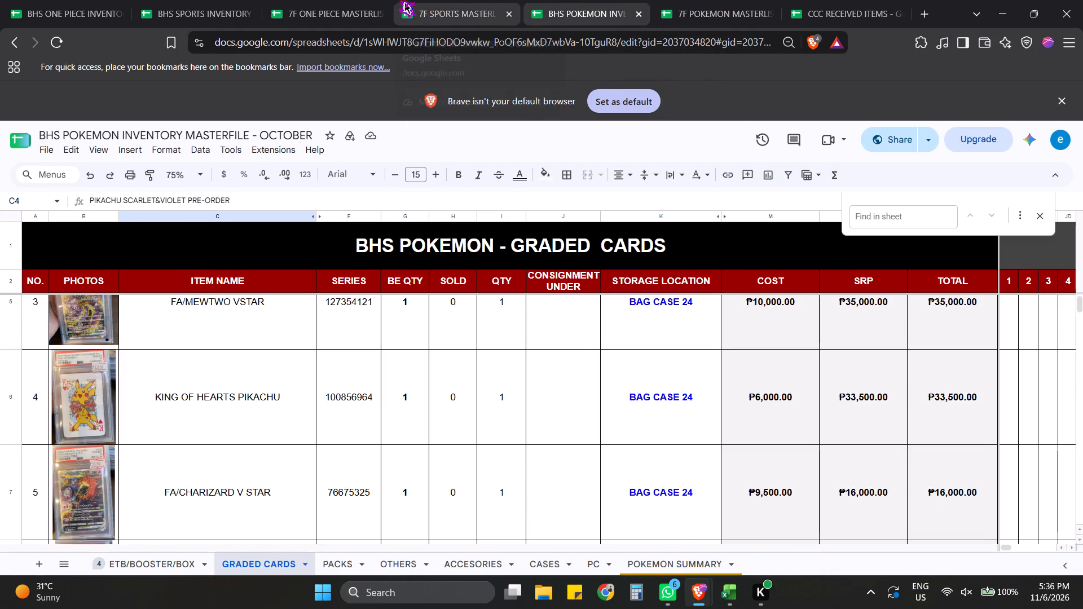
click(326, 0)
click(213, 1)
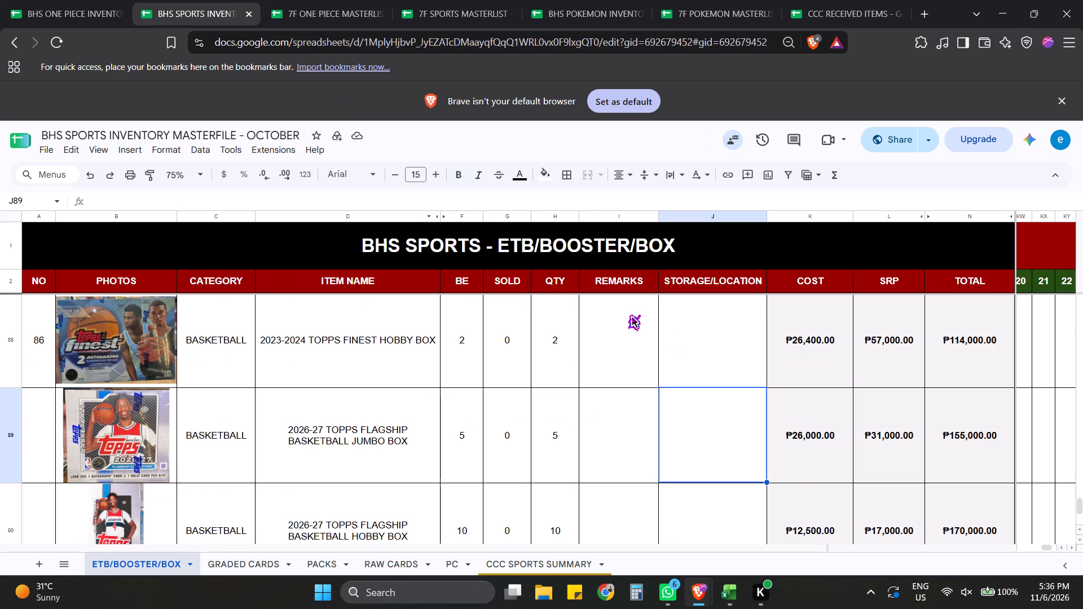
Enter RIGHT UNDER 5 as the storage location of the 2026-27 Topps Flagship Basketball Jumbo Box.
scroll(673, 434, down, 5)
drag(685, 449, 690, 446)
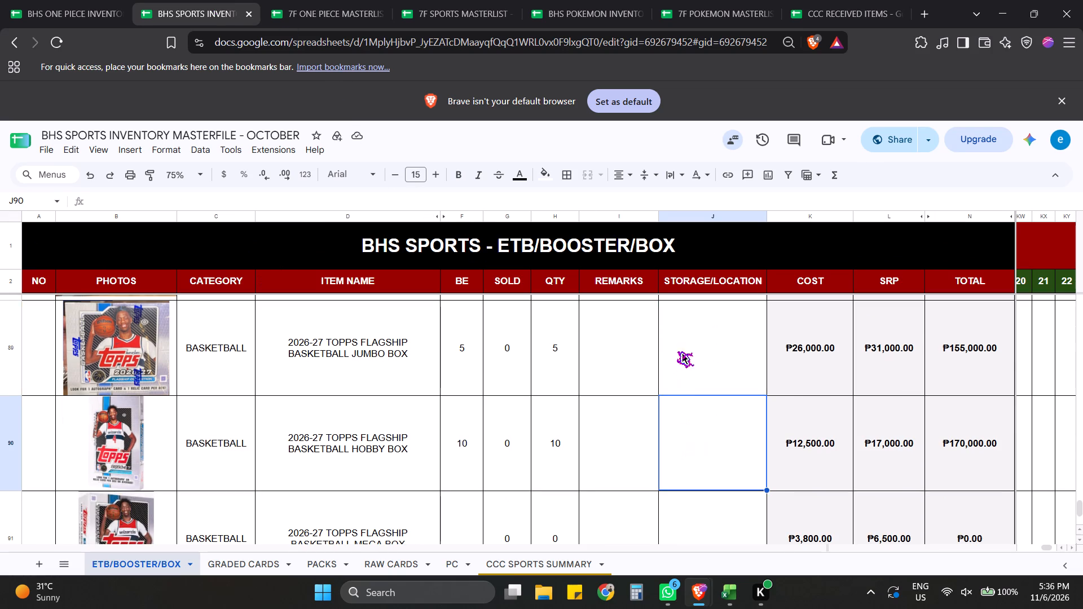
click(677, 349)
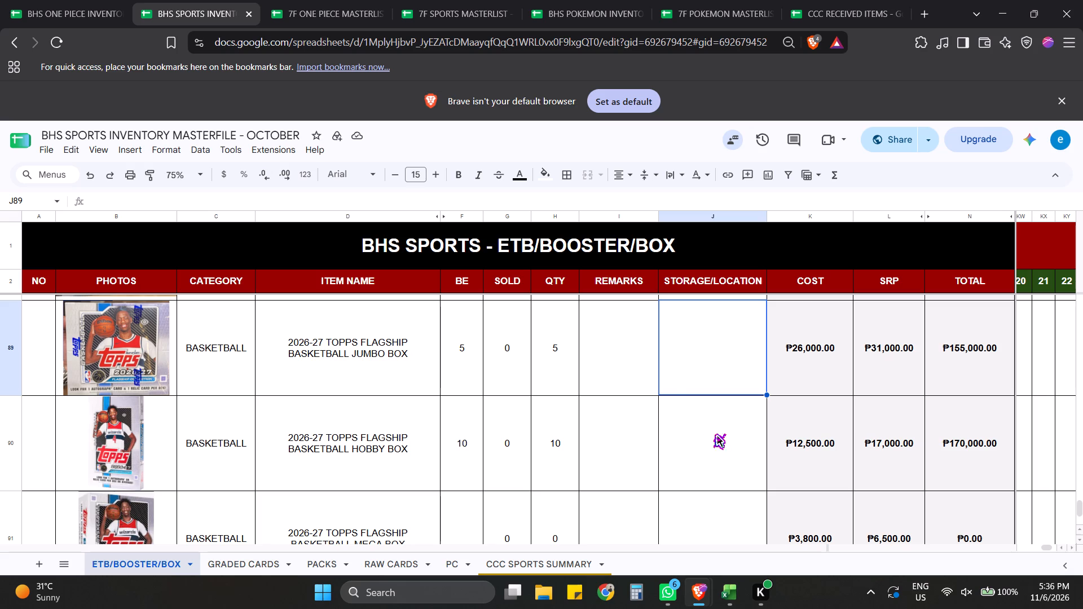
scroll(661, 378, up, 1)
click(621, 381)
click(692, 371)
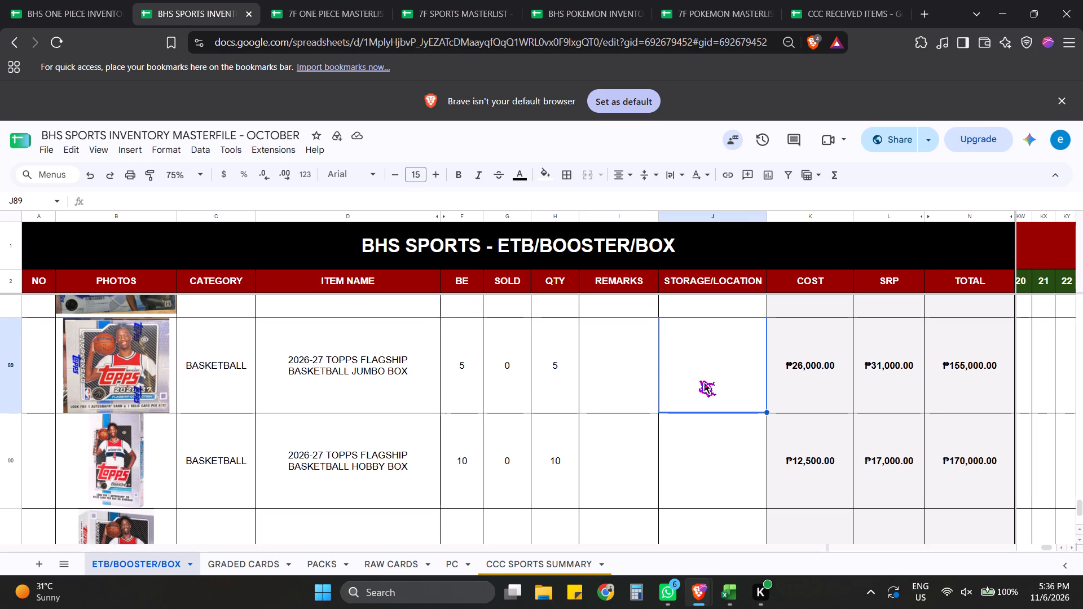
text(RIGHT UBER)
key(BackSpace)
key(BackSpace)
key(BackSpace)
text(NDER 5)
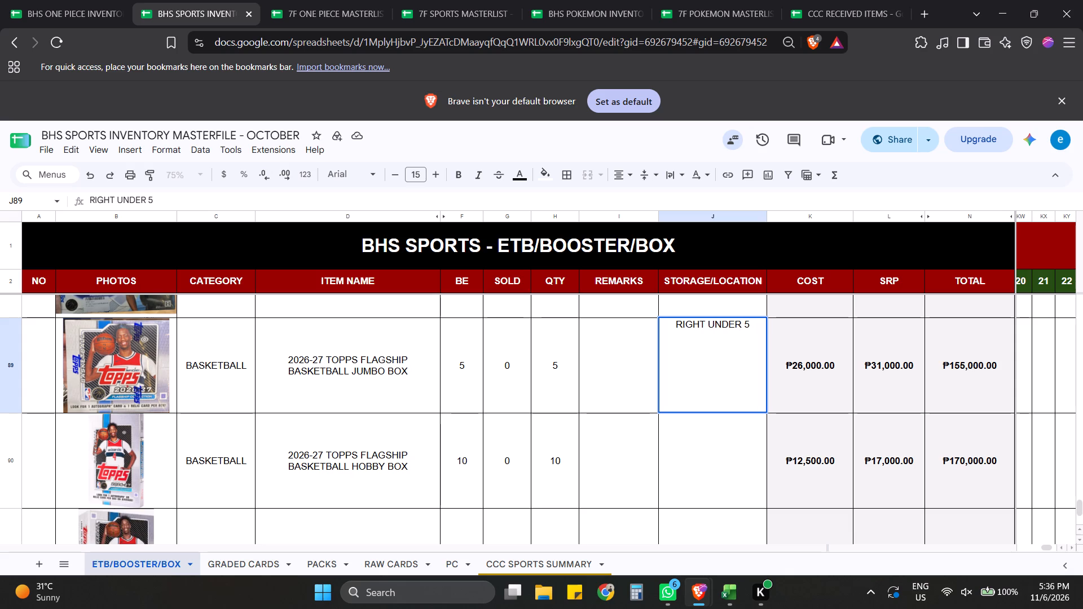
key(Return)
key(Up)
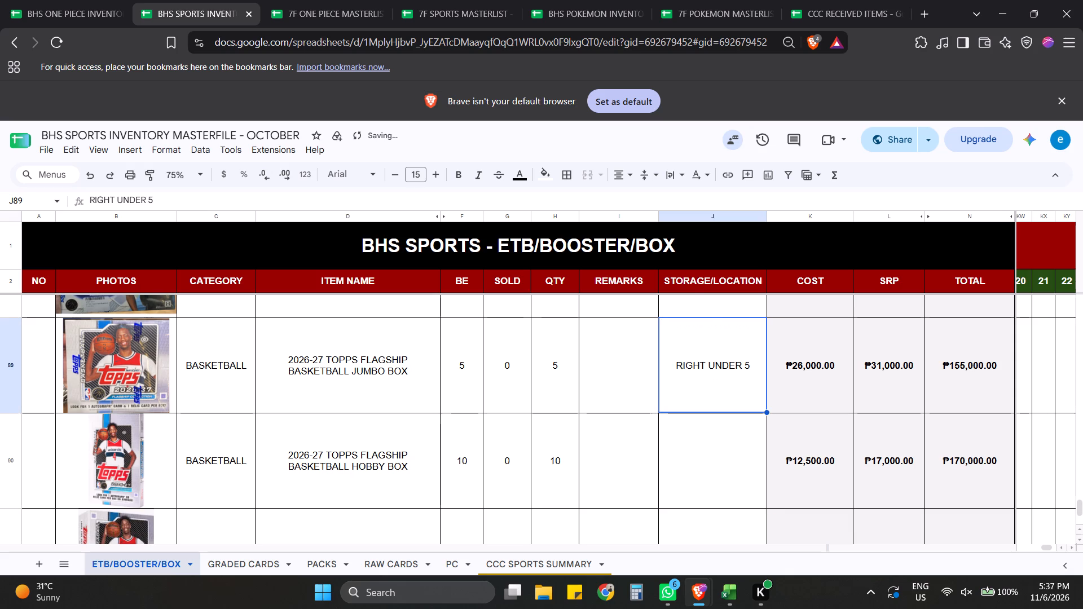
Insert CAB before the 5 in the Jumbo Box's storage location, making it RIGHT UNDER CAB 5.
double_click(696, 358)
click(743, 324)
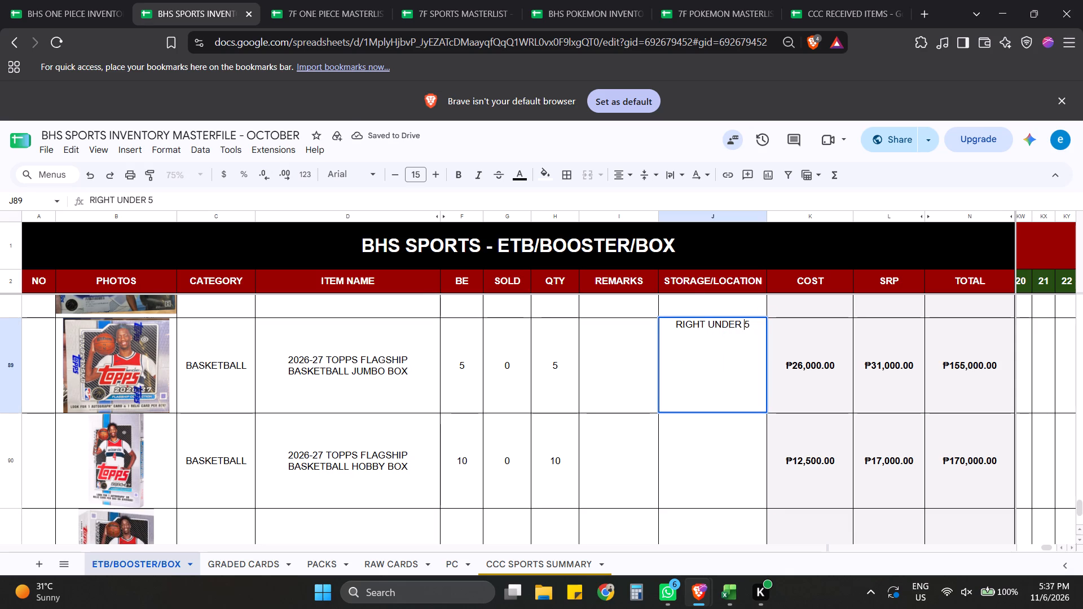
text(CAB)
key(space)
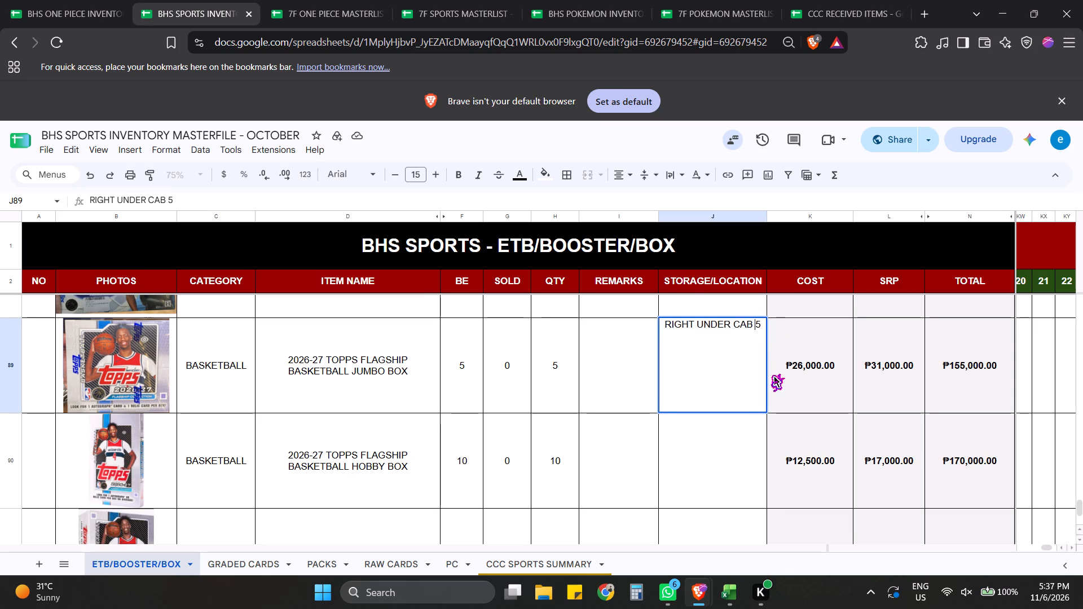
key(Return)
Copy the Jumbo Box's storage location to the 2026-27 Topps Flagship Basketball Hobby, Mega, Value and Hanger Box rows.
key(Up)
key(ctrl+c)
key(Down)
key(ctrl+v)
key(Down)
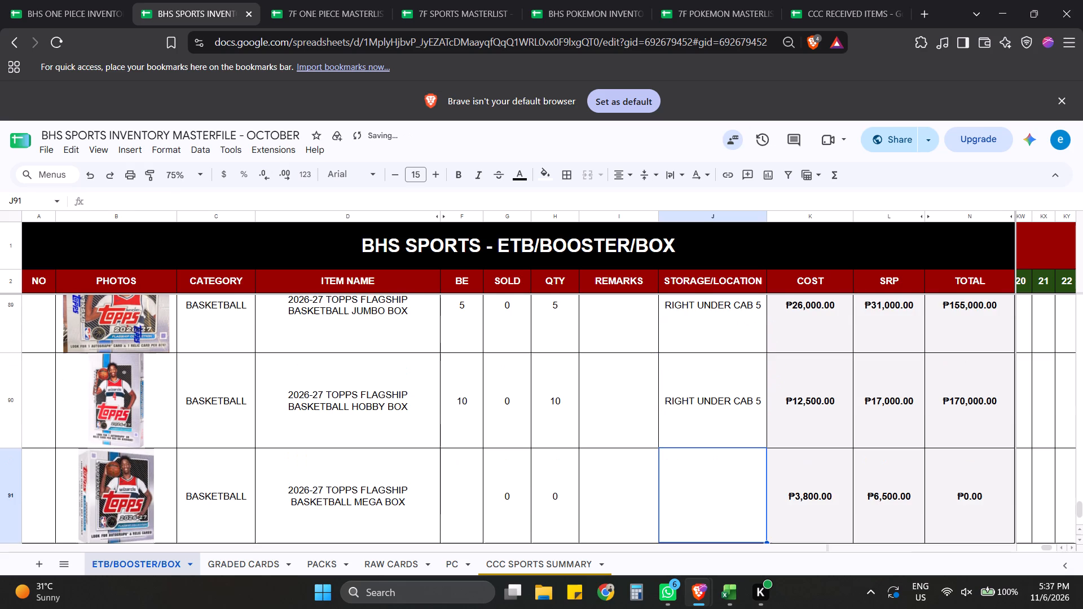
key(ctrl+v)
key(Down)
key(ctrl+v)
key(Up)
key(Down)
key(Down)
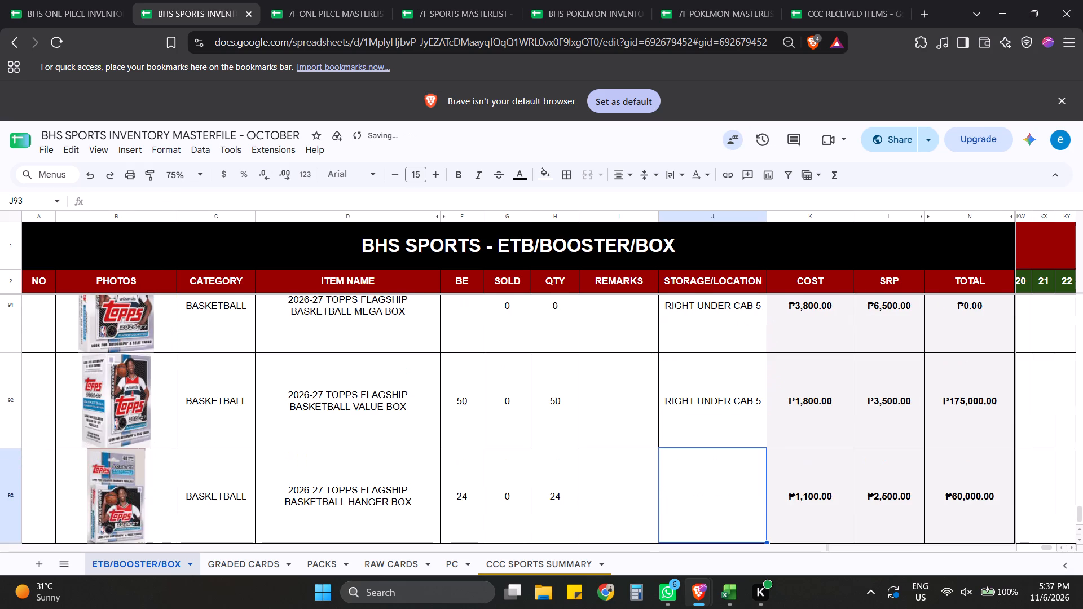
key(Up)
key(Down)
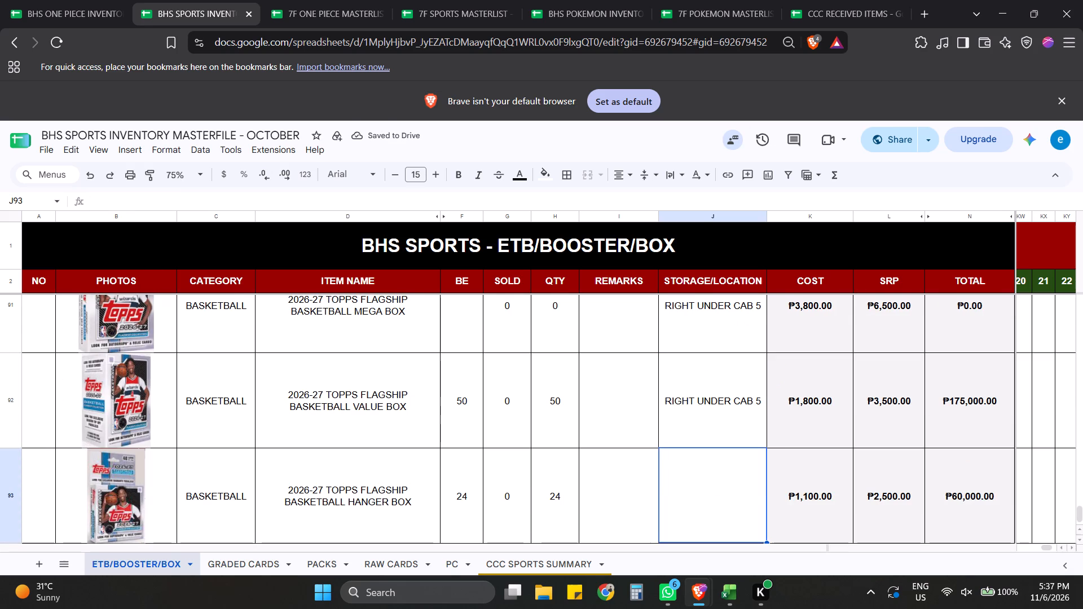
key(ctrl+v)
key(Down)
Clear the storage location of the 2026-27 Topps Flagship Basketball Mega Box.
key(Up)
key(Up)
key(Up)
key(Up)
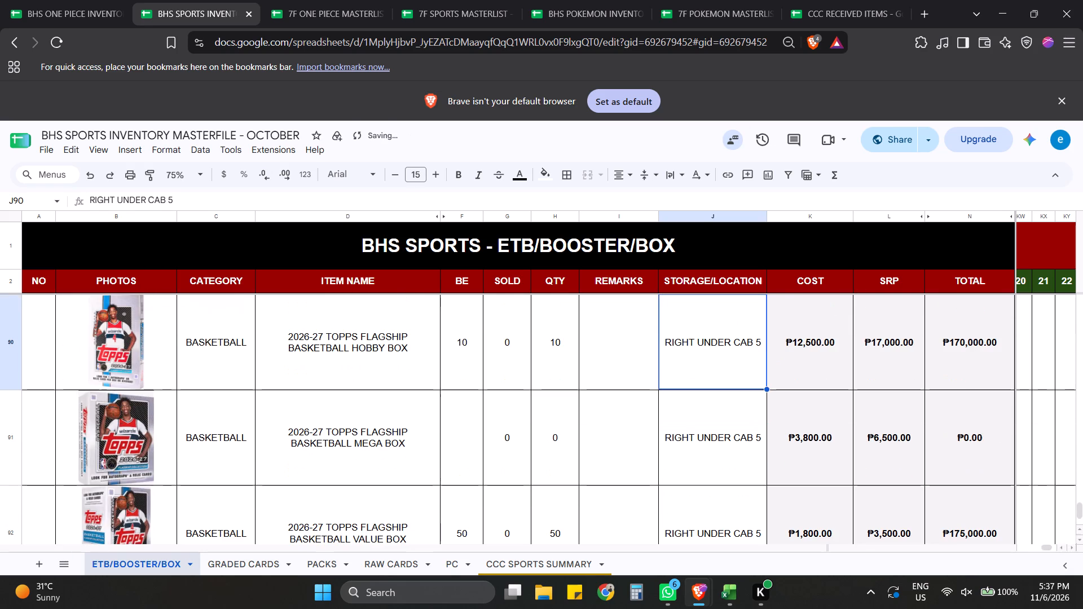
key(Down)
key(BackSpace)
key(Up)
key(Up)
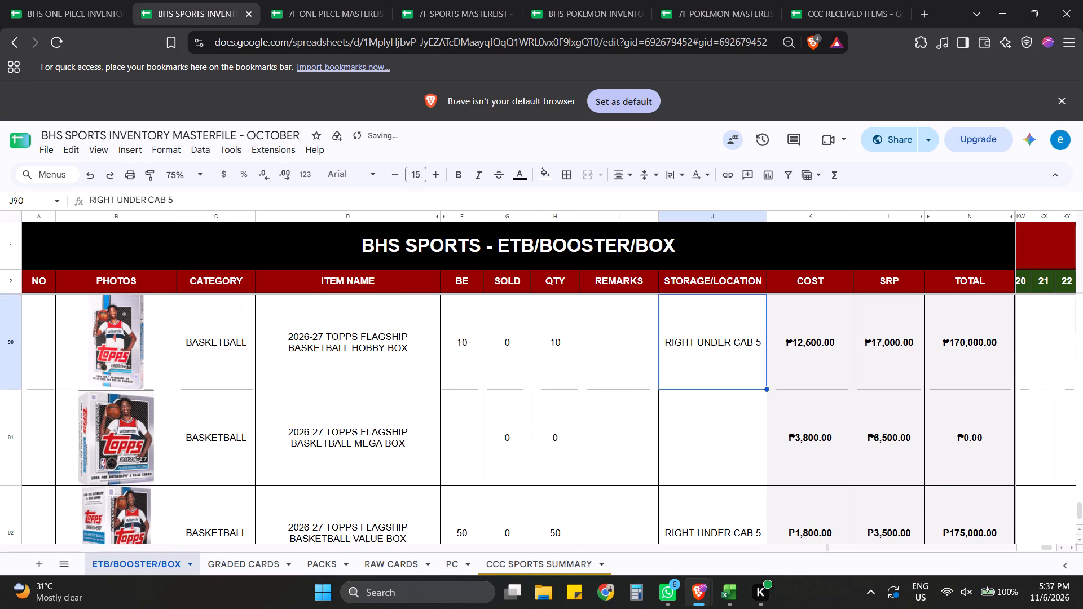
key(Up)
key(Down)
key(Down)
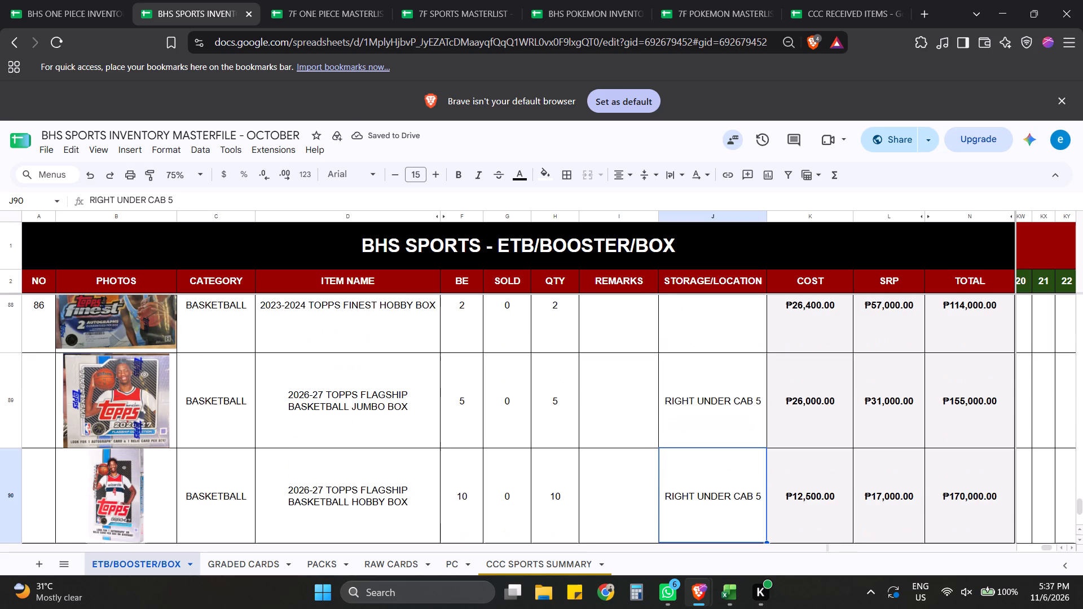
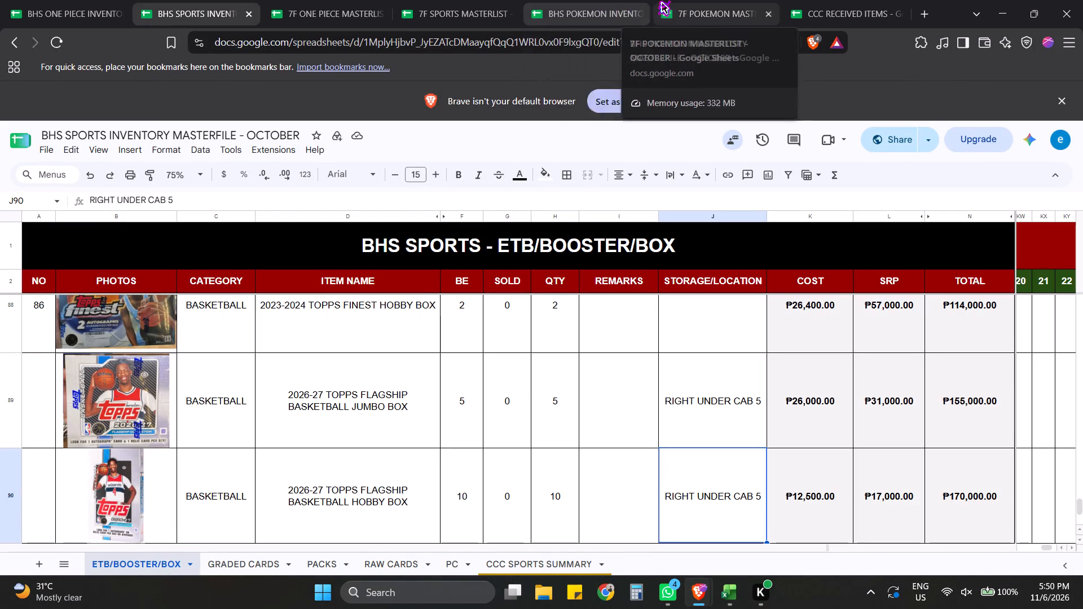
Look through the items in the Others sheet of the BHS One Piece inventory masterfile.
click(608, 0)
click(73, 0)
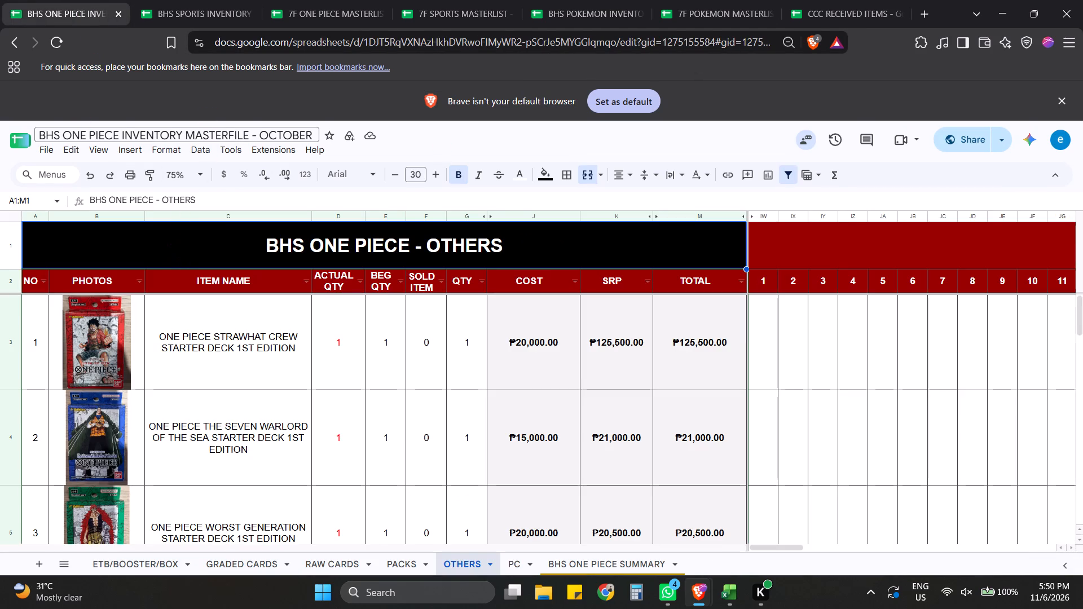
scroll(411, 406, down, 5)
scroll(296, 356, down, 6)
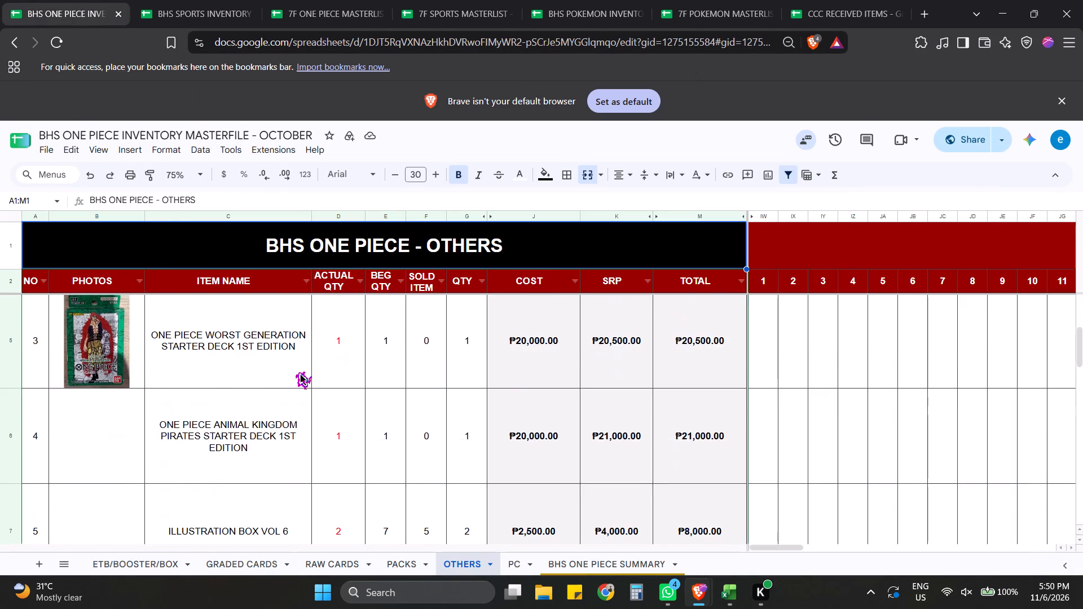
scroll(306, 390, down, 7)
scroll(383, 462, down, 3)
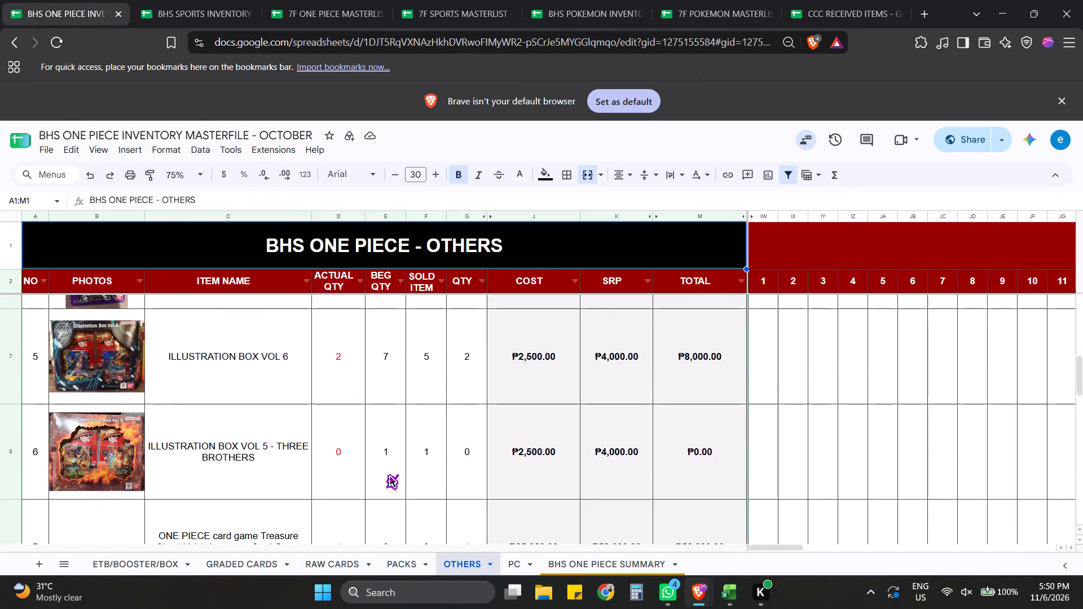
scroll(385, 474, down, 2)
Look over the open BHS and 7F One Piece, Sports and Pokemon inventory workbooks and the CCC received items workbook.
click(207, 0)
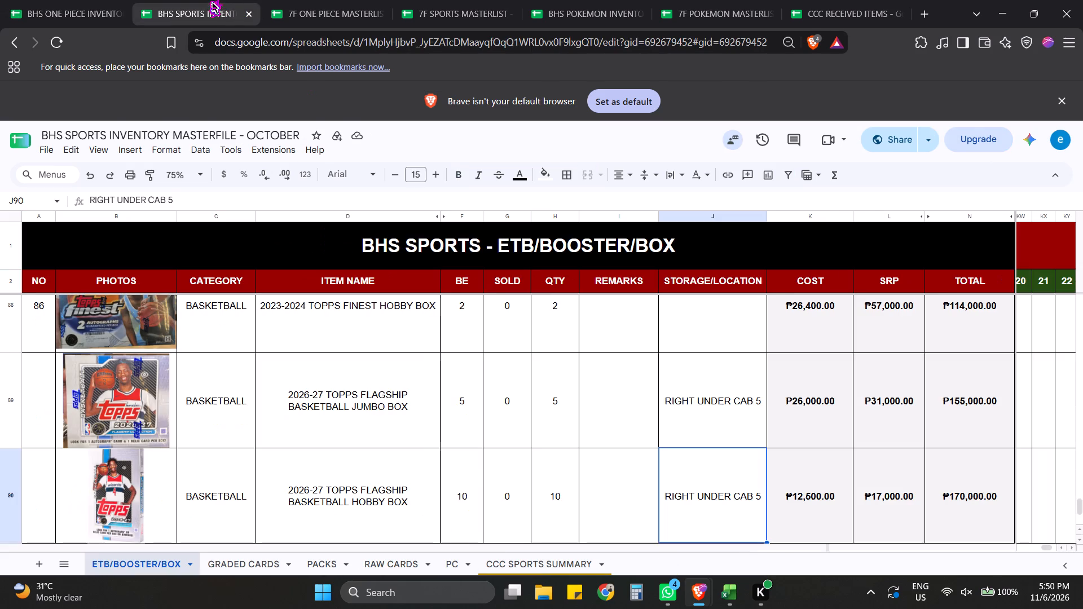
click(297, 1)
click(413, 2)
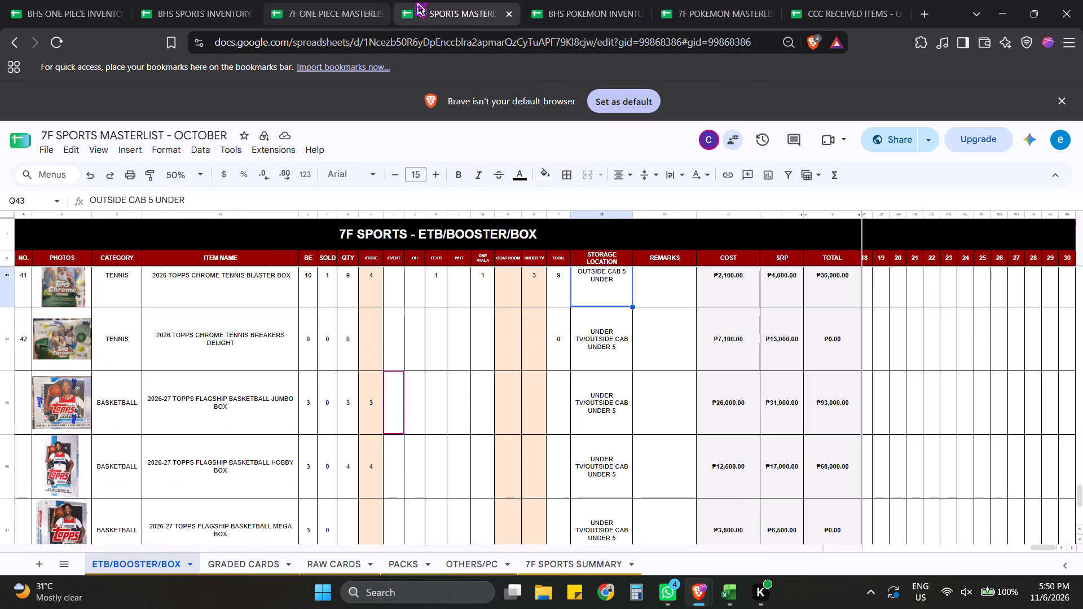
click(328, 0)
drag(438, 0, 448, 0)
click(582, 0)
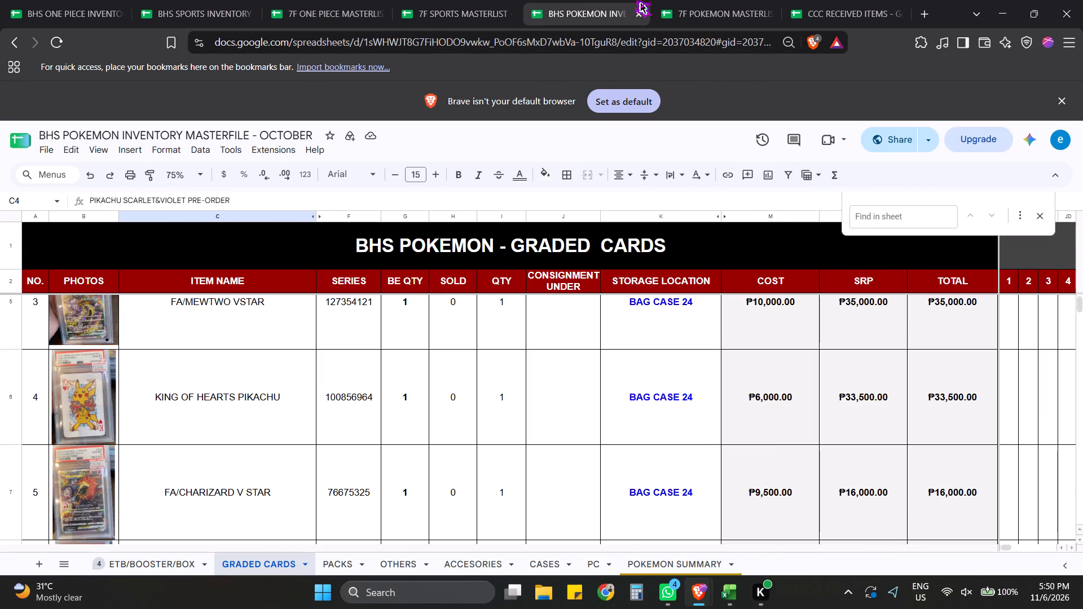
click(716, 0)
click(824, 0)
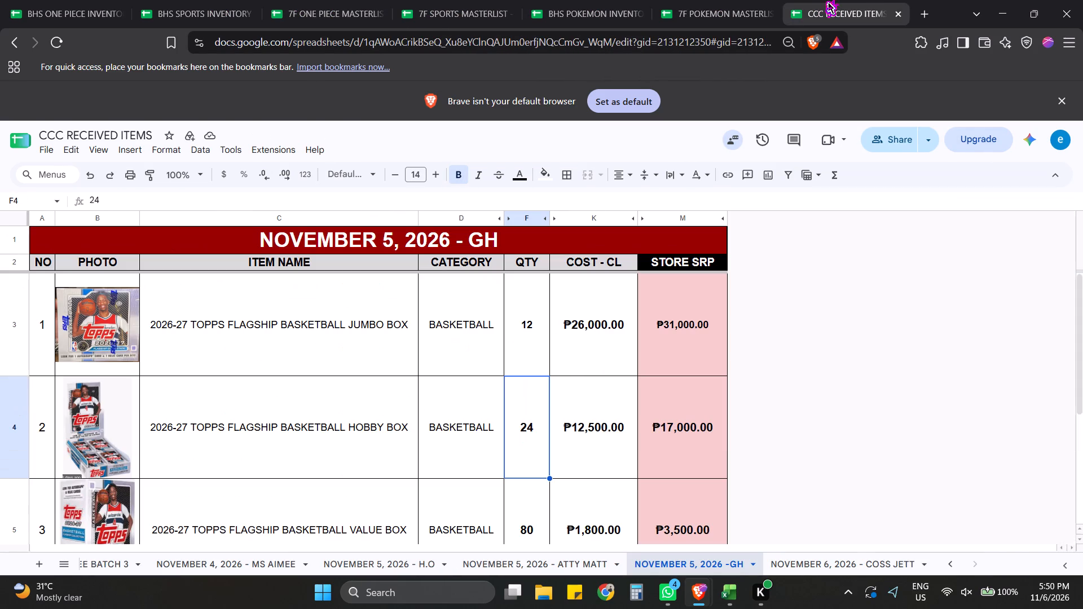
click(701, 0)
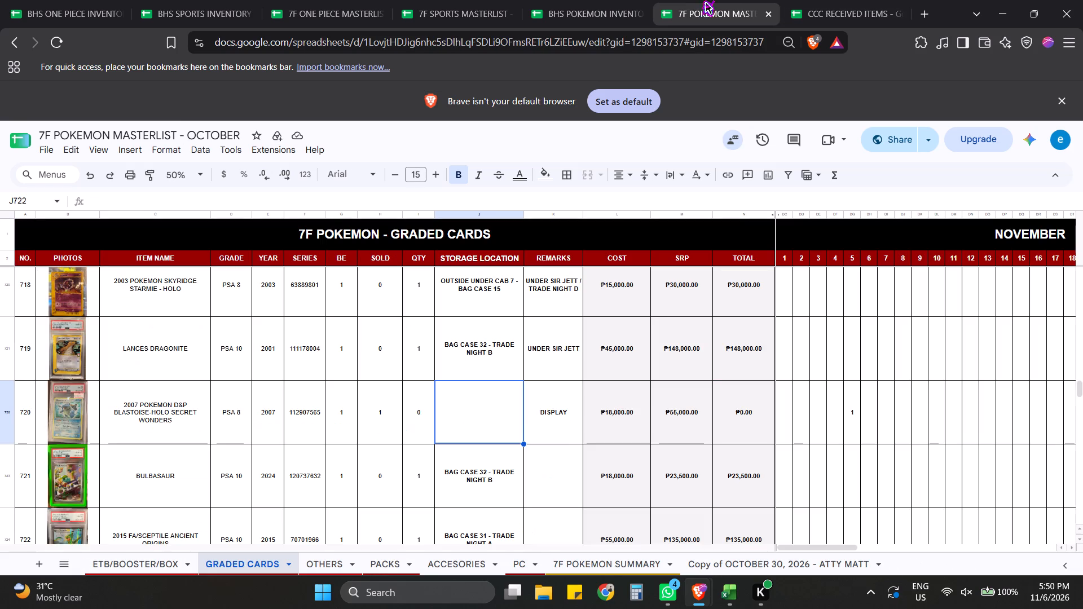
click(567, 0)
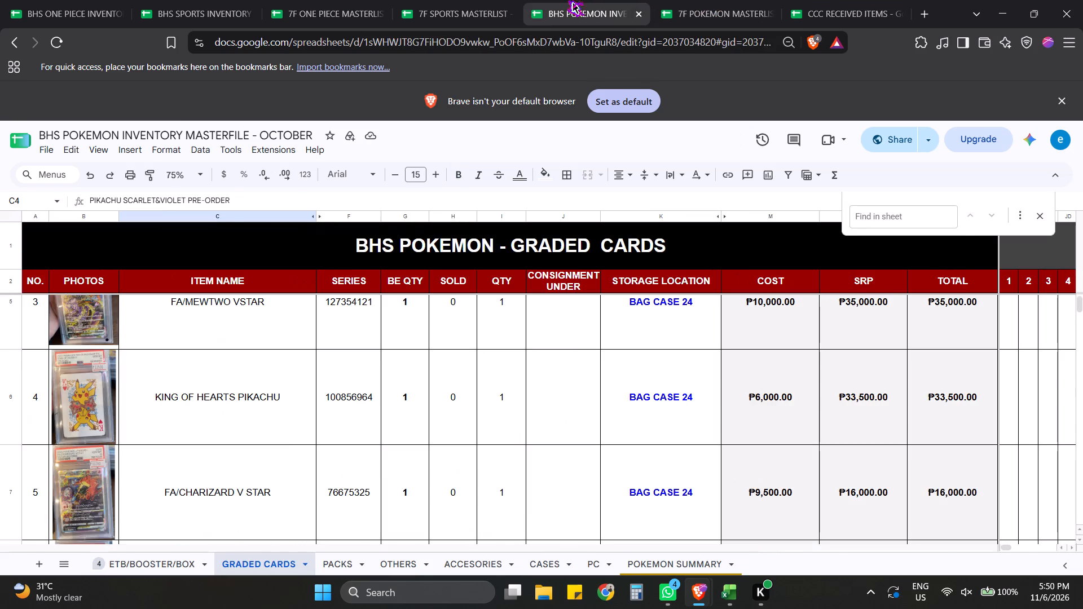
click(437, 2)
click(306, 1)
click(164, 0)
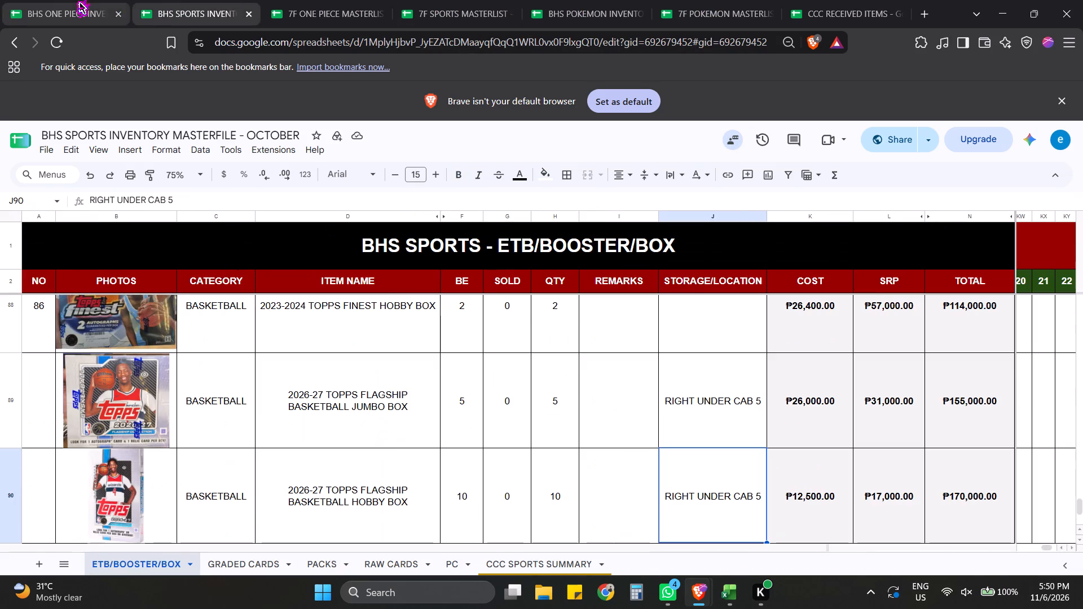
click(74, 0)
click(218, 0)
click(320, 0)
click(492, 0)
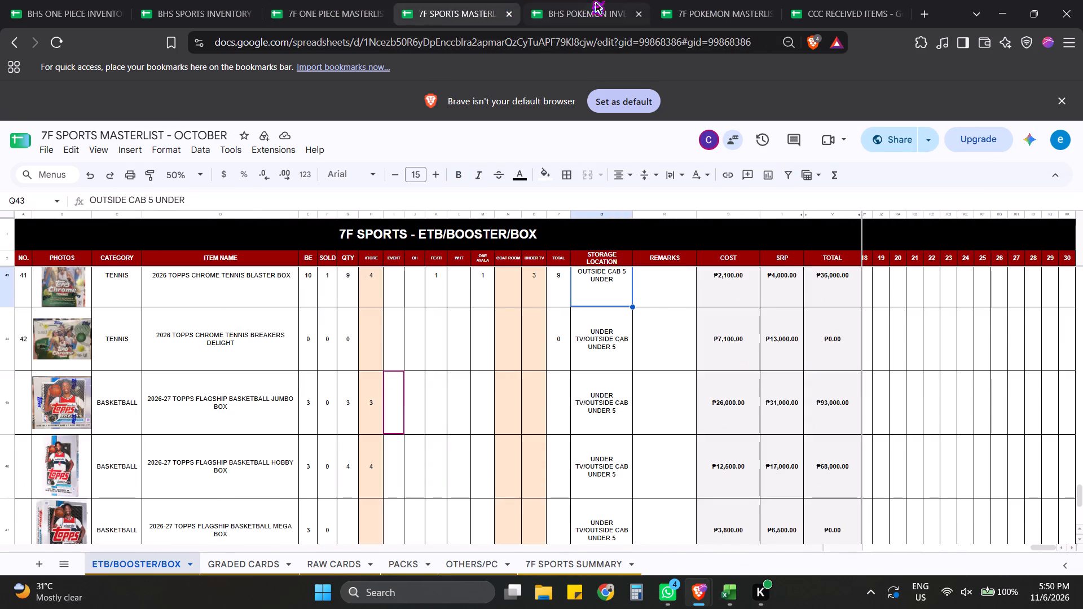
click(591, 0)
click(715, 0)
click(851, 0)
click(729, 1)
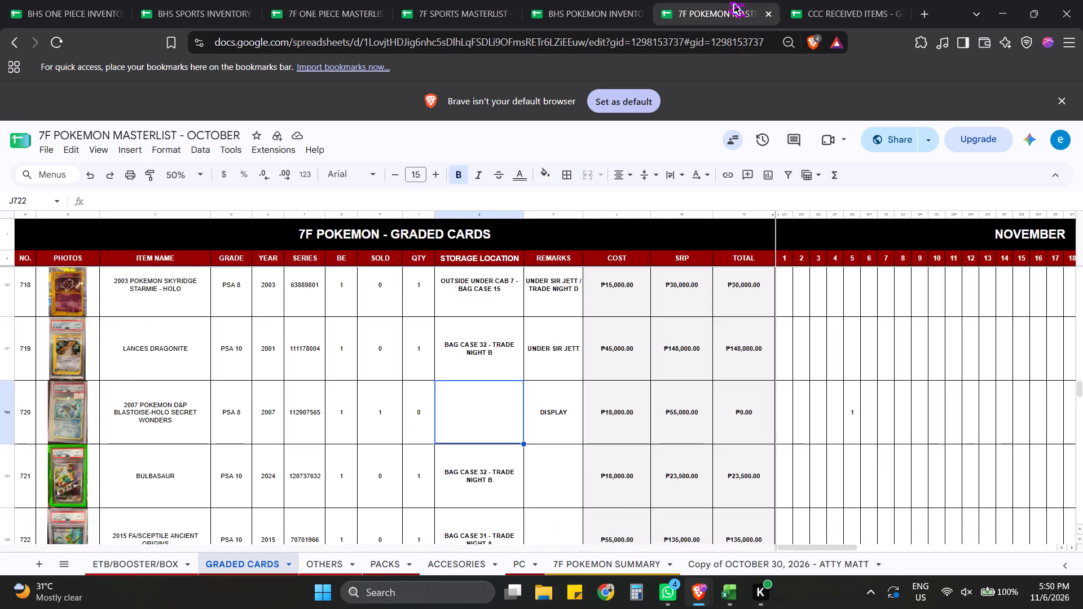
click(627, 0)
click(494, 0)
click(322, 0)
click(204, 0)
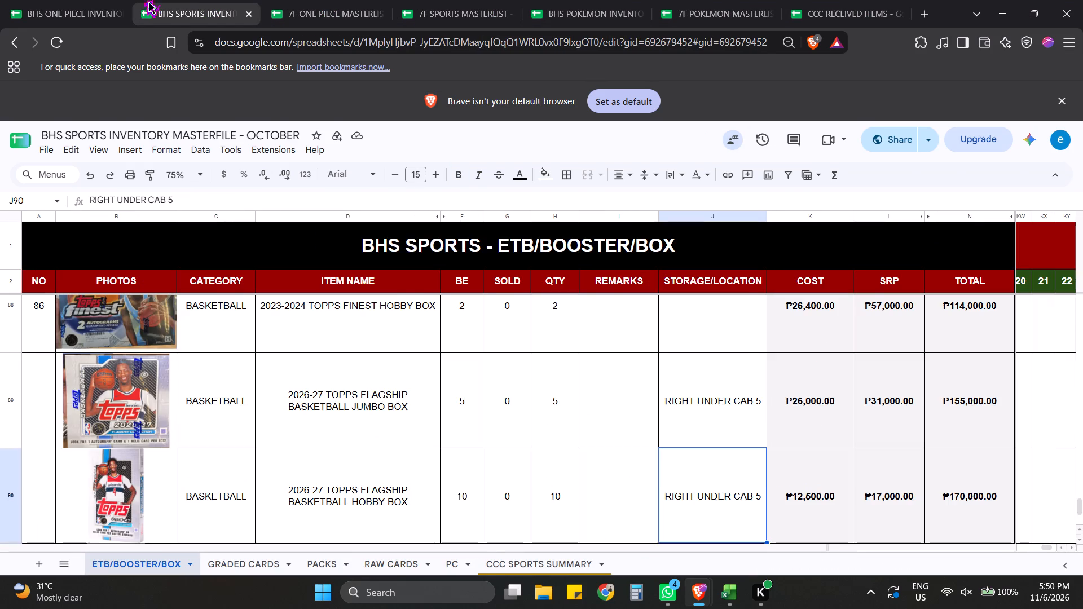
Examine the categories, quantities, costs and amounts in the summary sheet of the BHS One Piece inventory masterfile.
click(85, 0)
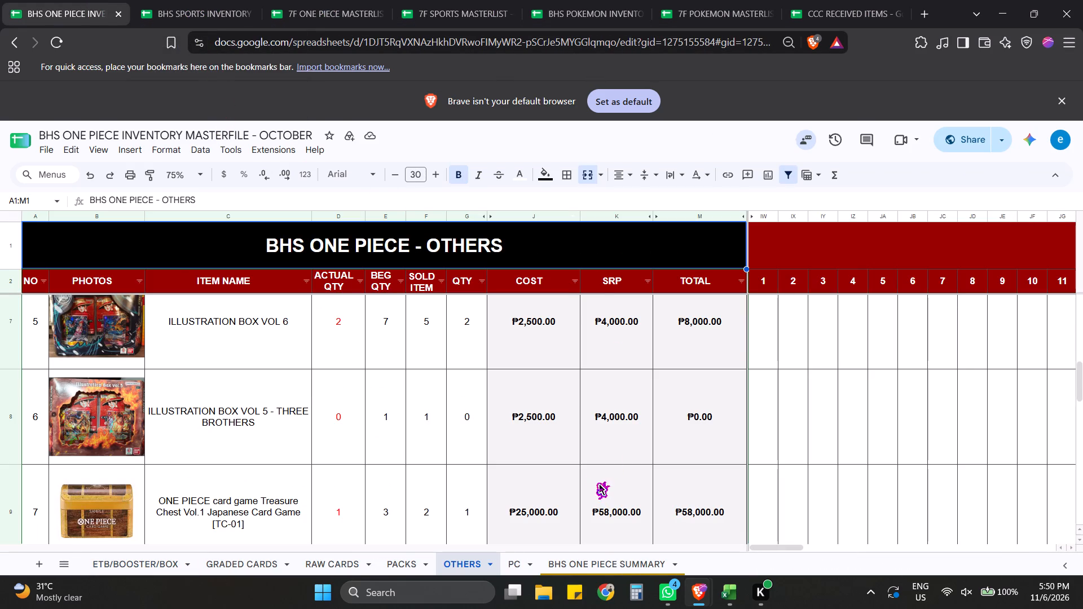
scroll(592, 456, down, 7)
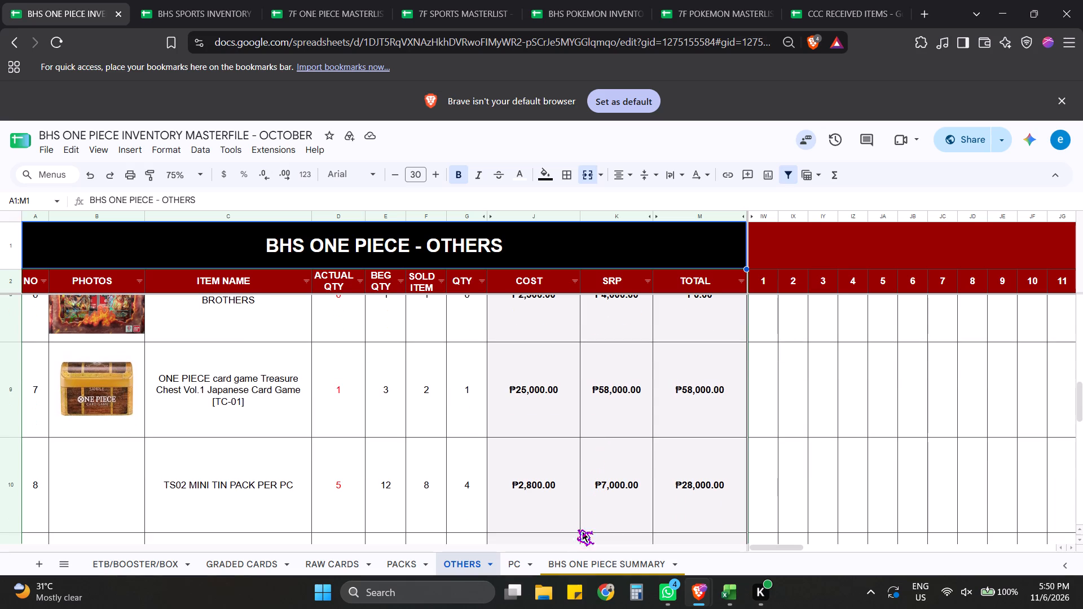
click(583, 566)
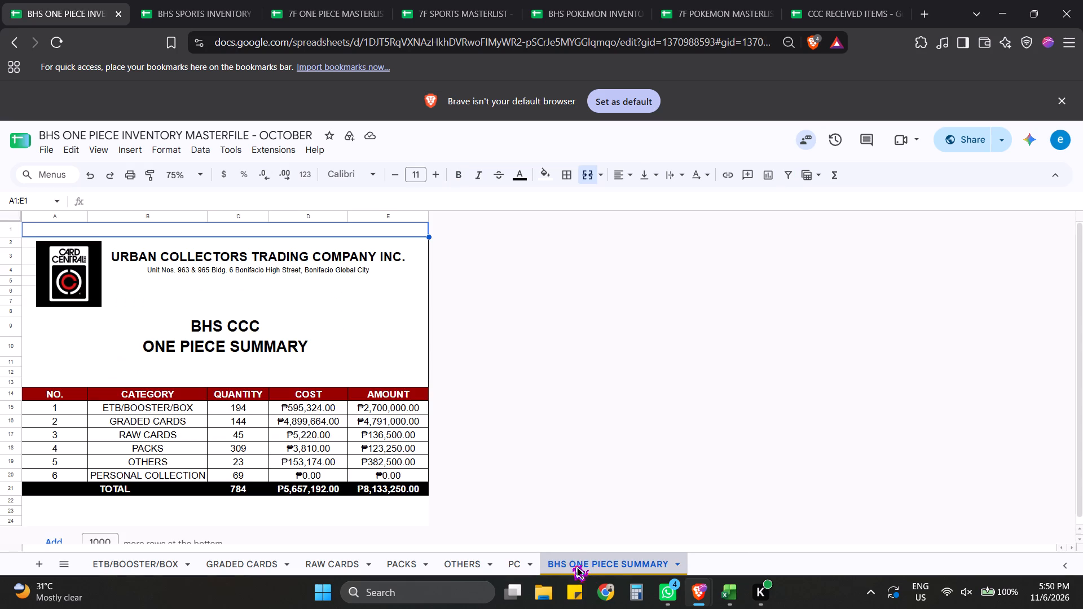
scroll(256, 451, up, 1)
drag(132, 413, 396, 476)
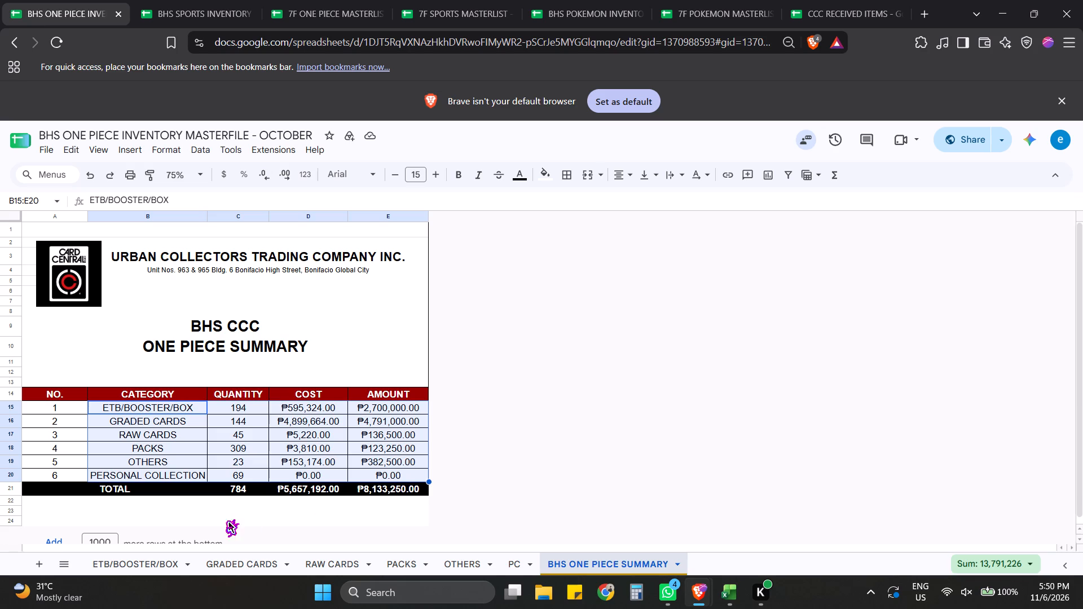
click(223, 519)
drag(164, 408, 165, 434)
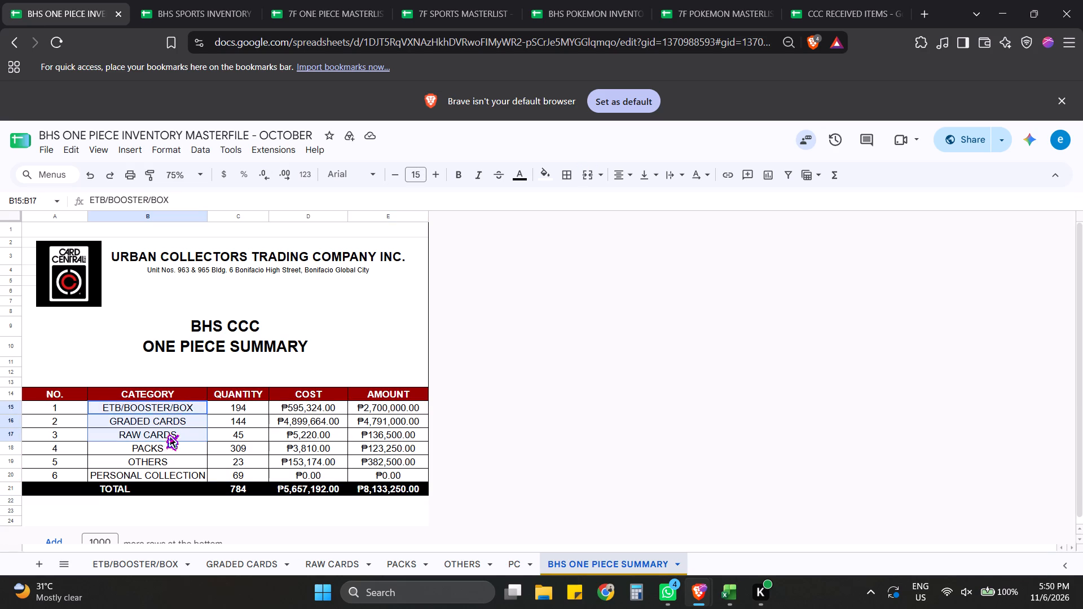
drag(165, 434, 160, 475)
drag(249, 407, 247, 473)
drag(307, 407, 314, 474)
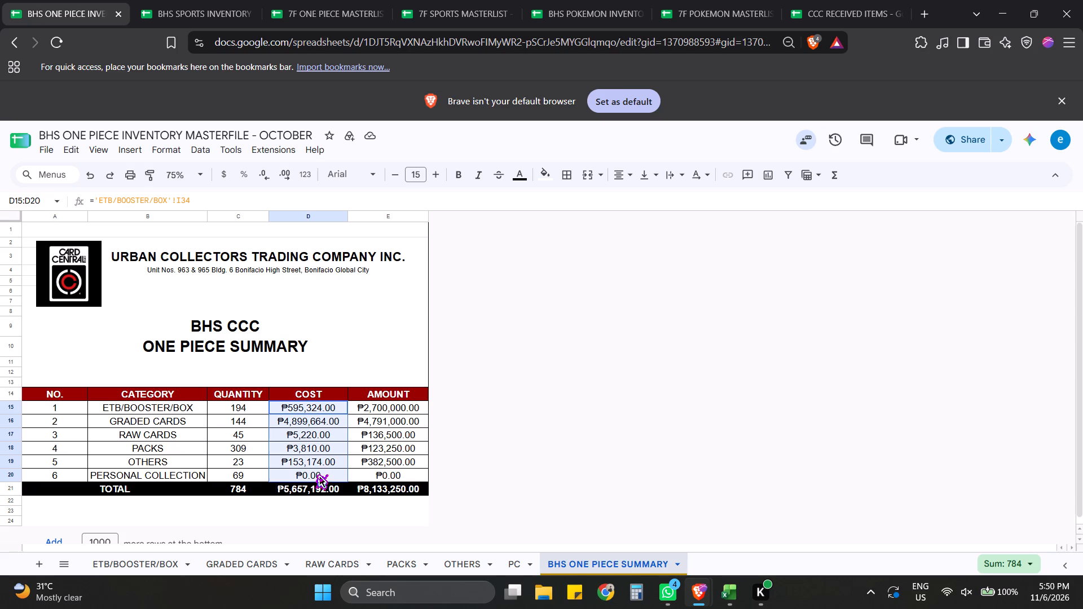
drag(314, 474, 314, 477)
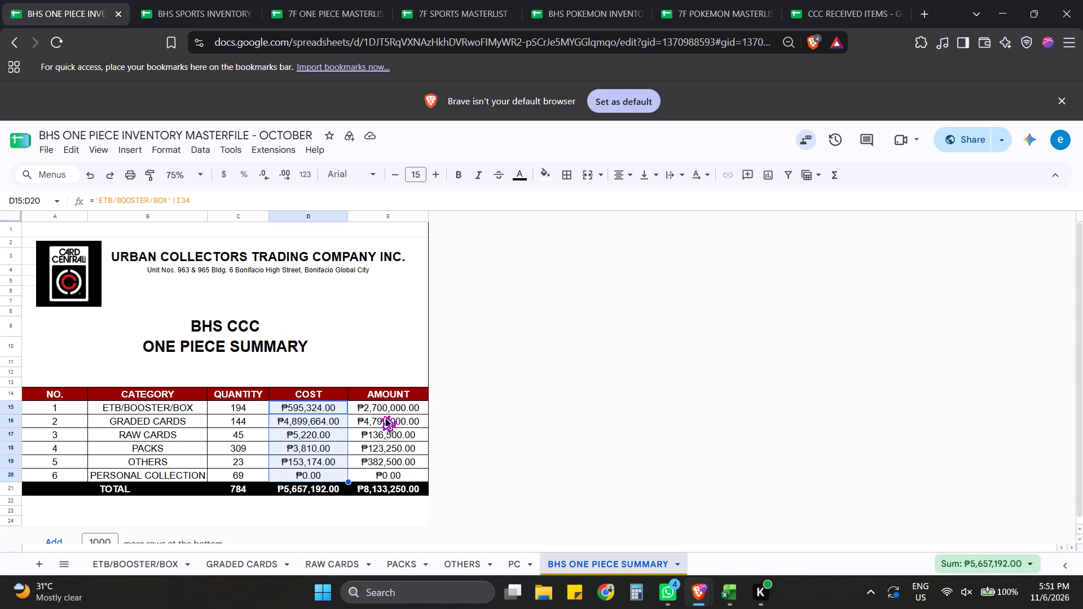
drag(380, 416, 385, 479)
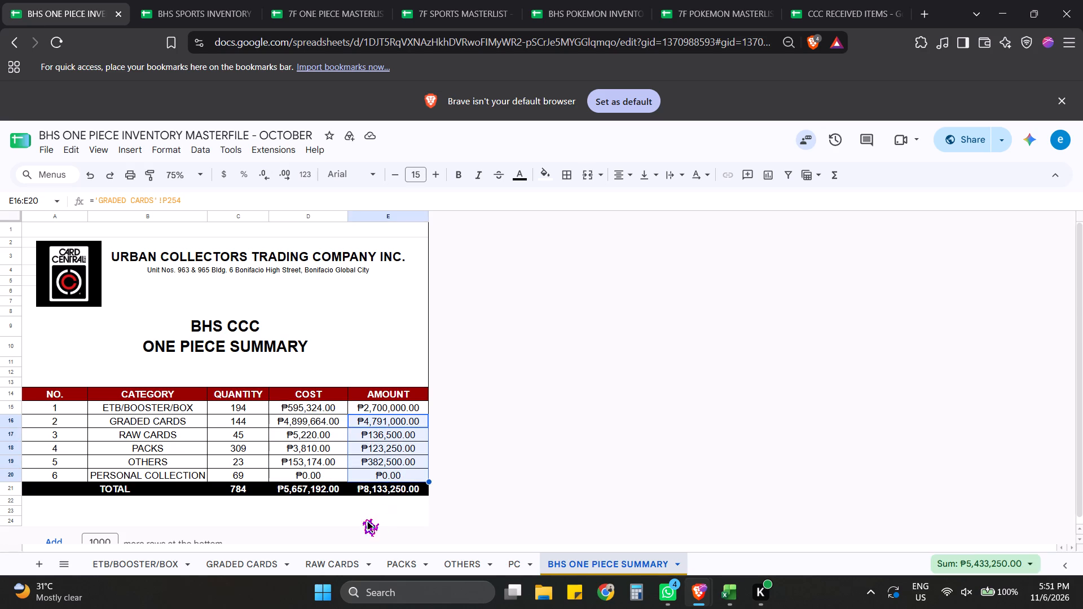
drag(362, 519, 364, 510)
drag(381, 408, 384, 479)
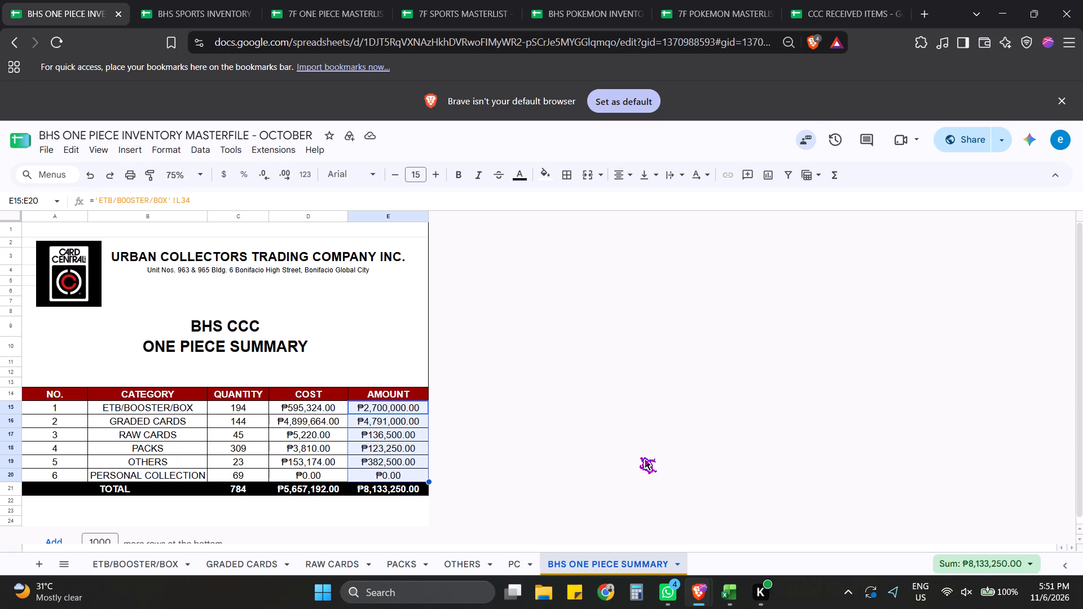
Check the cost, SRP and total of the 2026-27 Topps Flagship Basketball Jumbo Box in the BHS sports masterfile.
click(192, 0)
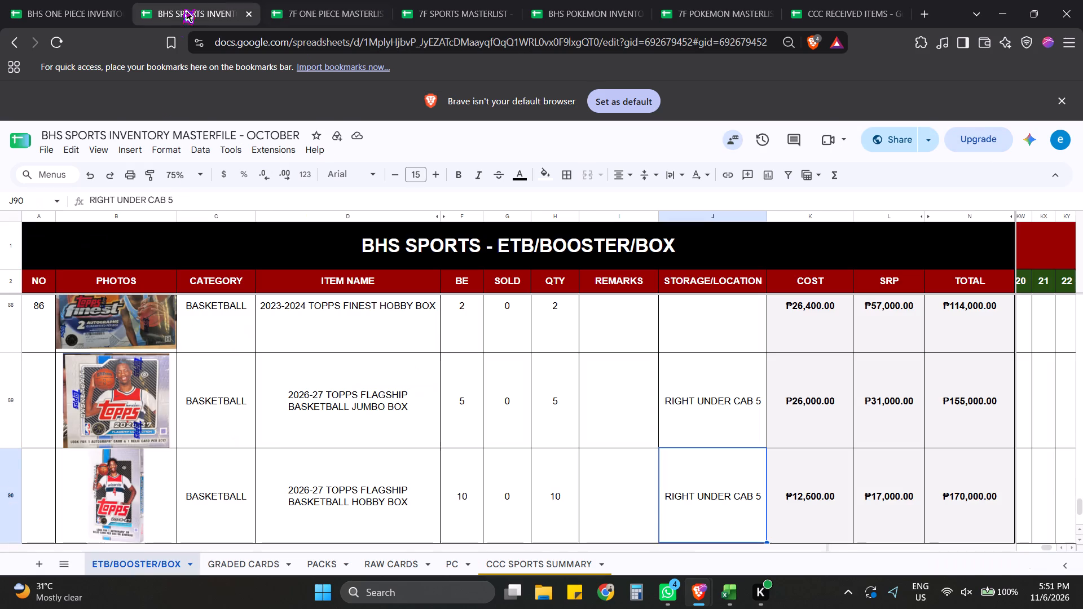
scroll(711, 406, up, 3)
click(810, 469)
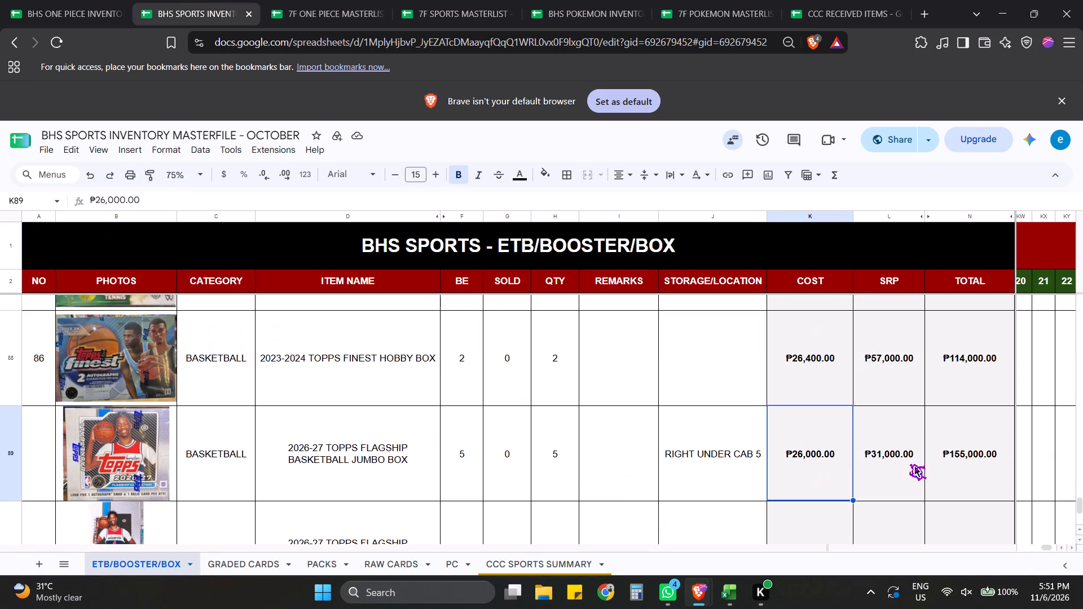
click(909, 464)
click(974, 464)
scroll(852, 471, down, 5)
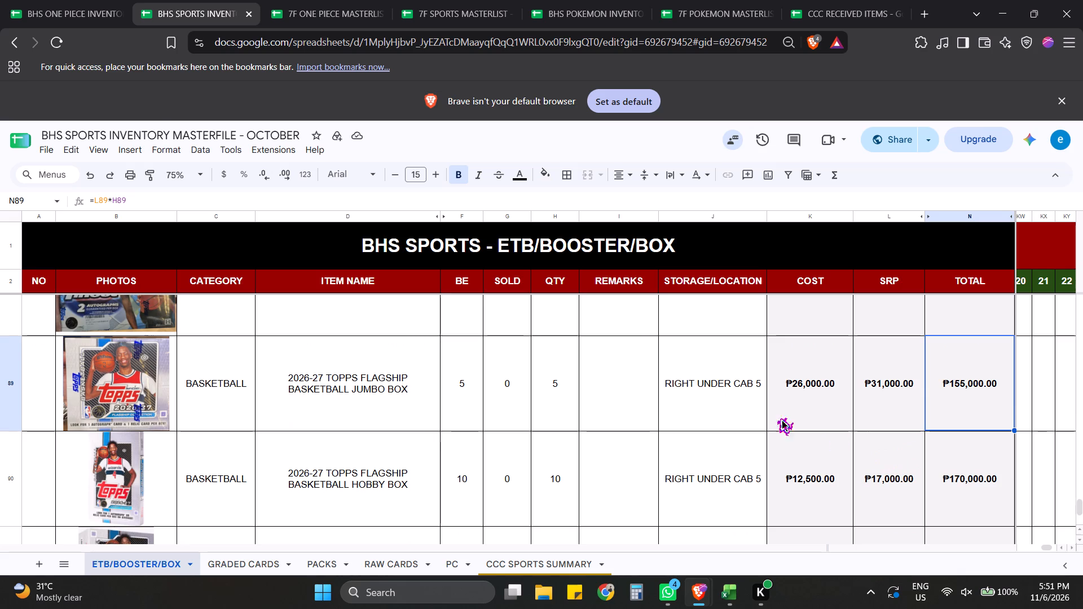
Review quantities, costs and store SRPs of the Topps Flagship Basketball boxes in CCC received items' November 5, 2026 - GH sheet.
click(841, 0)
click(579, 431)
click(523, 439)
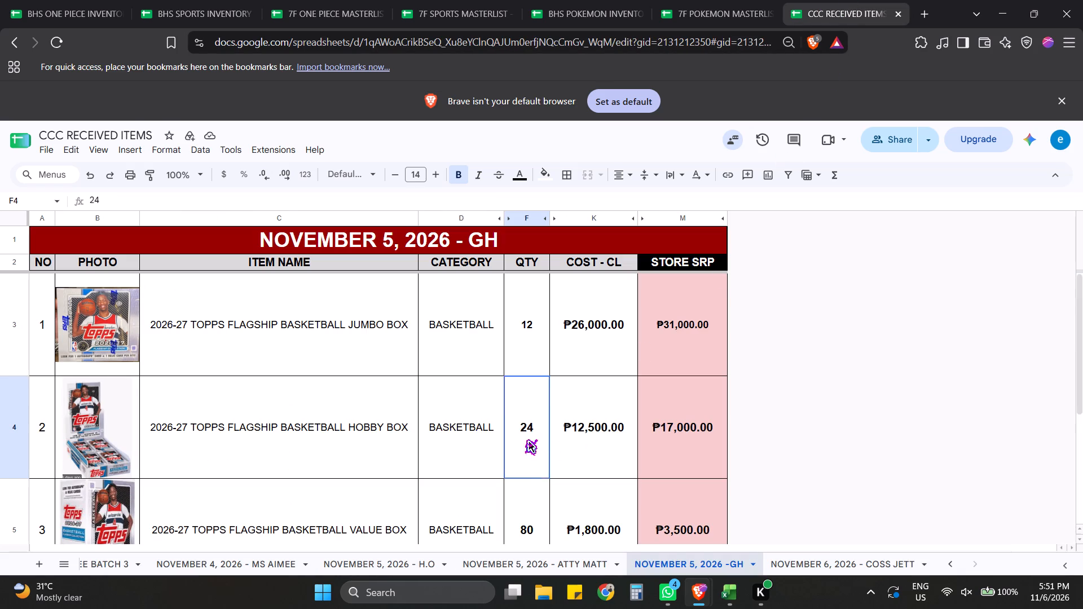
scroll(522, 468, down, 5)
click(588, 441)
drag(511, 423, 520, 453)
click(529, 511)
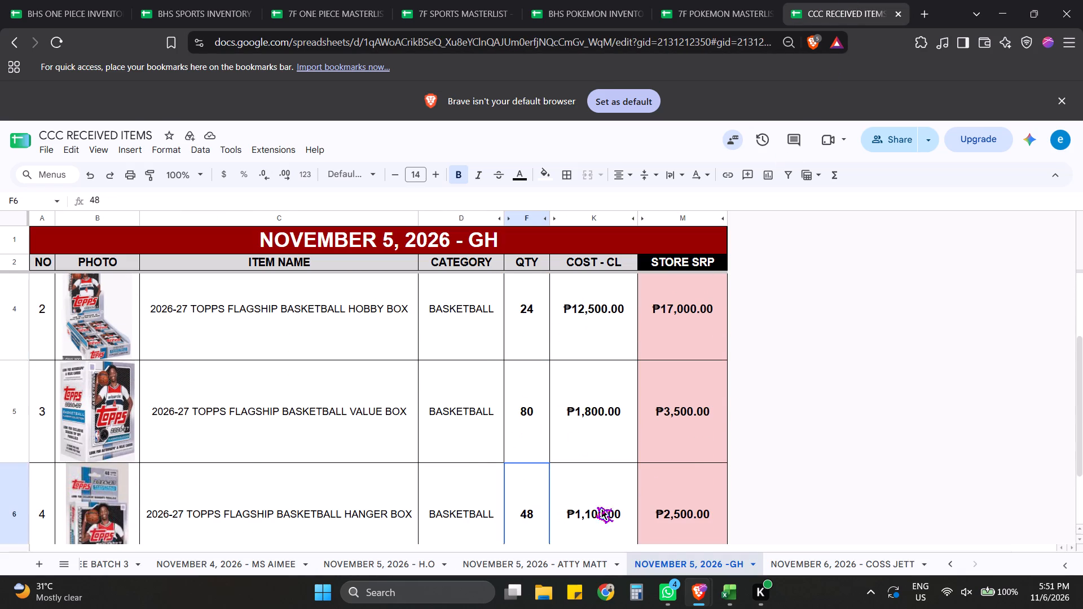
click(603, 507)
scroll(609, 488, down, 5)
click(598, 449)
click(698, 433)
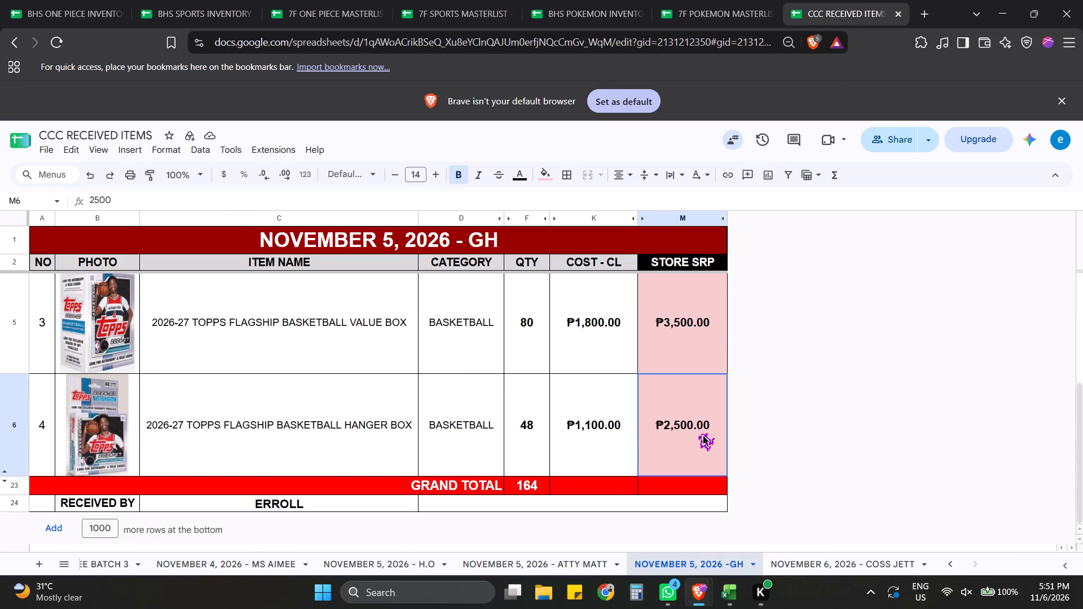
click(600, 431)
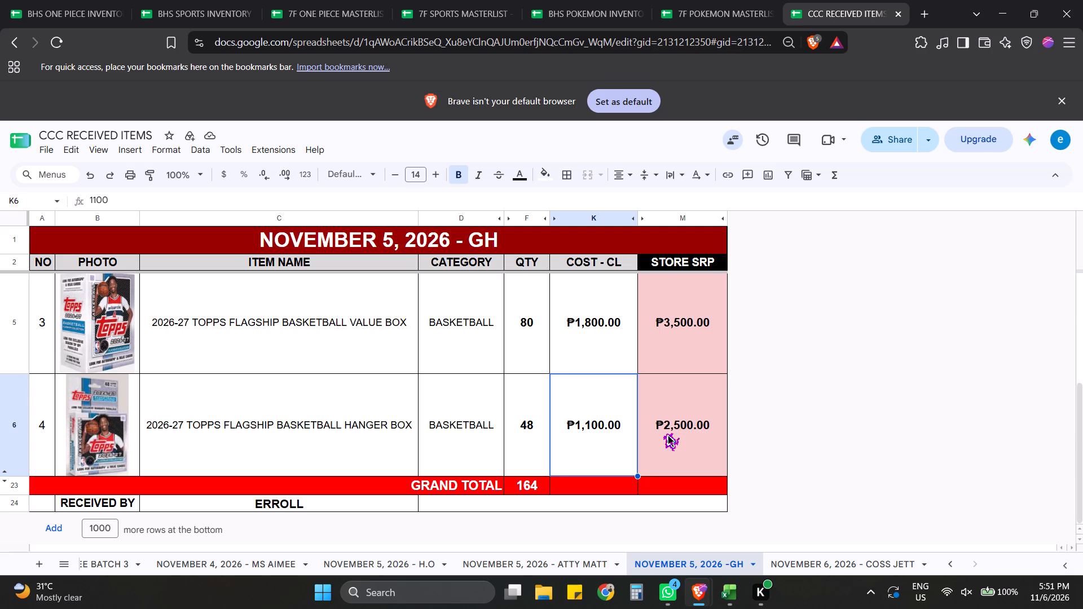
Open Calculator, move it aside so the received items' prices stay visible, and set it to Standard mode.
click(635, 600)
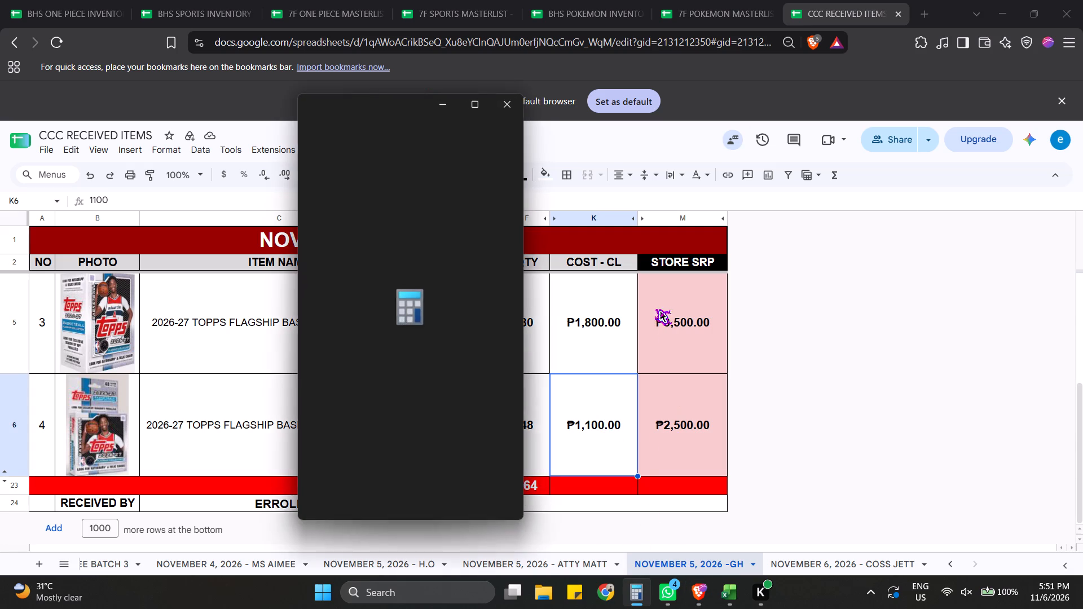
drag(384, 105, 159, 105)
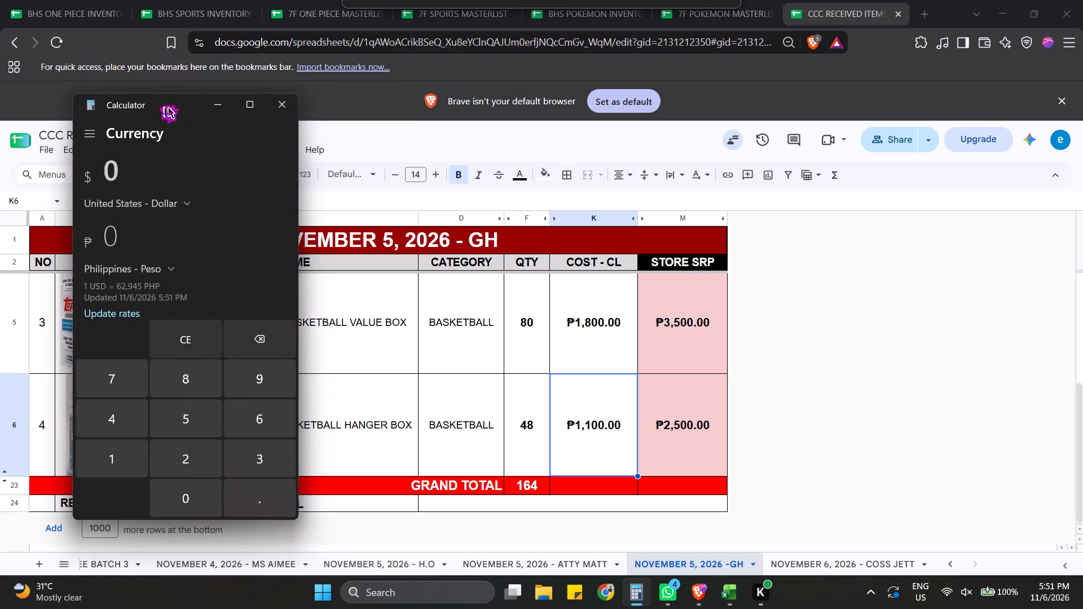
click(88, 142)
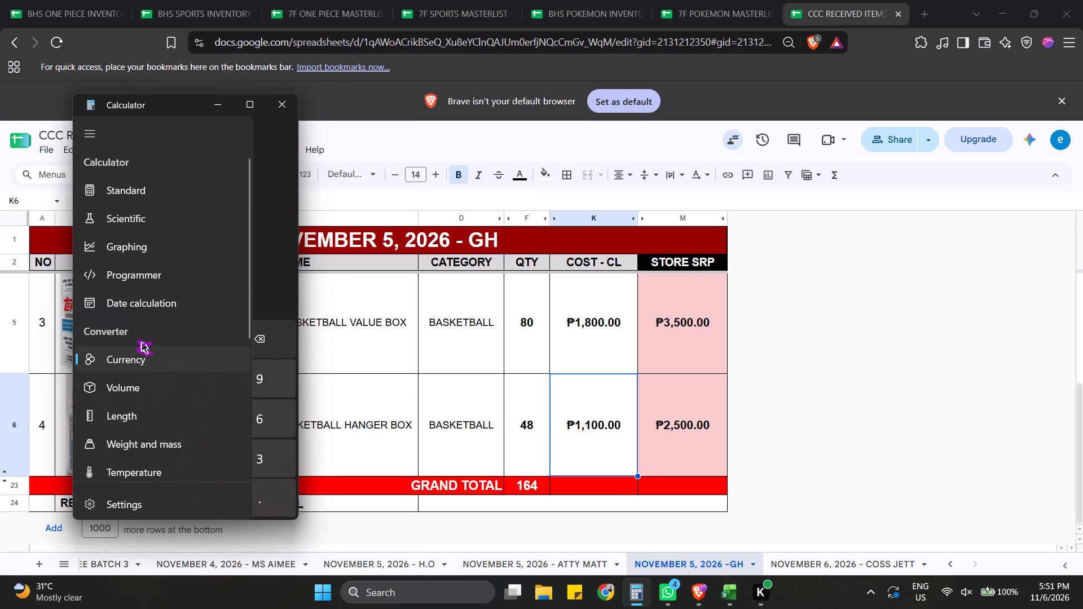
click(131, 184)
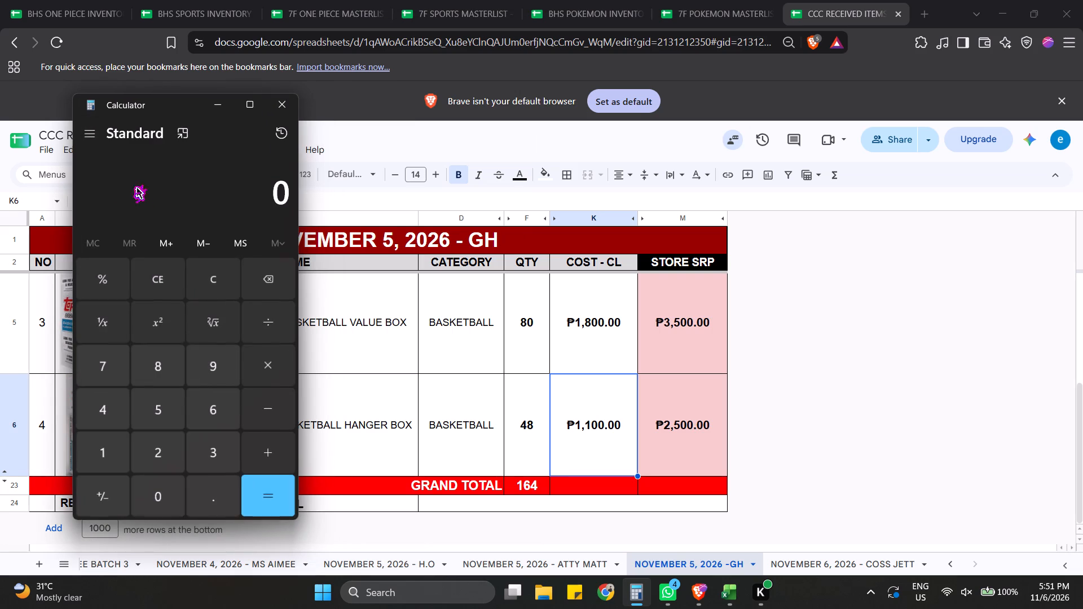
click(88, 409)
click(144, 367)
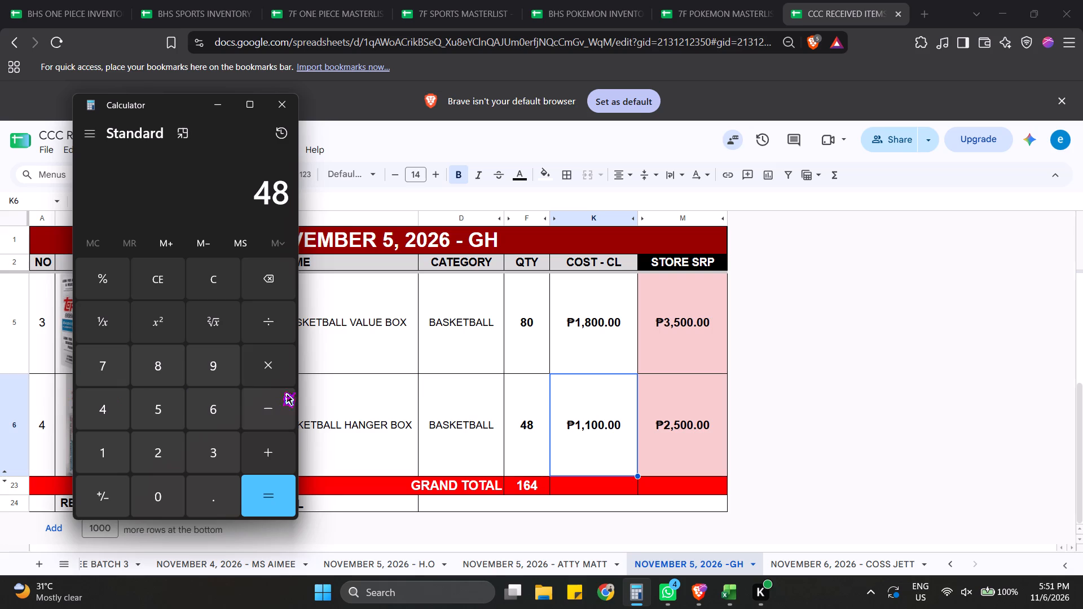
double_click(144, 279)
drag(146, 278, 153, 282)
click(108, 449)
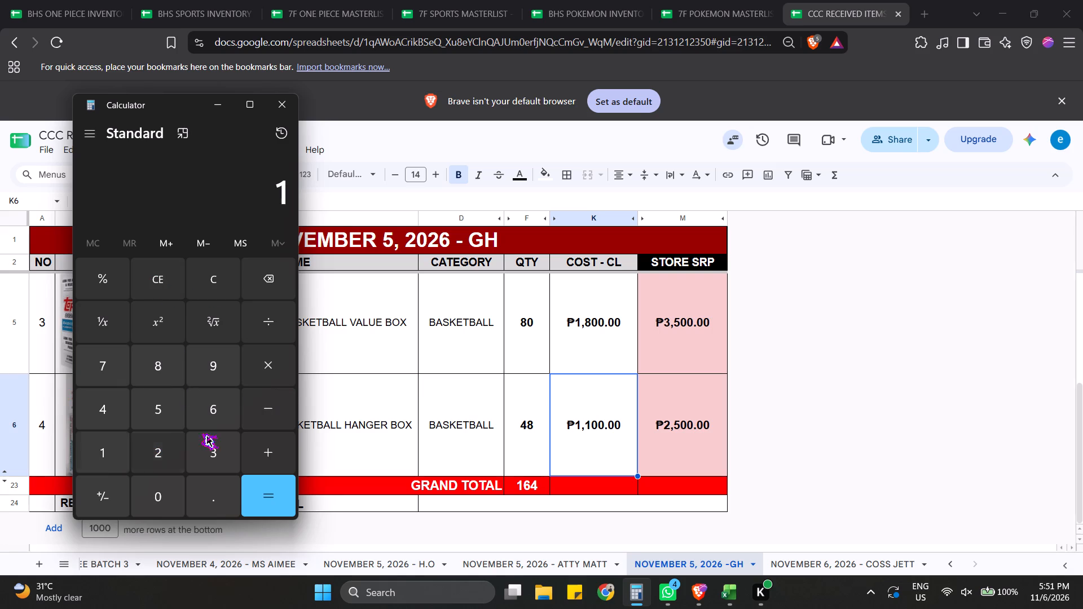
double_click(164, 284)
Calculate the Hanger Box's margin per box by subtracting the 1100 cost from the 2500 store SRP.
click(162, 440)
drag(162, 413, 162, 425)
double_click(161, 505)
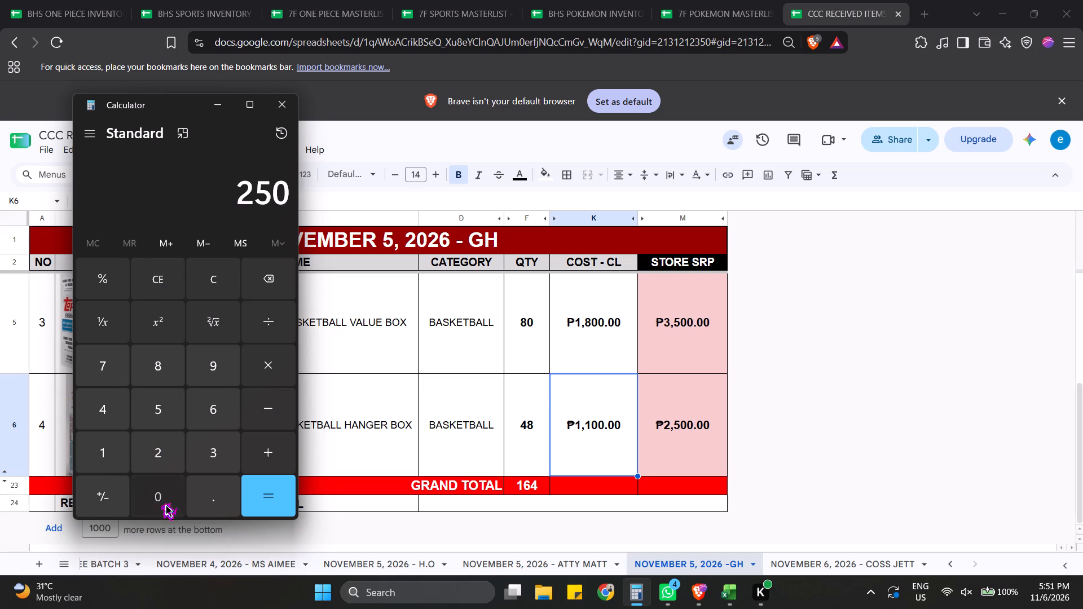
click(271, 404)
double_click(119, 462)
click(144, 505)
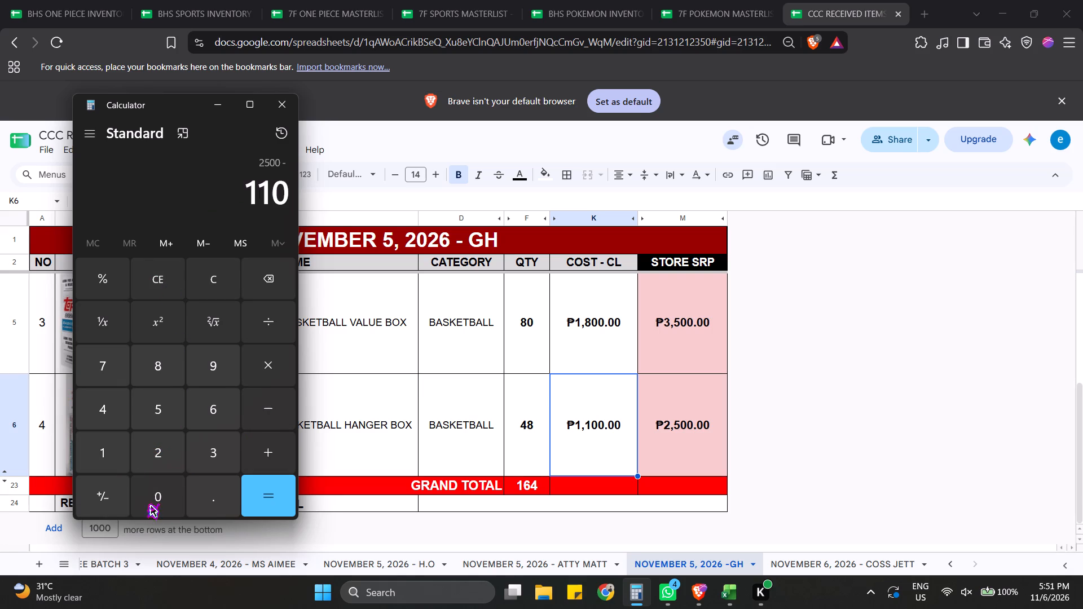
click(160, 498)
click(261, 492)
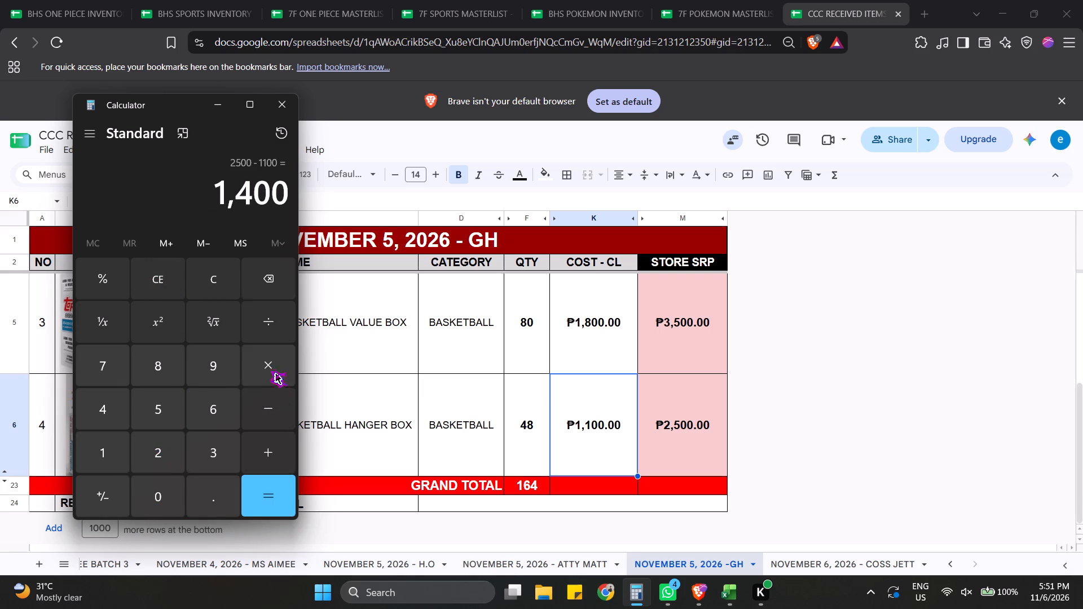
Multiply the Hanger Box margin per box by the received quantity of 48.
click(270, 368)
click(98, 408)
click(152, 364)
click(261, 475)
click(258, 495)
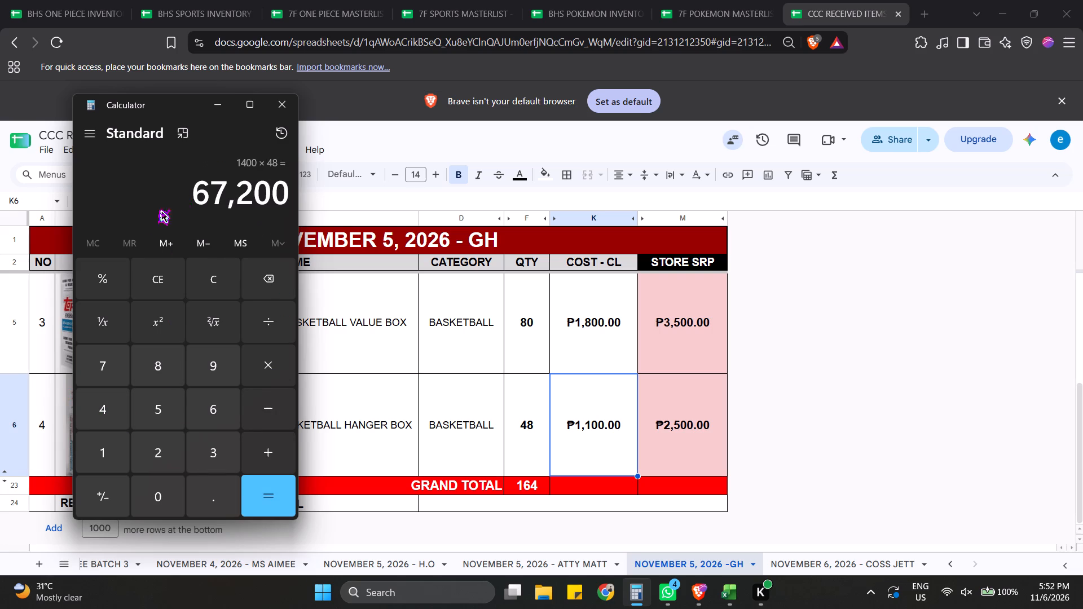
scroll(258, 352, up, 1)
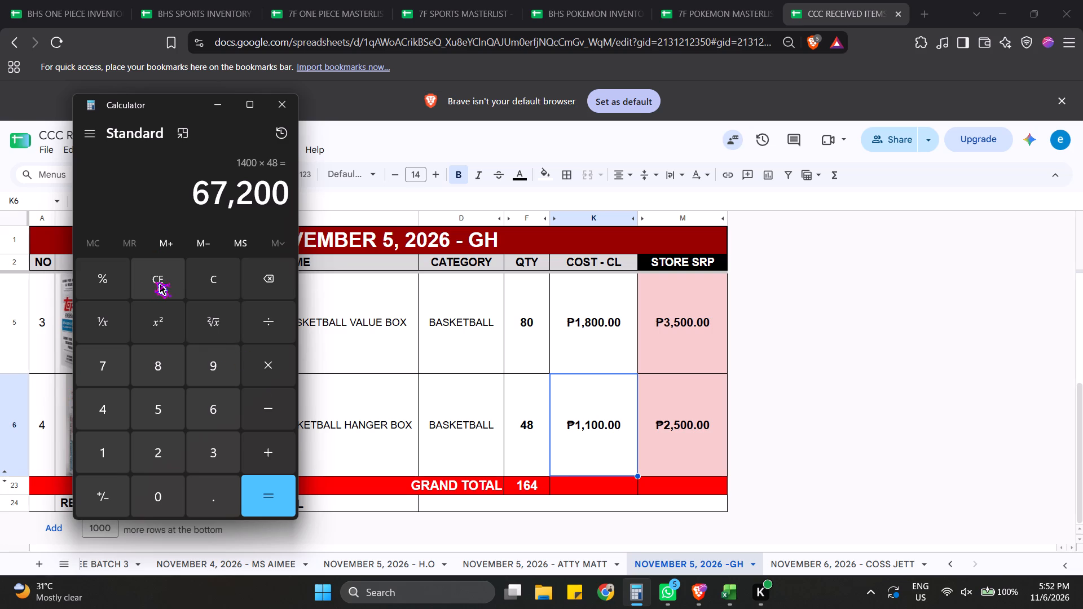
Clear the calculation and work out the Hanger Box's total cost as 48 × 1100.
click(155, 281)
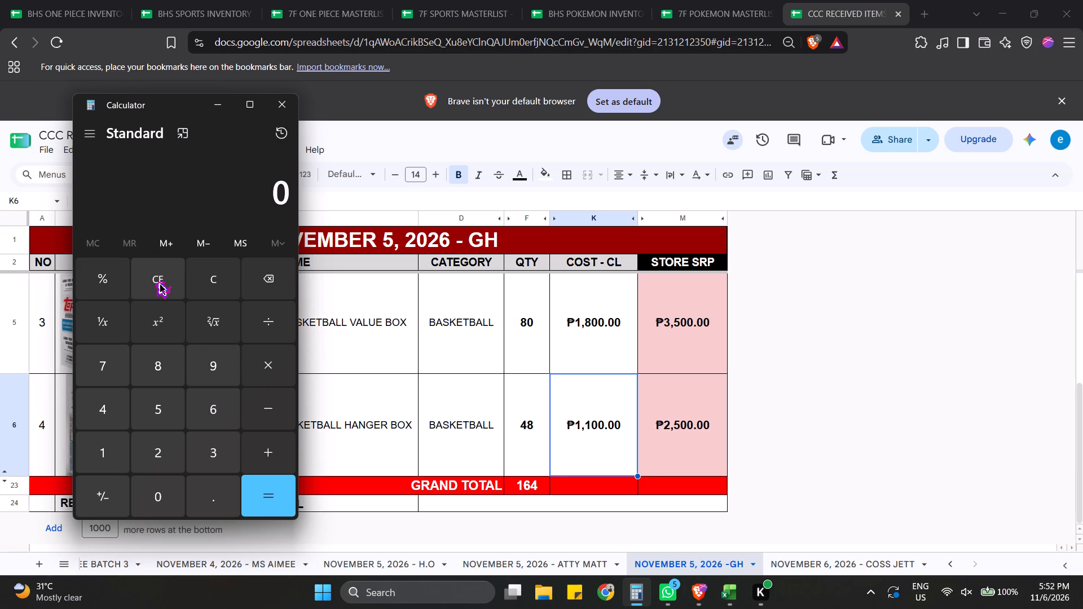
click(109, 413)
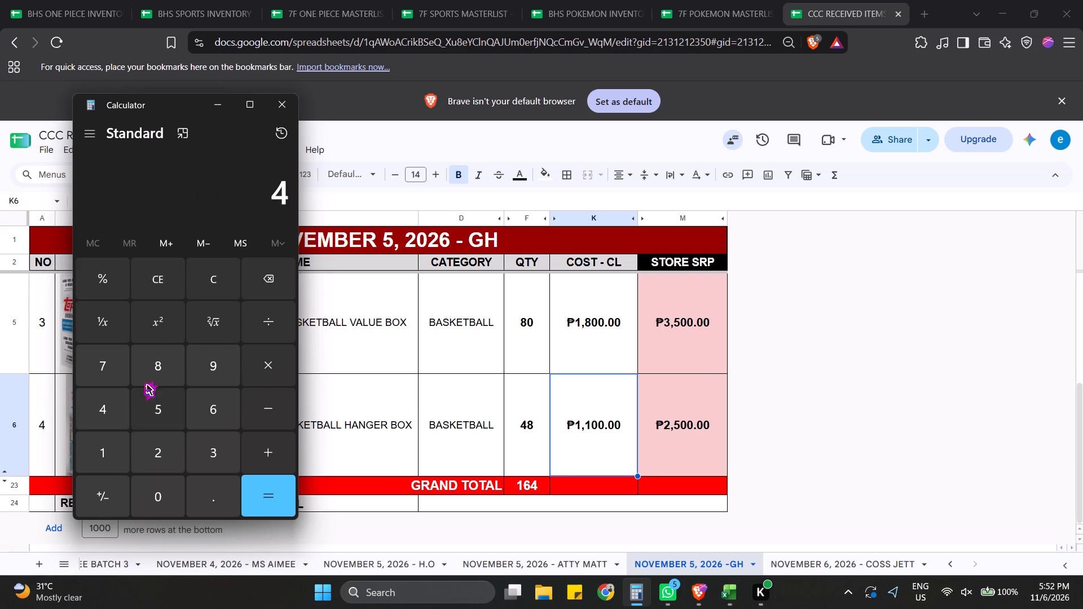
click(149, 367)
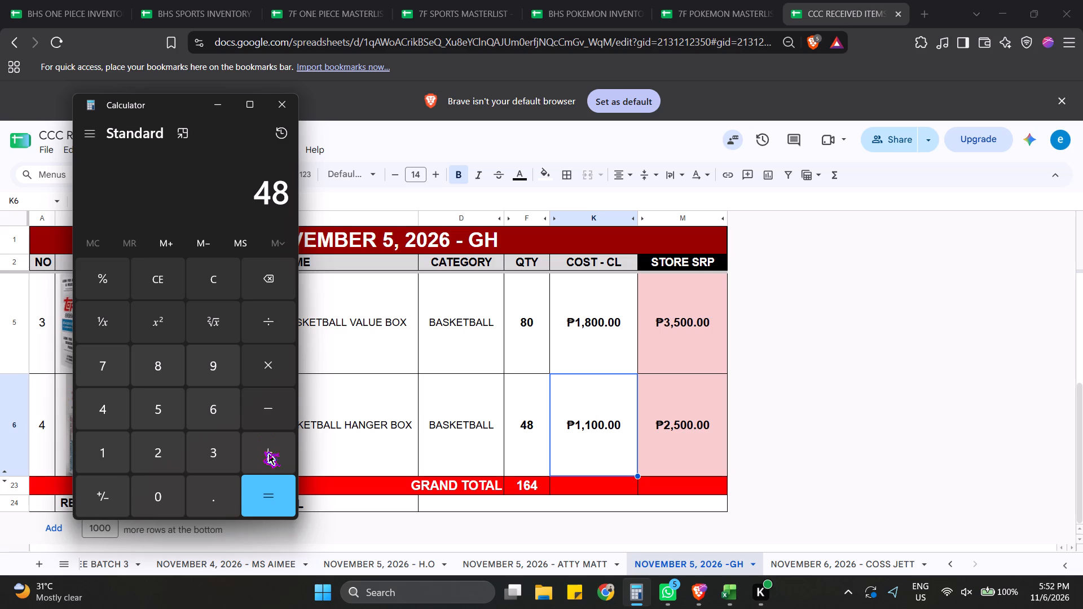
click(263, 451)
click(266, 369)
double_click(103, 442)
double_click(134, 486)
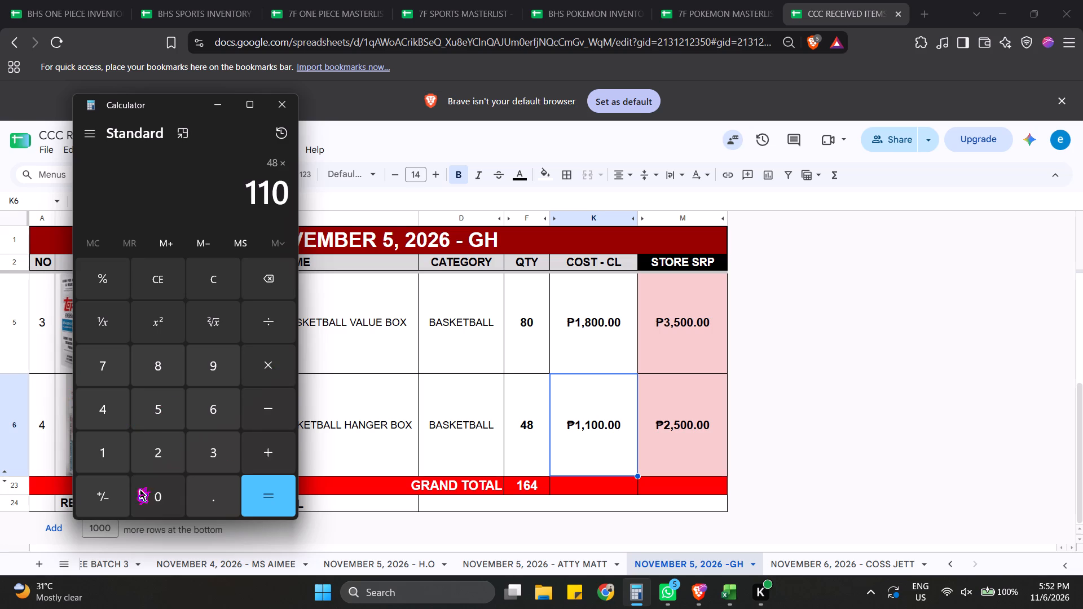
click(278, 484)
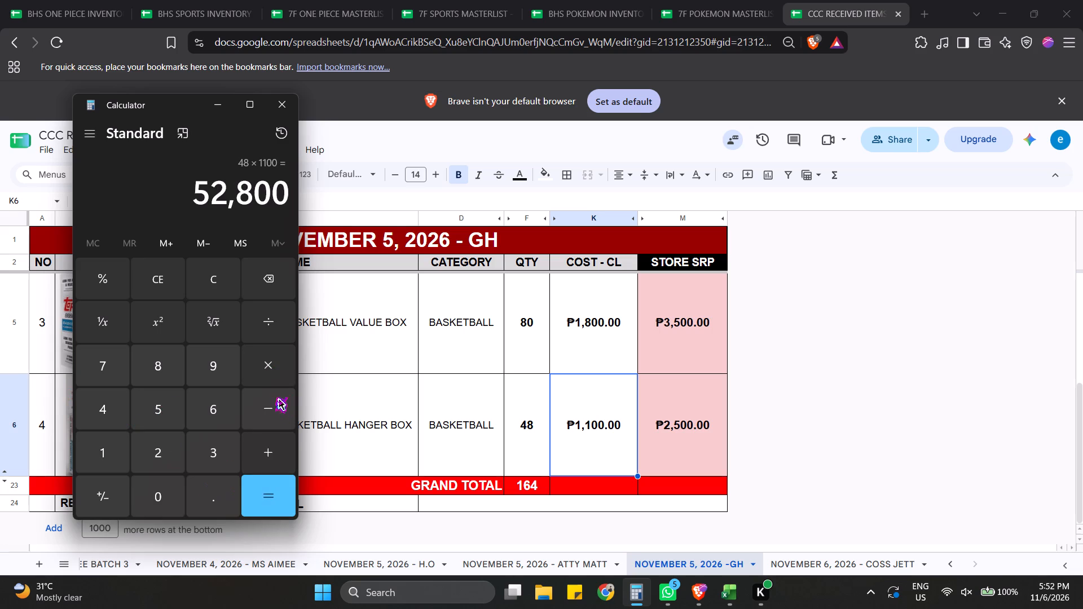
Subtract 62700 from the calculated Hanger Box total cost.
click(268, 410)
click(211, 408)
click(162, 449)
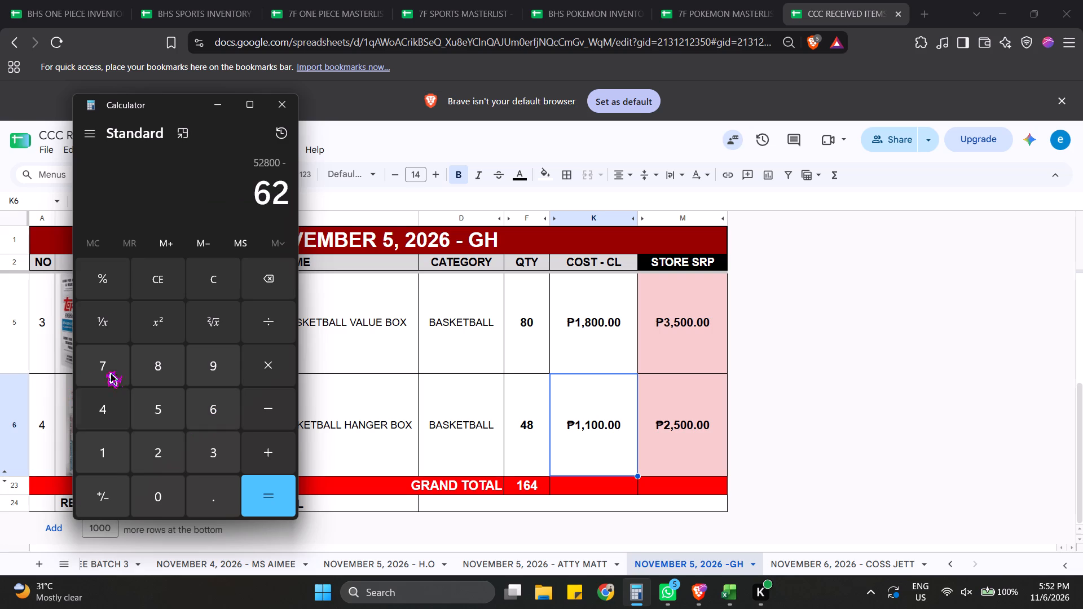
click(105, 371)
double_click(156, 488)
click(244, 492)
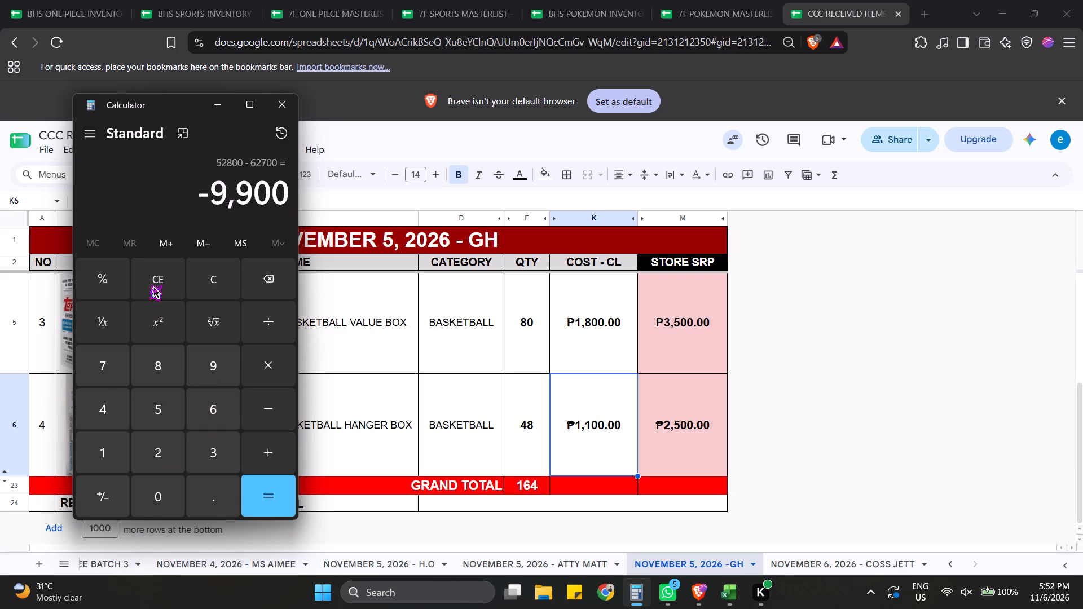
Clear the calculation and work out the Hanger Box cost for 47 boxes as 1100 × 47.
click(158, 286)
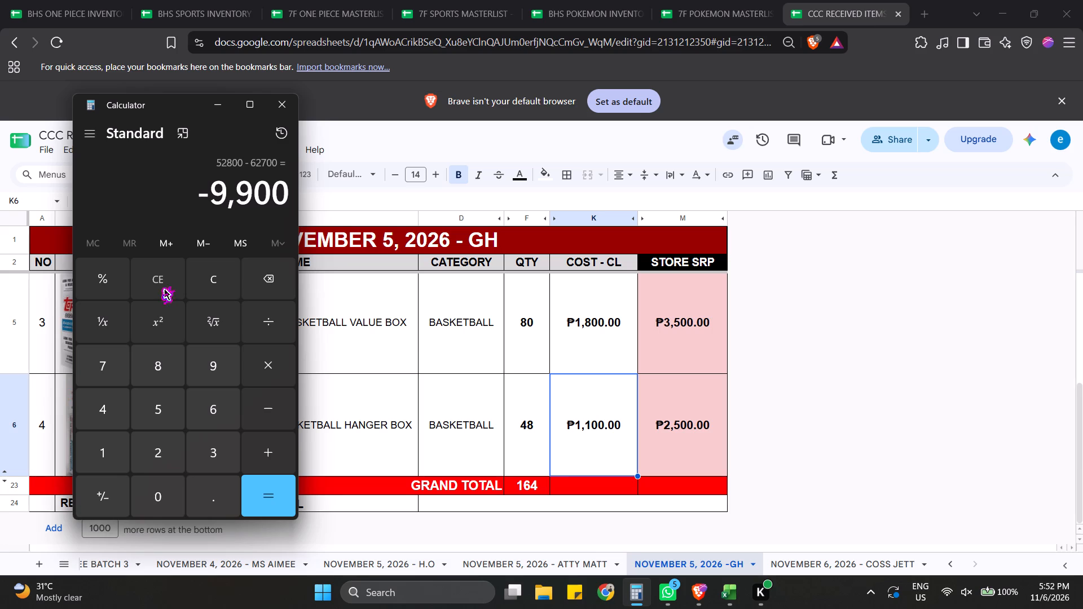
triple_click(159, 286)
triple_click(159, 286)
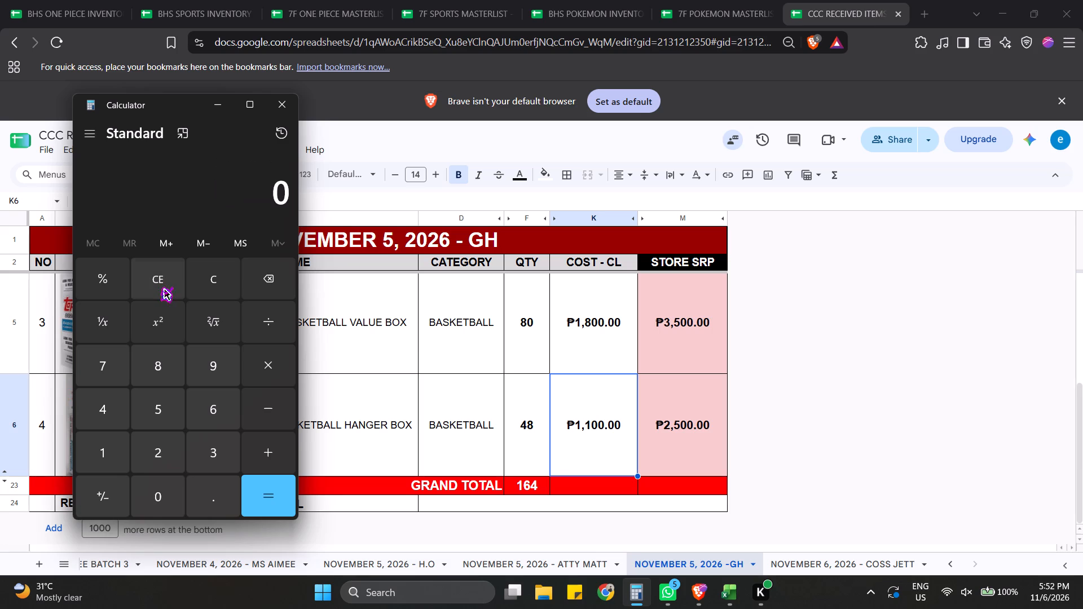
double_click(159, 286)
click(104, 453)
click(107, 458)
click(153, 500)
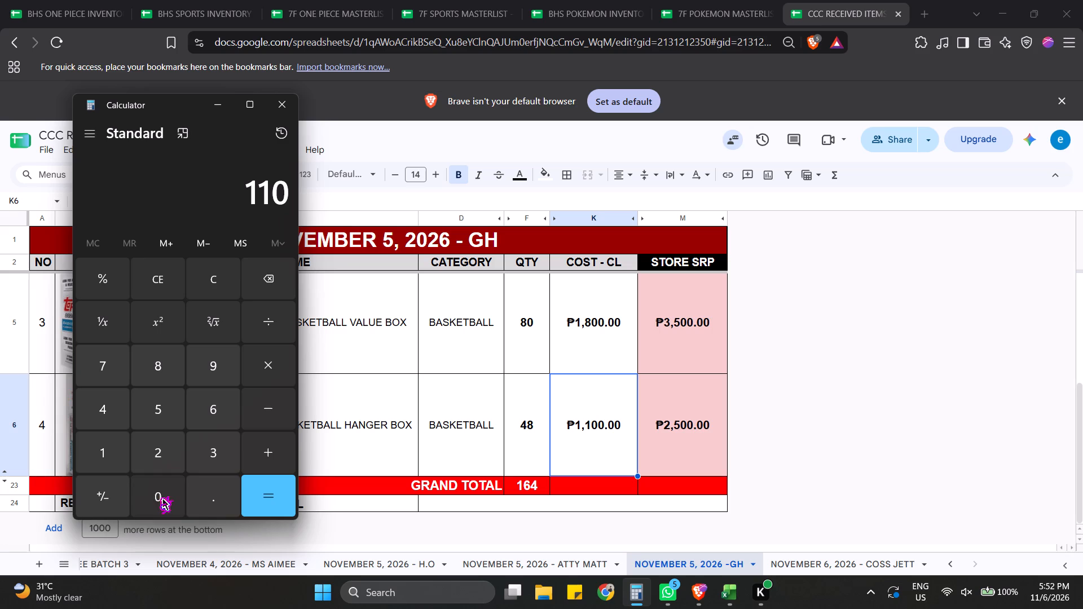
click(157, 496)
click(265, 371)
click(102, 407)
click(125, 371)
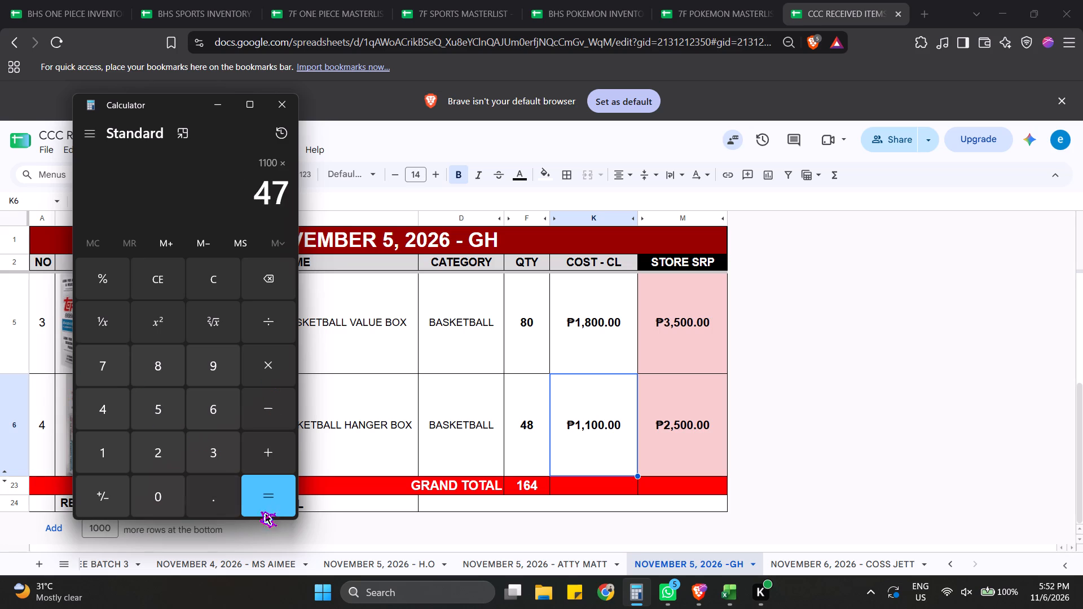
click(262, 512)
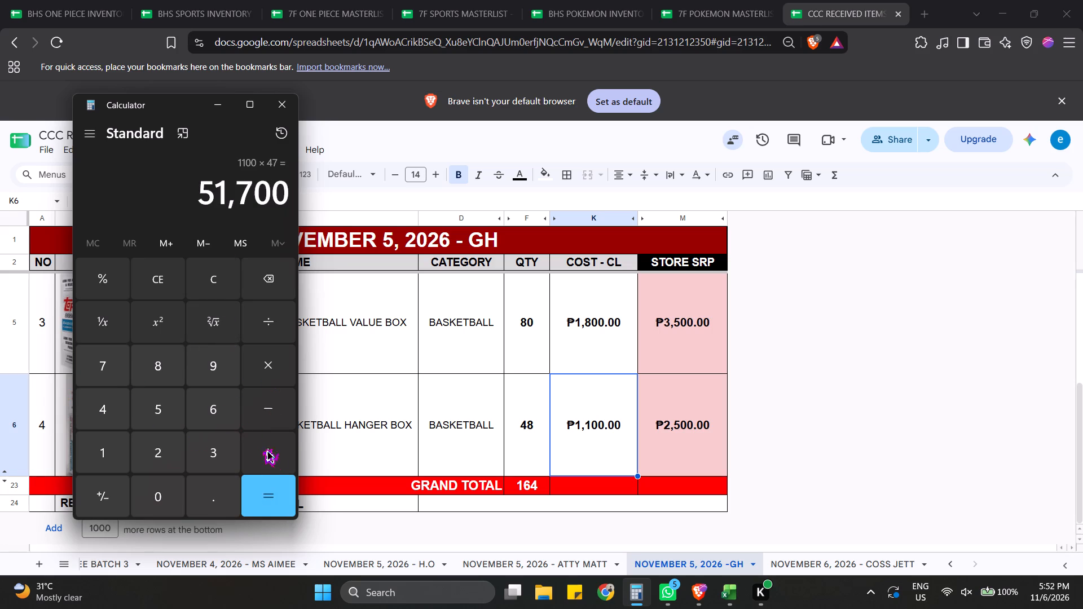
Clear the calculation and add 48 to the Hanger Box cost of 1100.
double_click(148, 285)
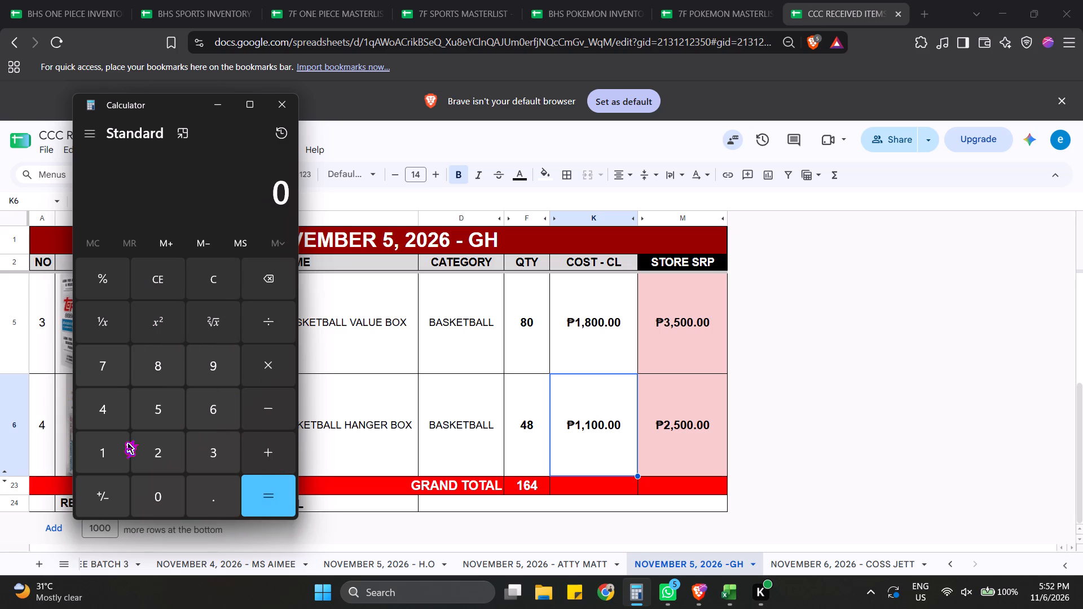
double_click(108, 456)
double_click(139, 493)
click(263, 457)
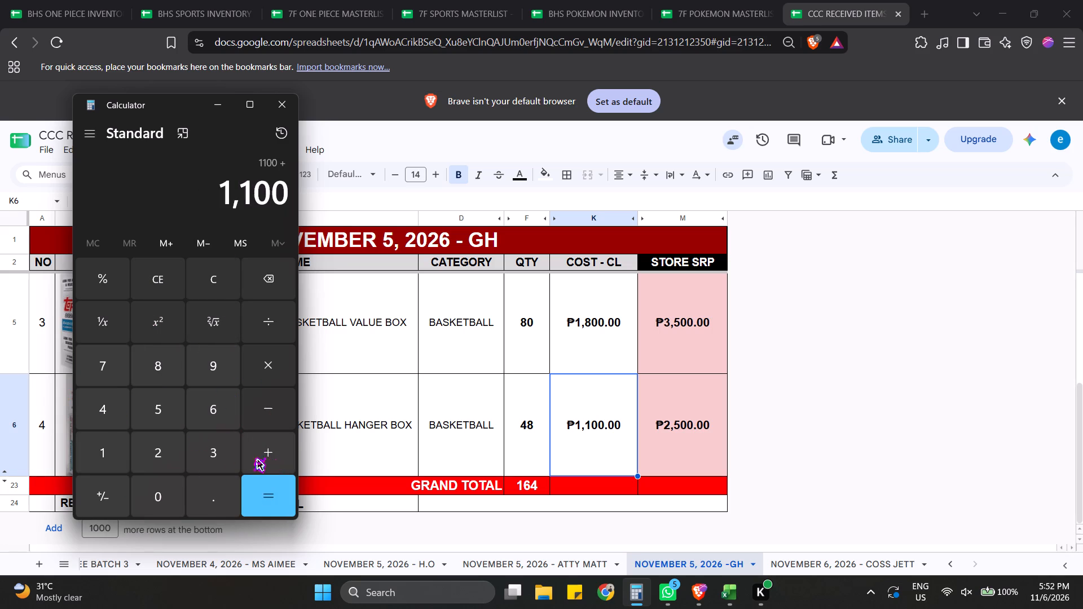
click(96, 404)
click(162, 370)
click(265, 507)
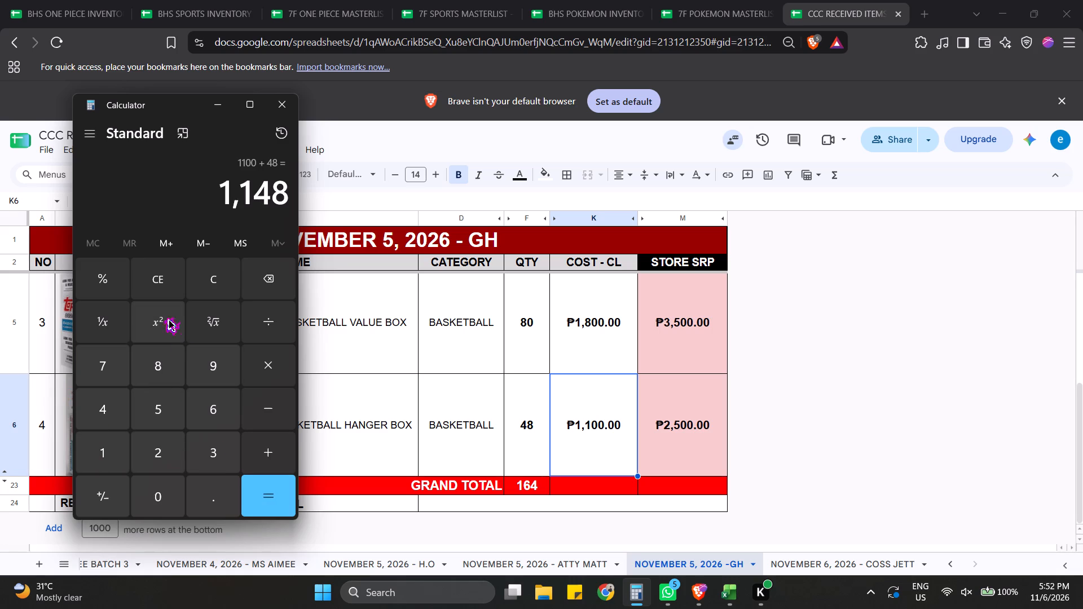
Clear the sum and recalculate the Hanger Box's total cost as 48 × 1100.
triple_click(161, 291)
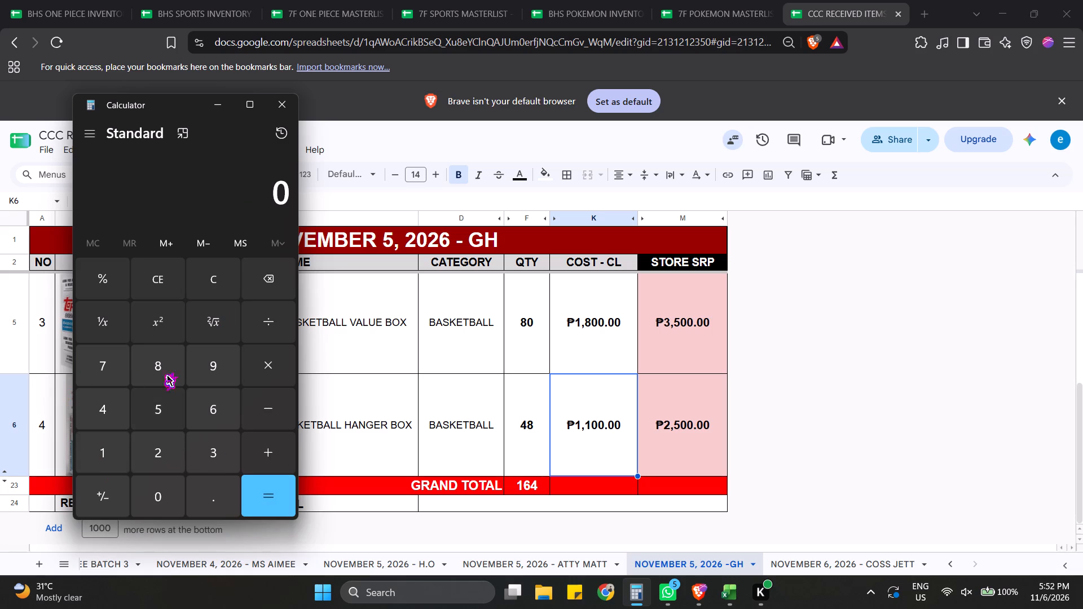
click(187, 273)
click(213, 280)
click(175, 282)
drag(202, 283, 217, 279)
drag(202, 282, 182, 283)
click(167, 280)
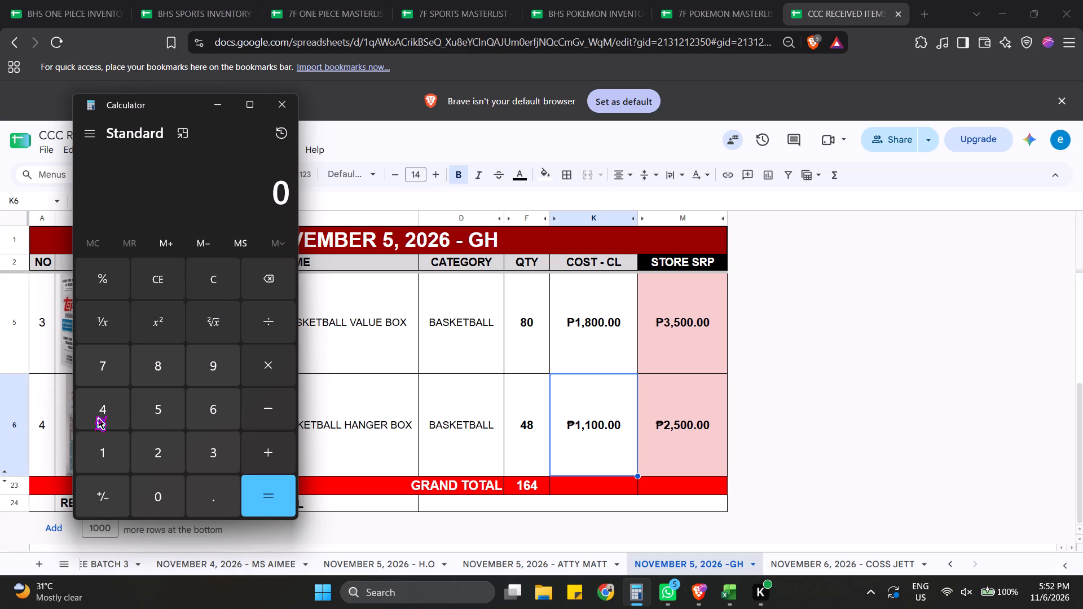
click(93, 416)
click(135, 357)
click(260, 370)
click(108, 452)
drag(108, 452, 113, 454)
double_click(164, 500)
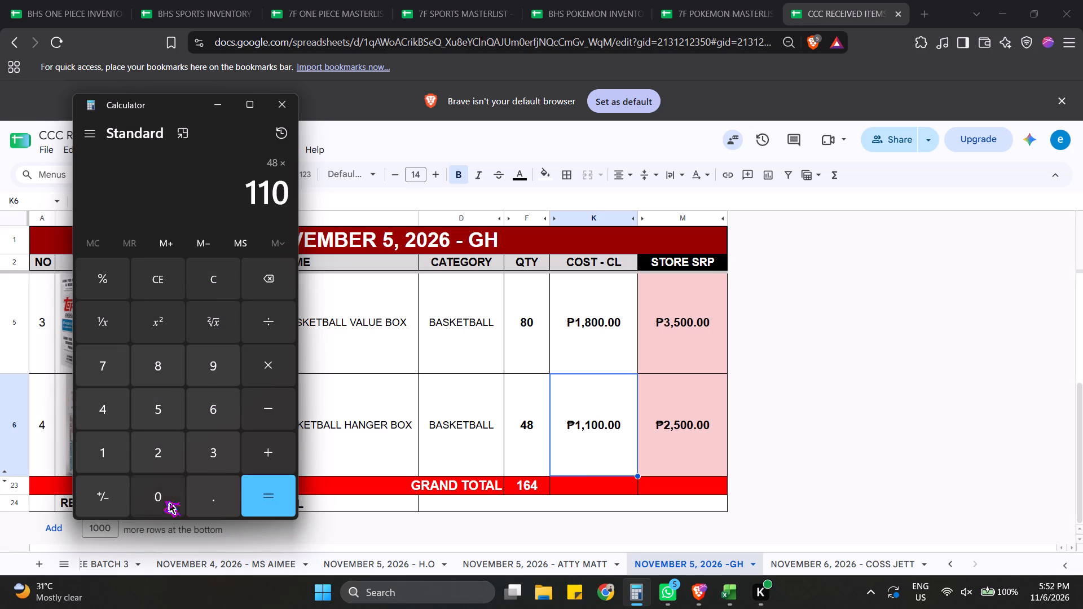
click(257, 492)
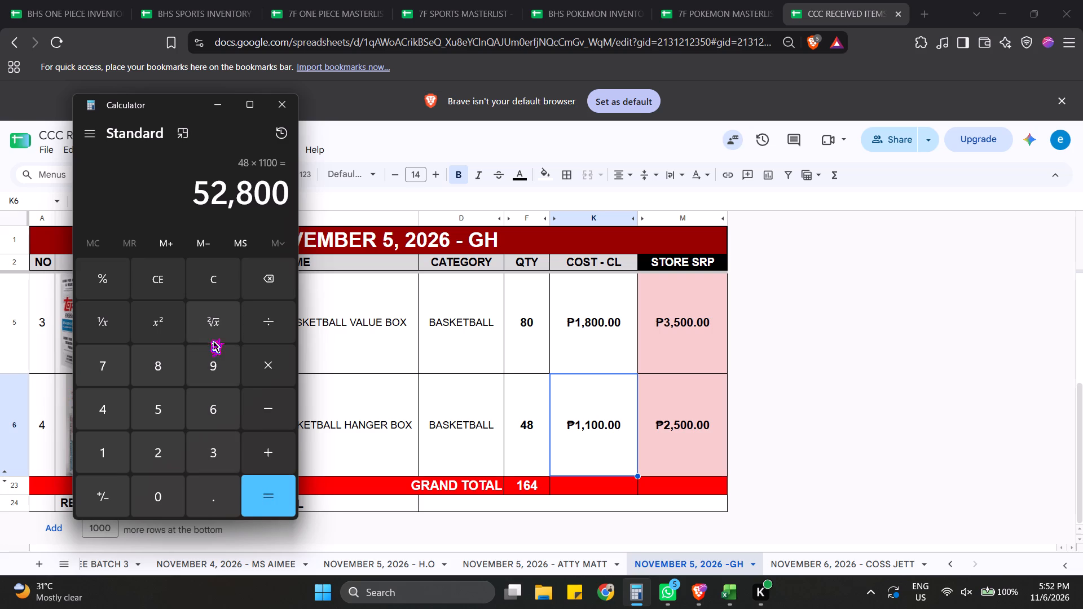
Clear the calculation and work out the Hanger Box's total SRP as 48 × 2500.
click(164, 281)
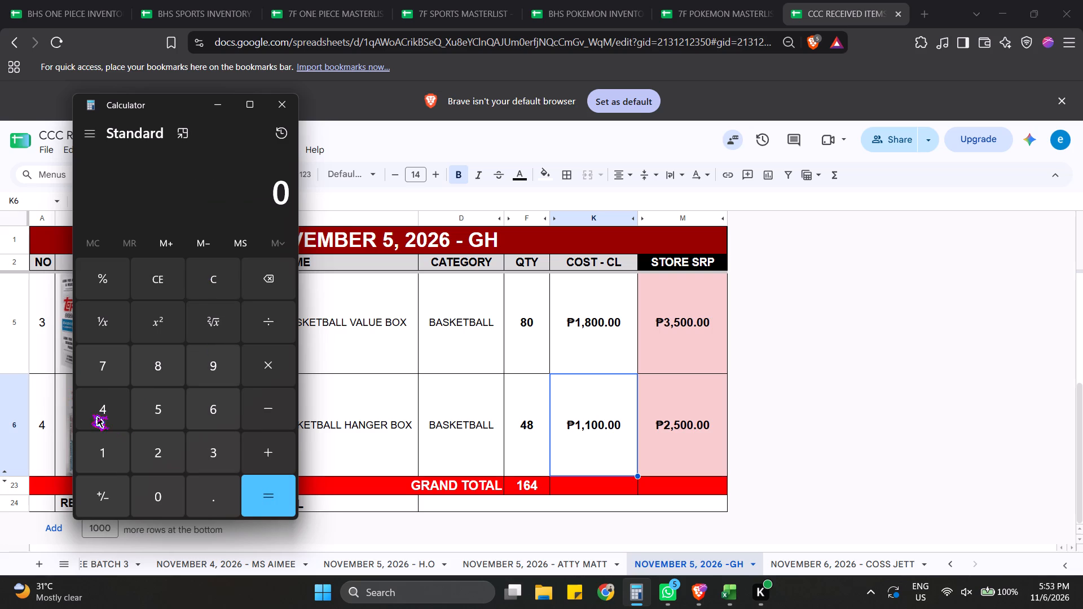
click(92, 414)
click(147, 368)
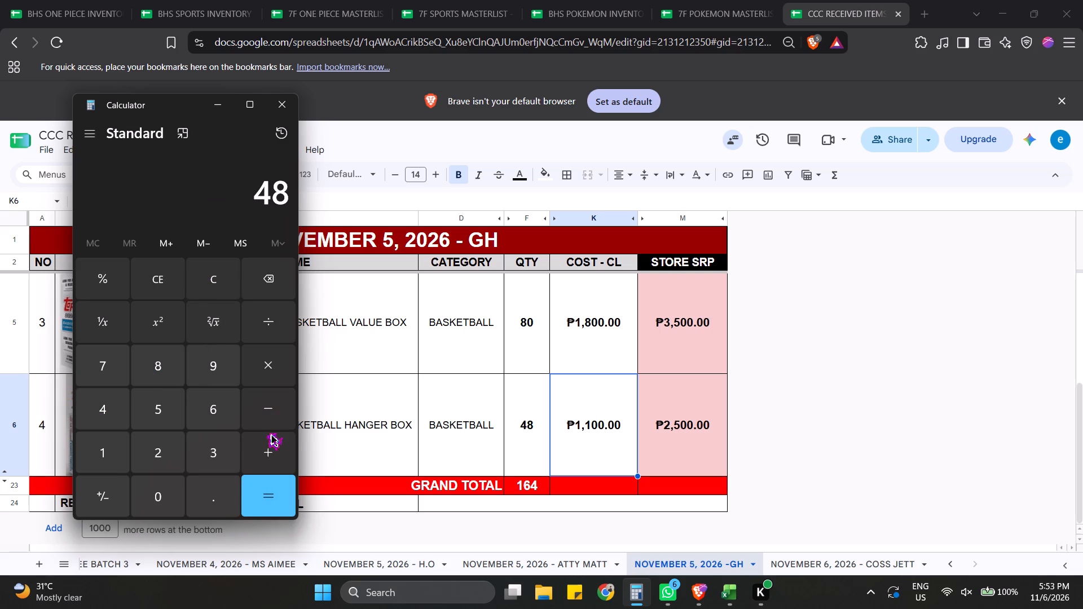
click(274, 354)
click(157, 456)
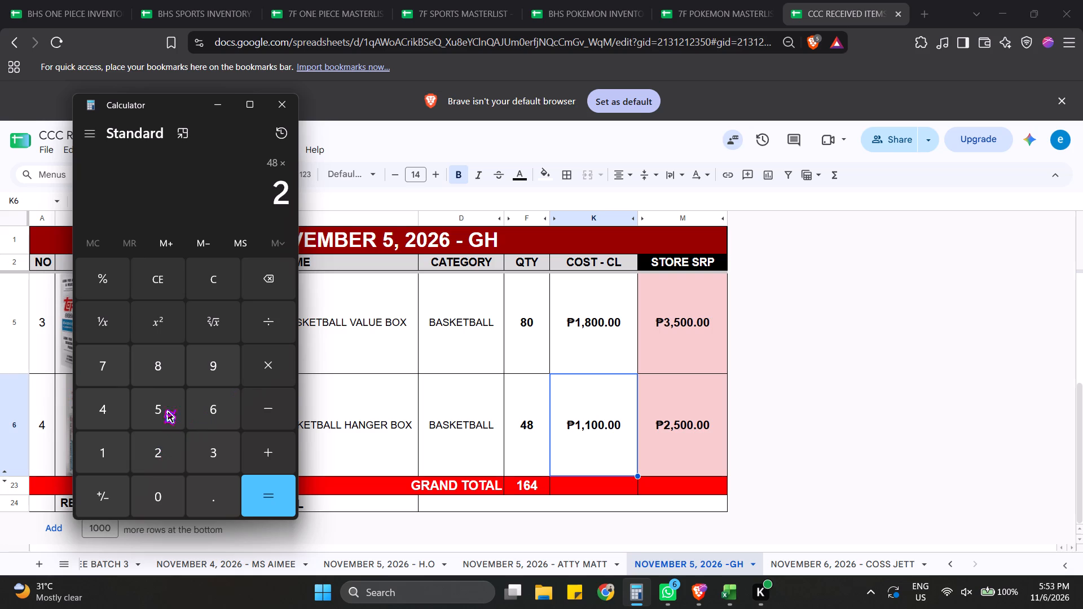
click(162, 409)
double_click(157, 496)
click(249, 495)
Subtract the Hanger Box's total cost of 52800 from its calculated total SRP.
click(272, 366)
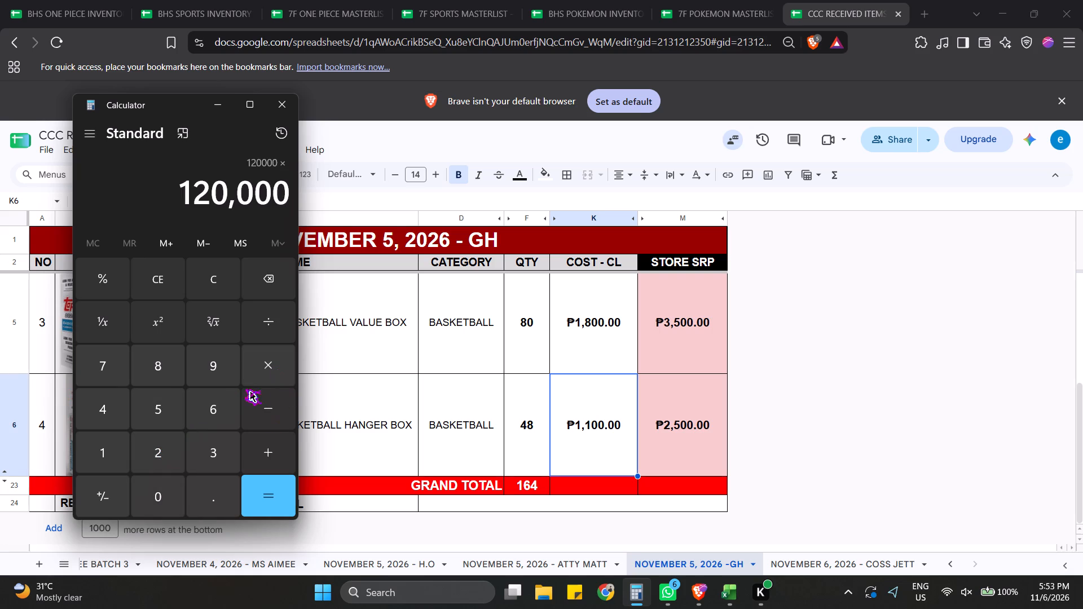
click(263, 408)
click(159, 411)
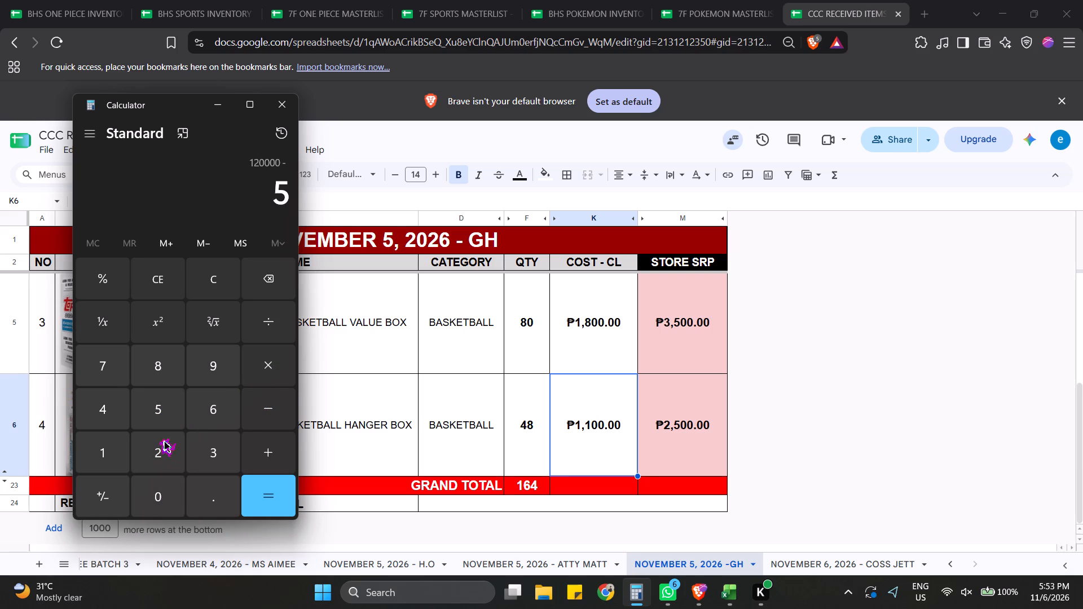
click(159, 452)
click(152, 369)
double_click(164, 482)
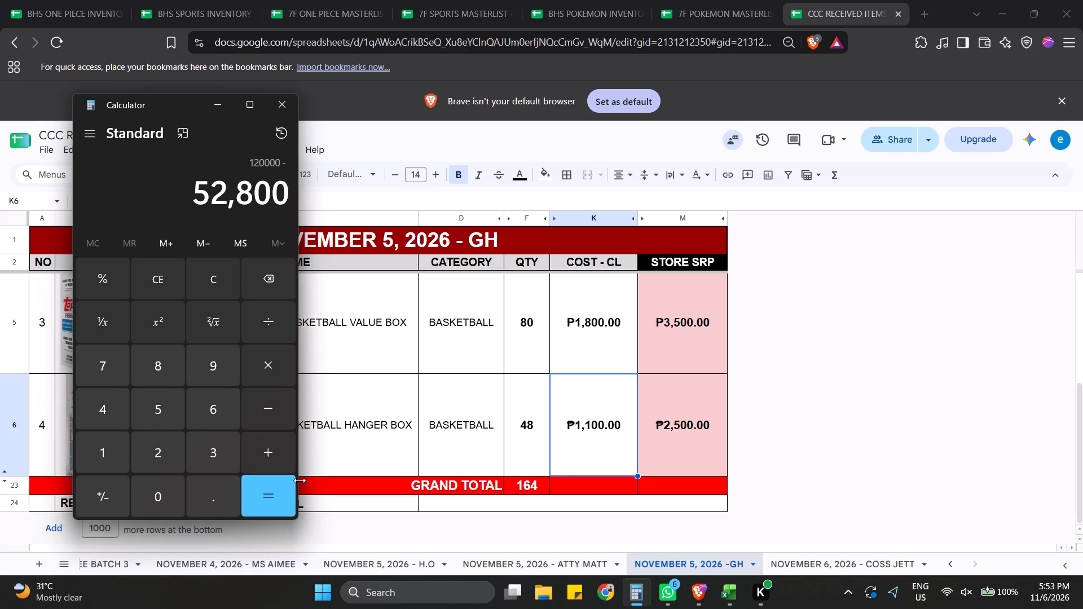
click(280, 498)
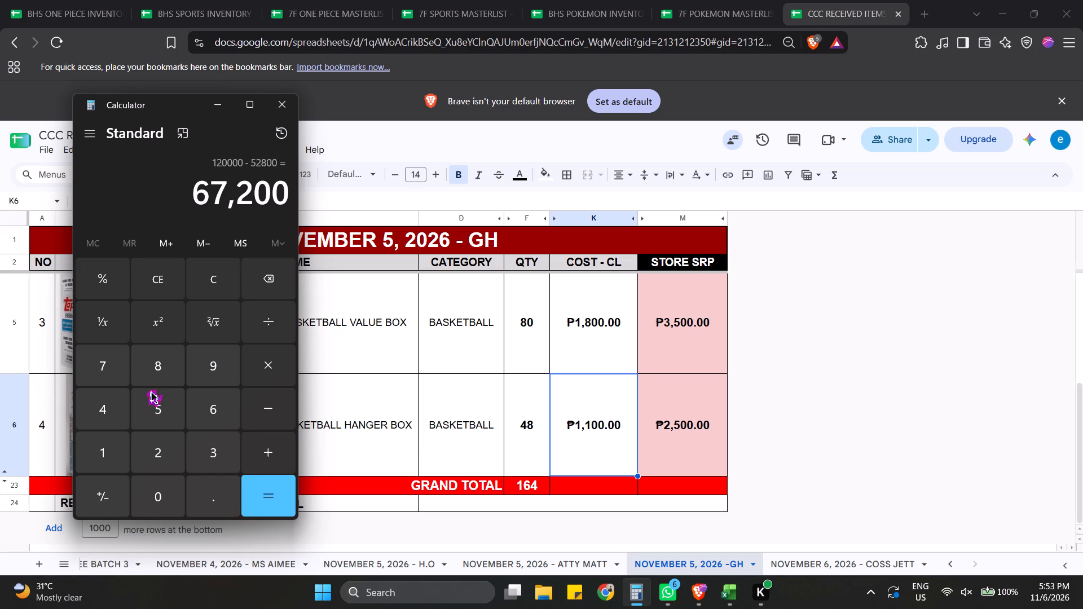
Divide the calculated Hanger Box margin by 48 to get the margin per box.
click(255, 329)
click(115, 408)
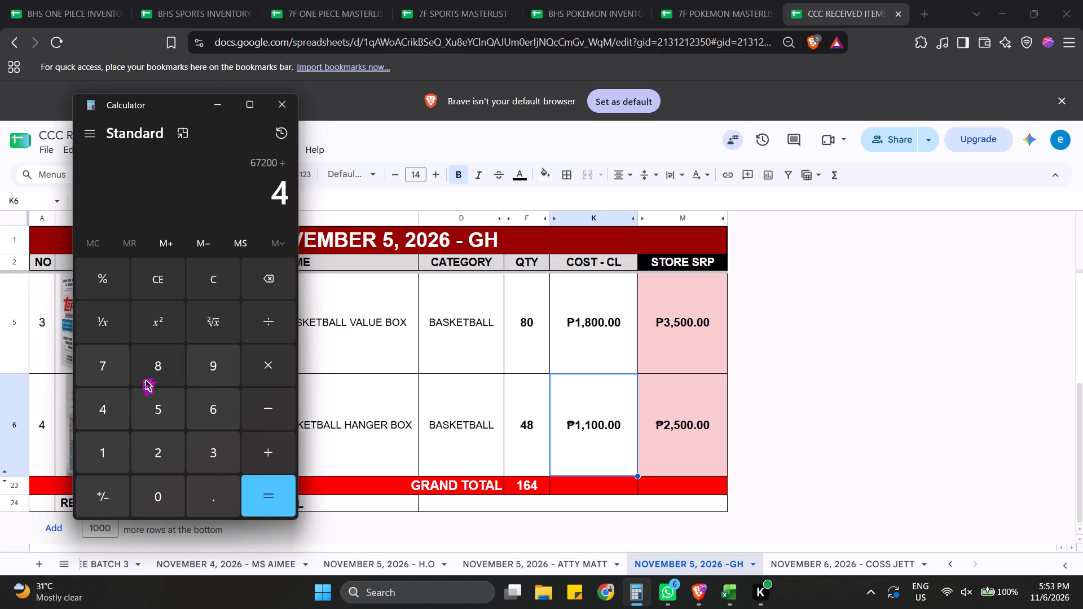
click(144, 373)
click(258, 501)
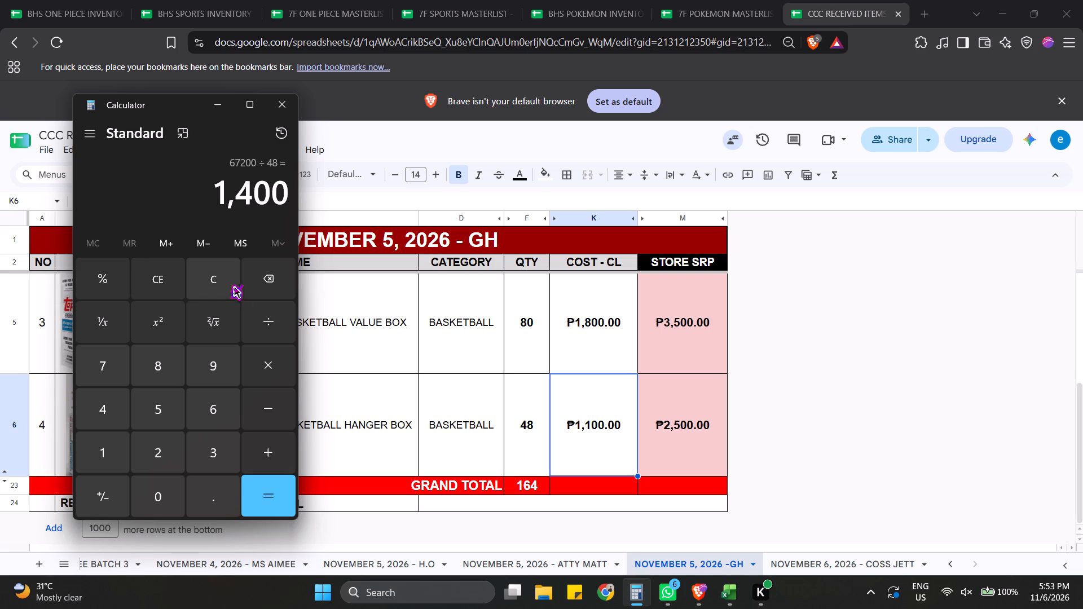
Clear the calculation and work out the Value Box's margin per box as 3500 − 1800.
double_click(161, 283)
click(206, 285)
click(196, 285)
drag(175, 285, 175, 285)
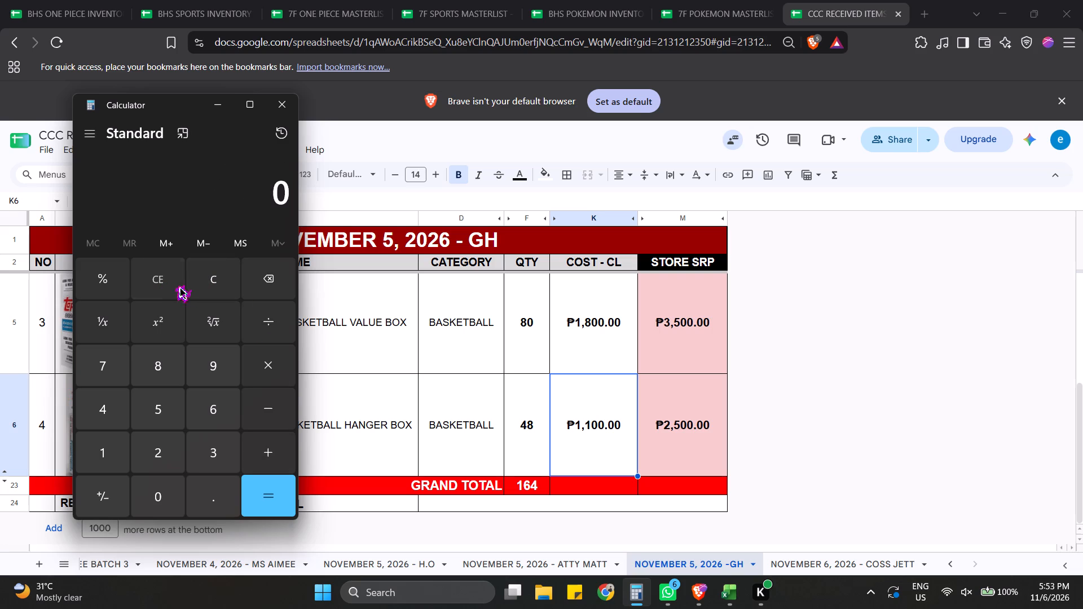
drag(175, 285, 170, 286)
click(166, 287)
click(201, 451)
click(147, 412)
double_click(155, 479)
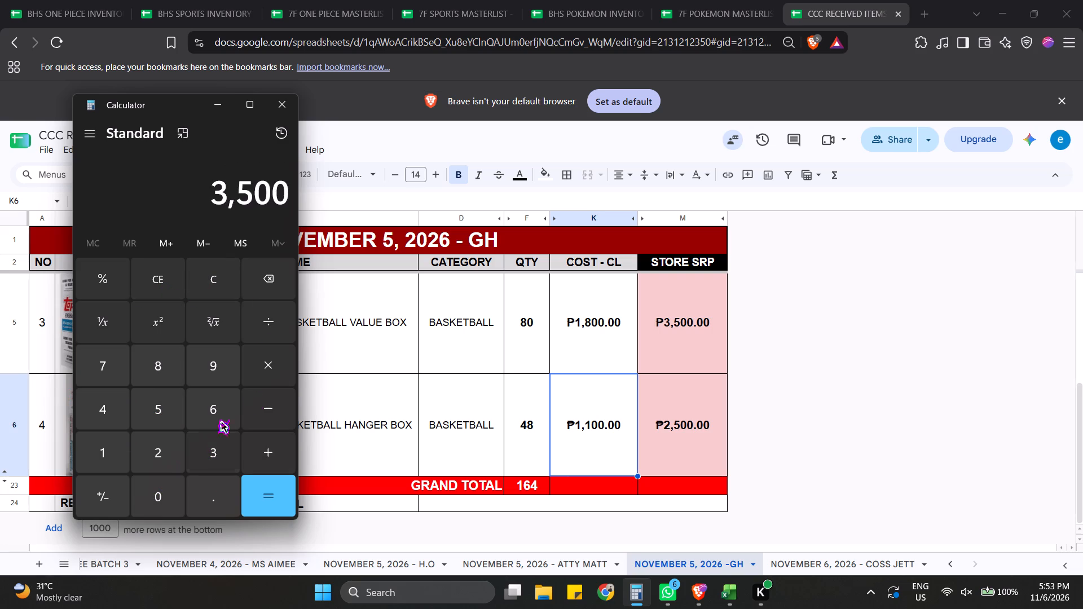
click(263, 404)
click(104, 445)
click(157, 385)
double_click(160, 490)
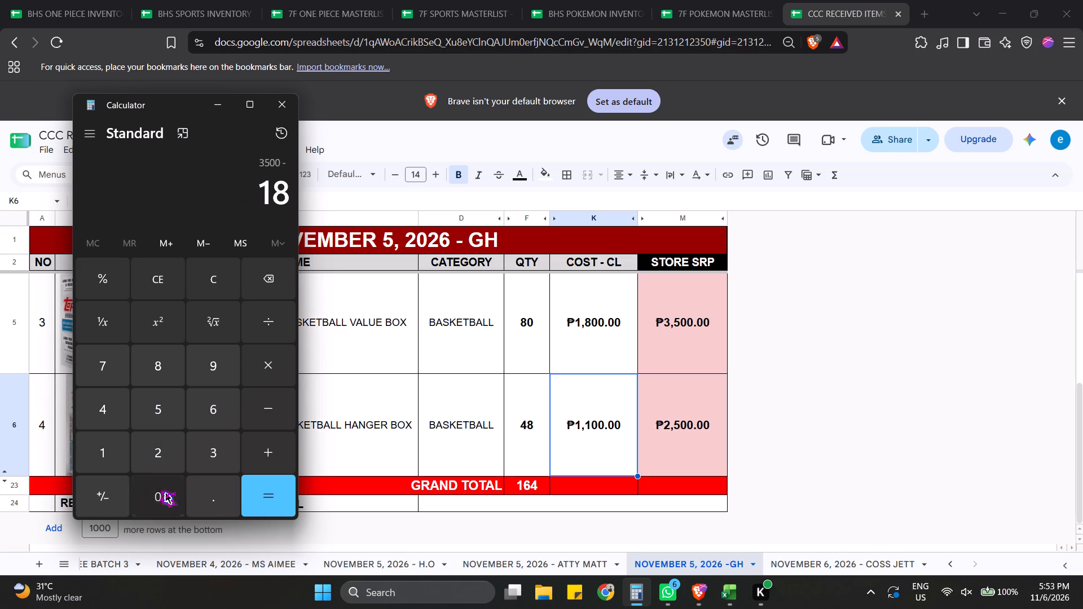
click(268, 495)
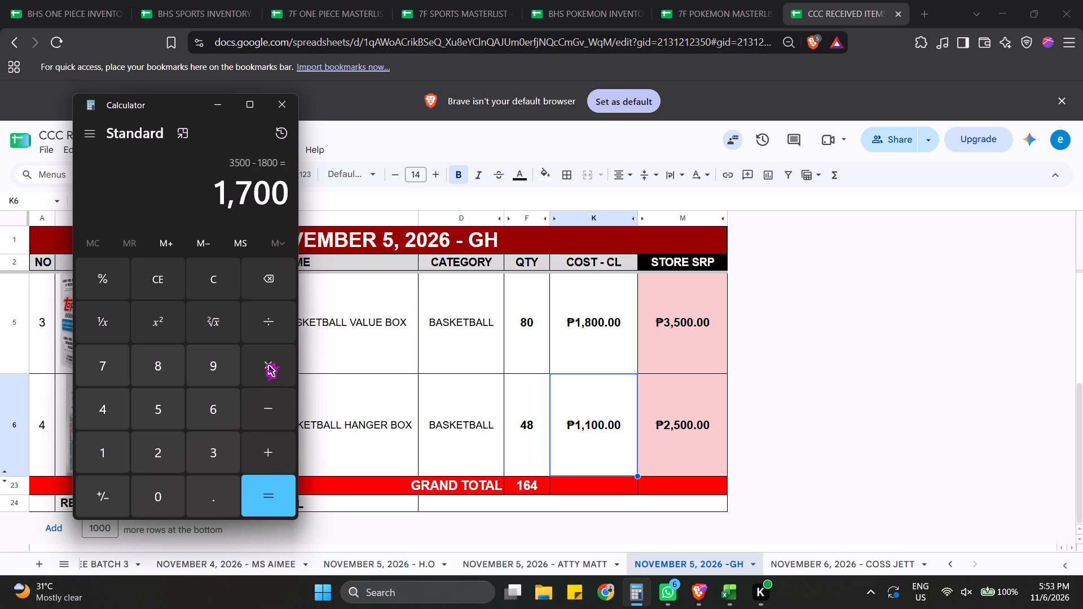
Multiply the Value Box's margin per box by its quantity of 80.
click(263, 363)
click(162, 363)
click(162, 488)
click(268, 506)
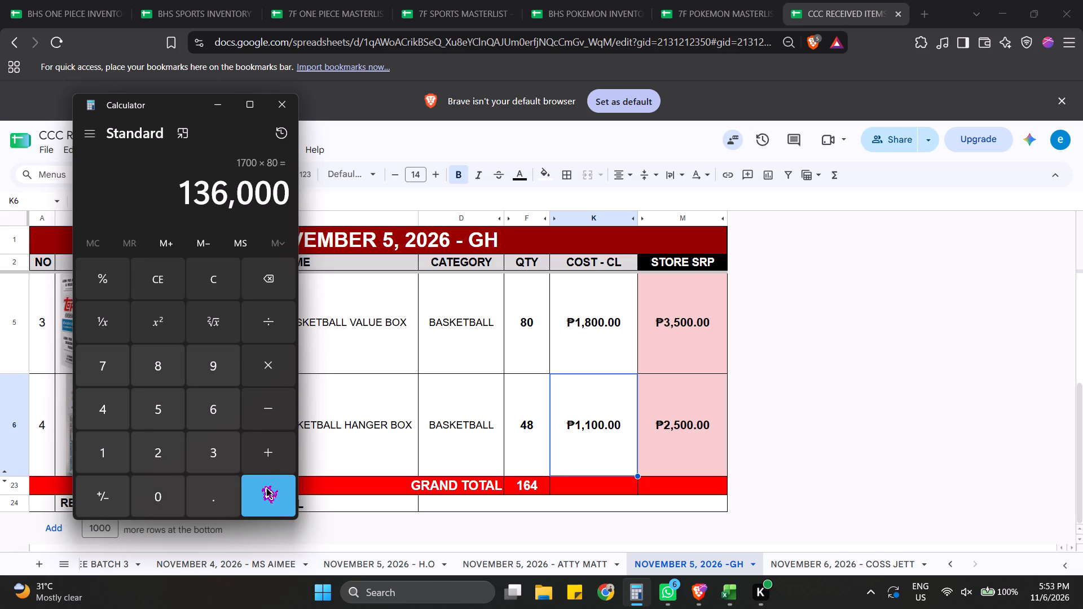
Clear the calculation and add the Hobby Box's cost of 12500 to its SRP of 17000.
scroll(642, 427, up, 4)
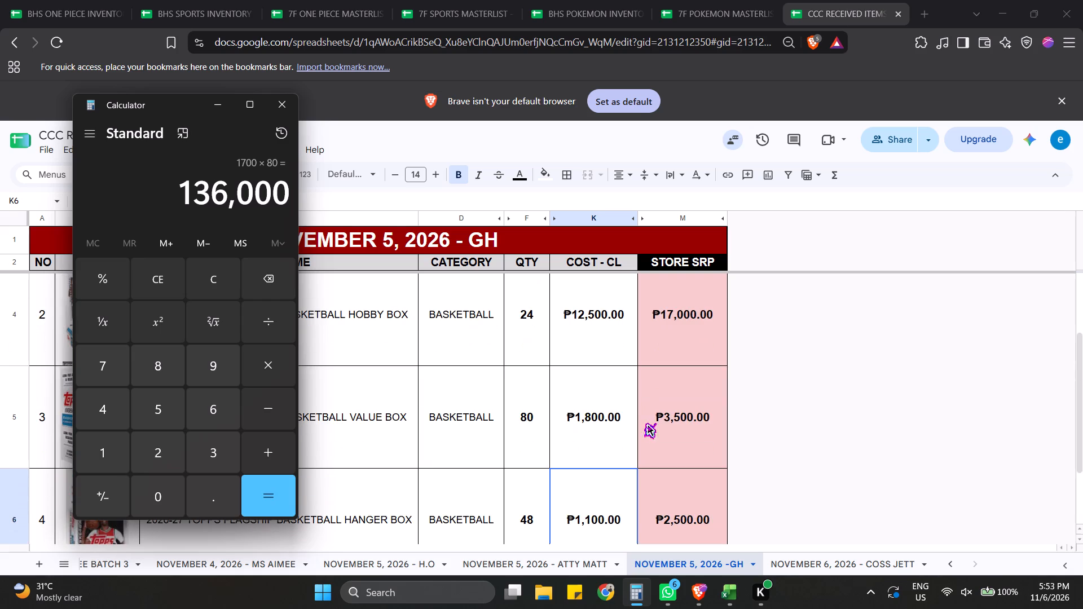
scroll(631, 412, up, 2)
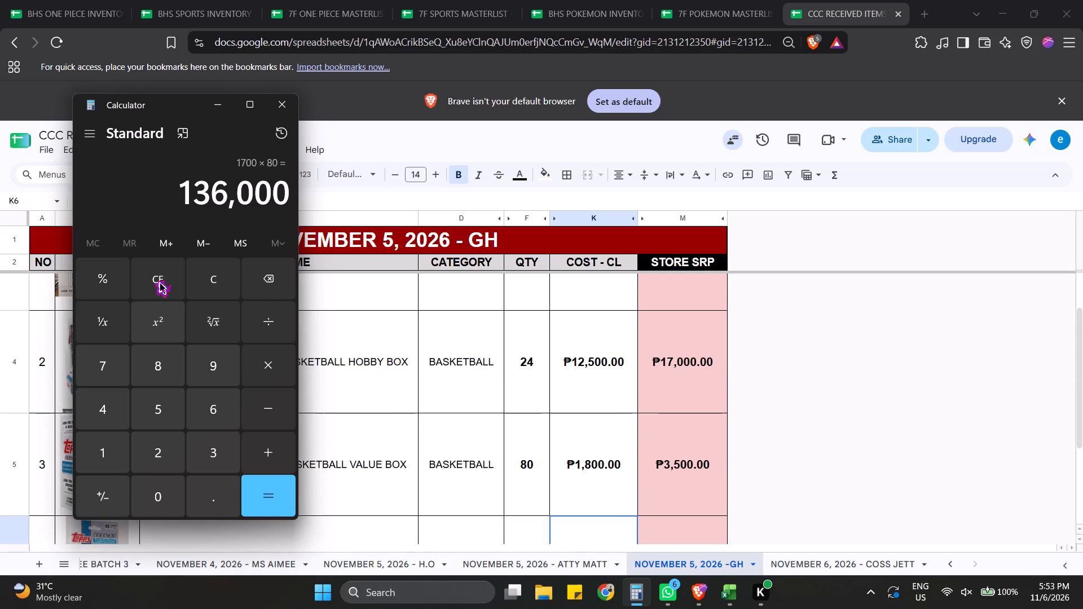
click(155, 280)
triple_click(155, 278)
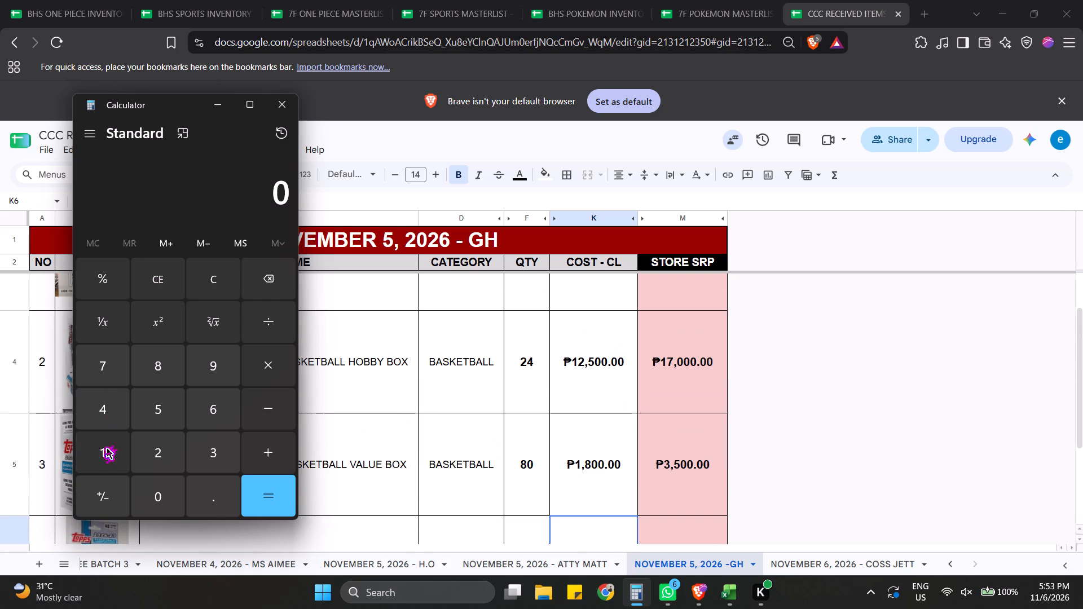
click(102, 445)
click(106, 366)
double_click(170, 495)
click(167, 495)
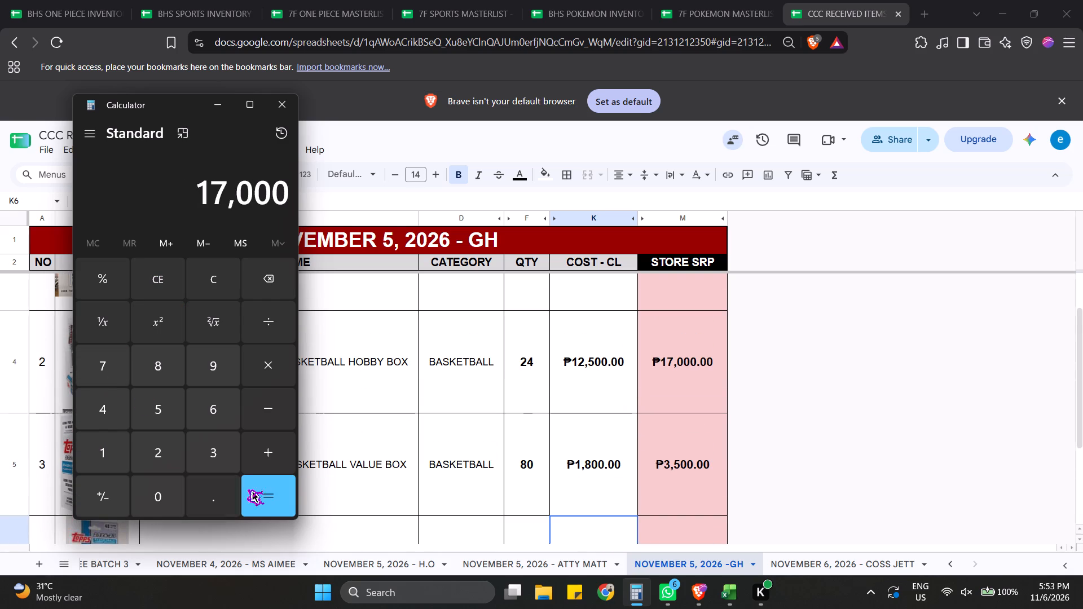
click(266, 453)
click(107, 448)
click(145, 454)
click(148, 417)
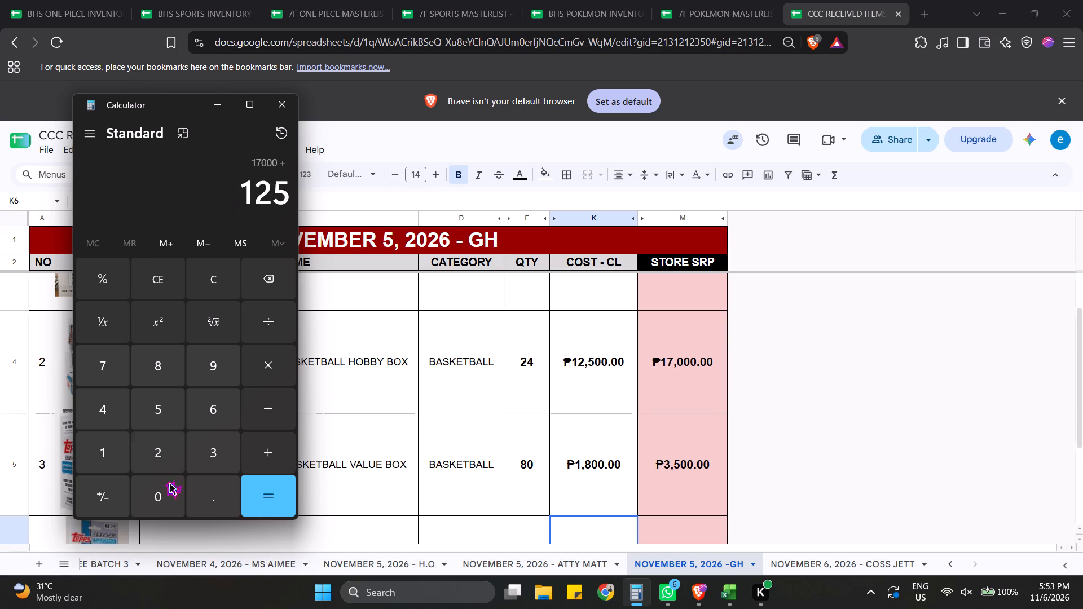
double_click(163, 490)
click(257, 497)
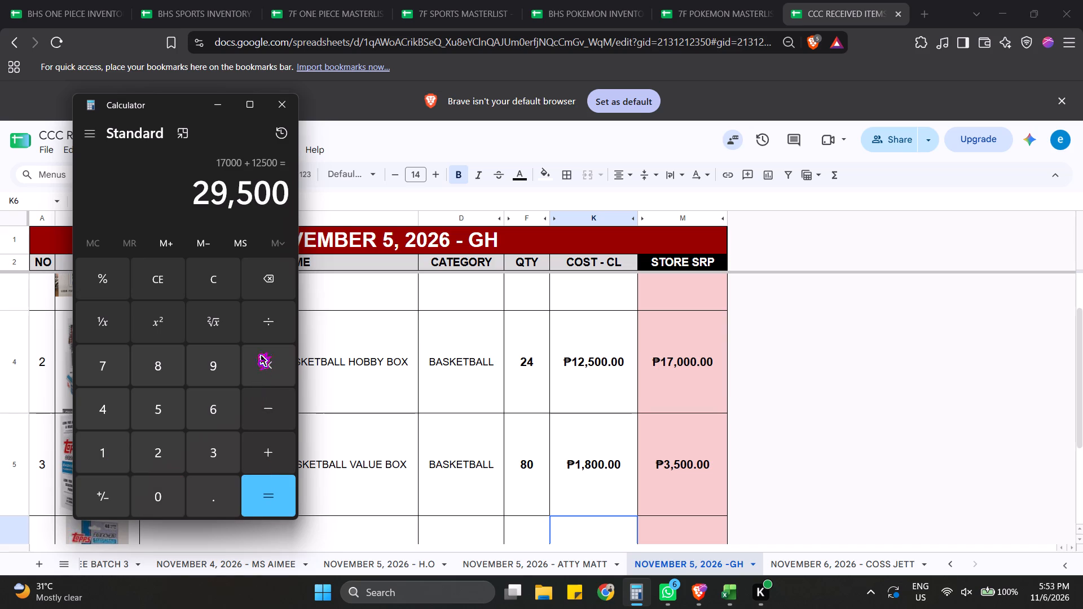
Clear the sum and work out the Hobby Box's margin per box as 17000 − 12500.
click(194, 289)
click(199, 285)
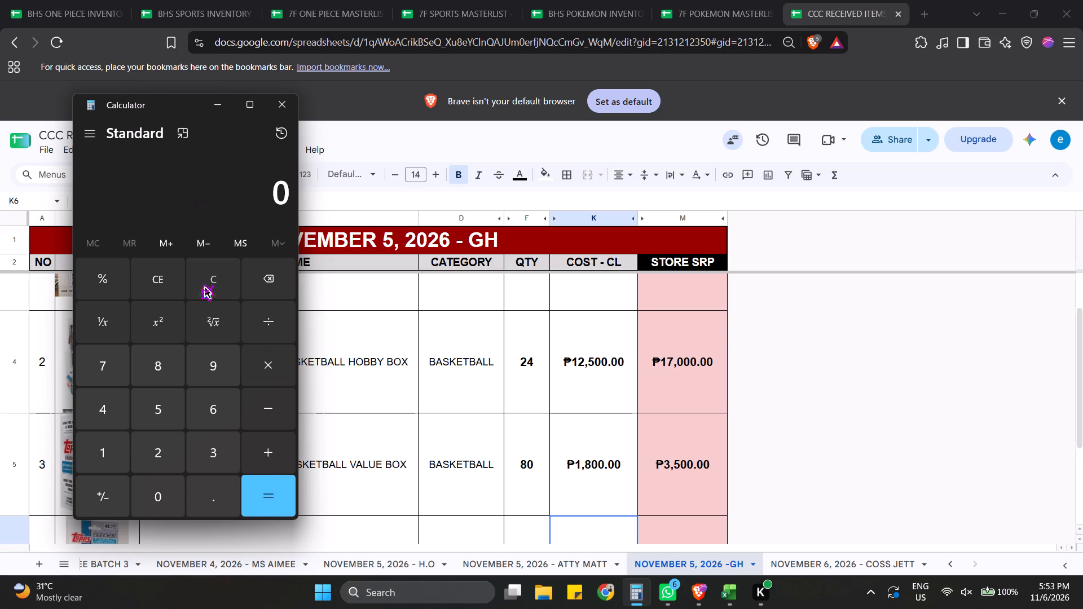
drag(199, 283, 147, 273)
drag(147, 273, 161, 277)
click(200, 283)
click(105, 444)
click(105, 372)
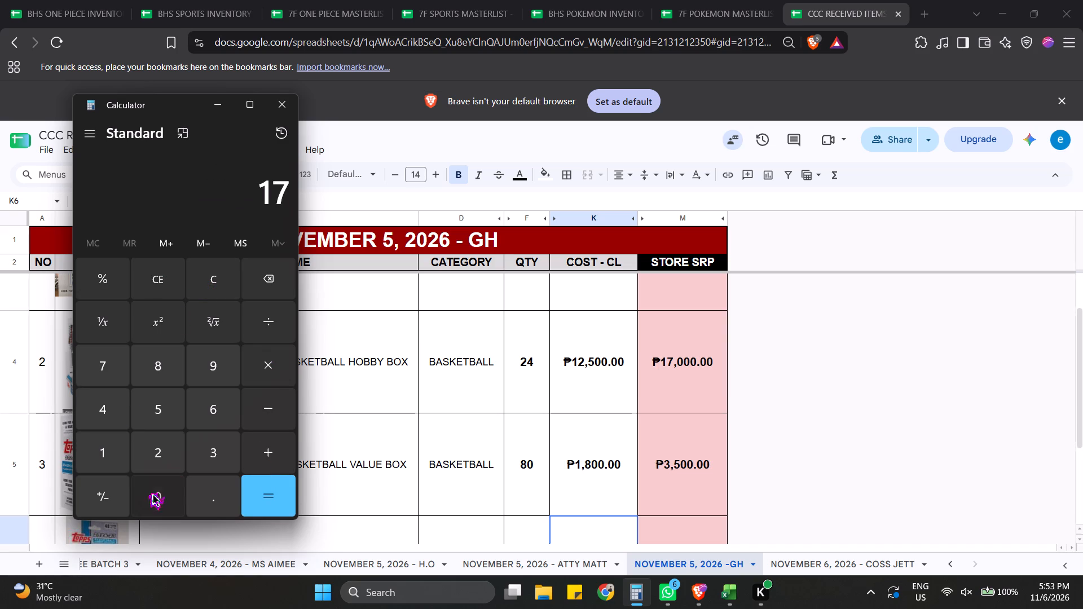
double_click(148, 492)
click(148, 490)
click(272, 406)
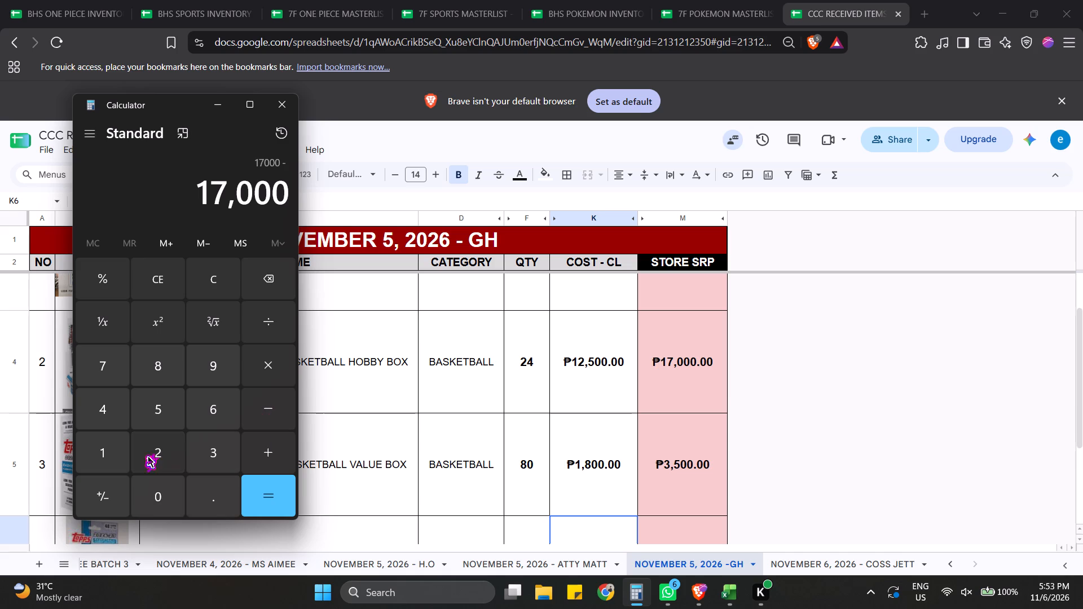
click(104, 455)
click(155, 454)
drag(160, 409, 161, 414)
click(163, 501)
click(163, 497)
click(262, 496)
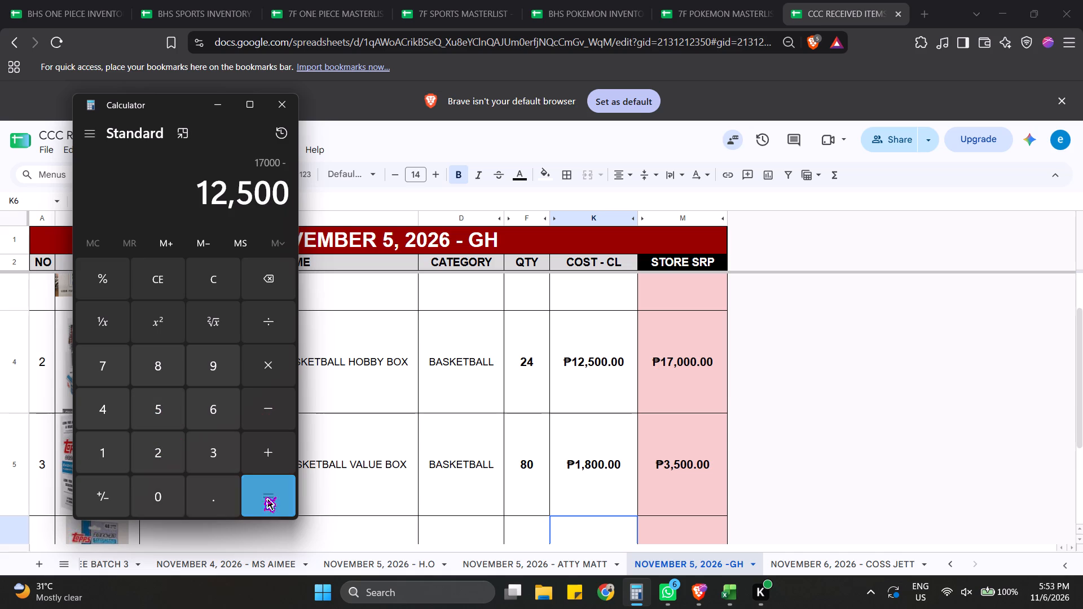
Multiply the Hobby Box's margin per box by its quantity of 24.
click(263, 361)
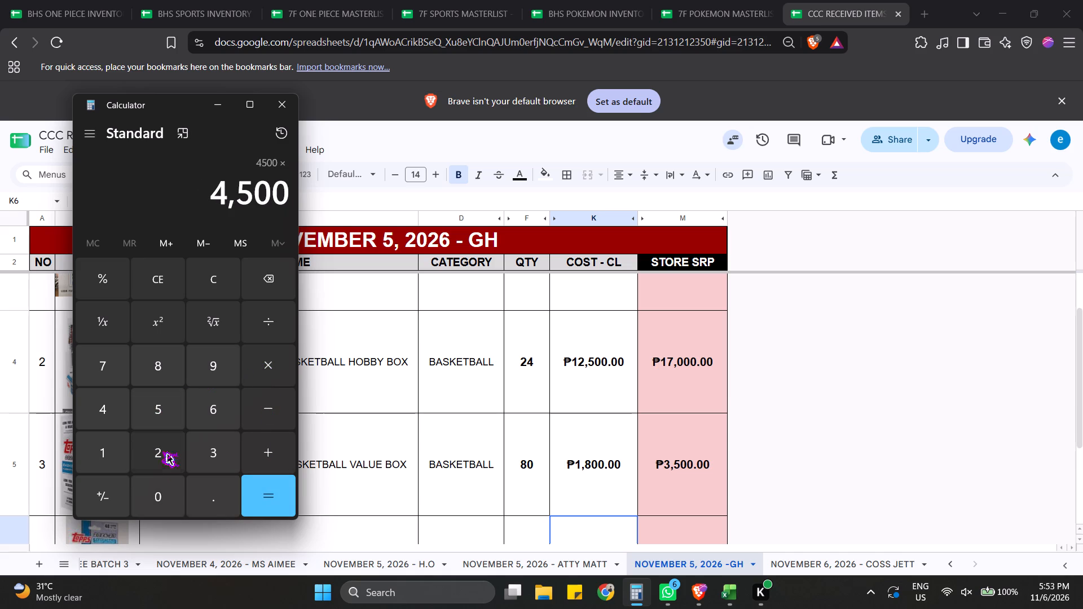
click(162, 451)
click(112, 408)
click(256, 503)
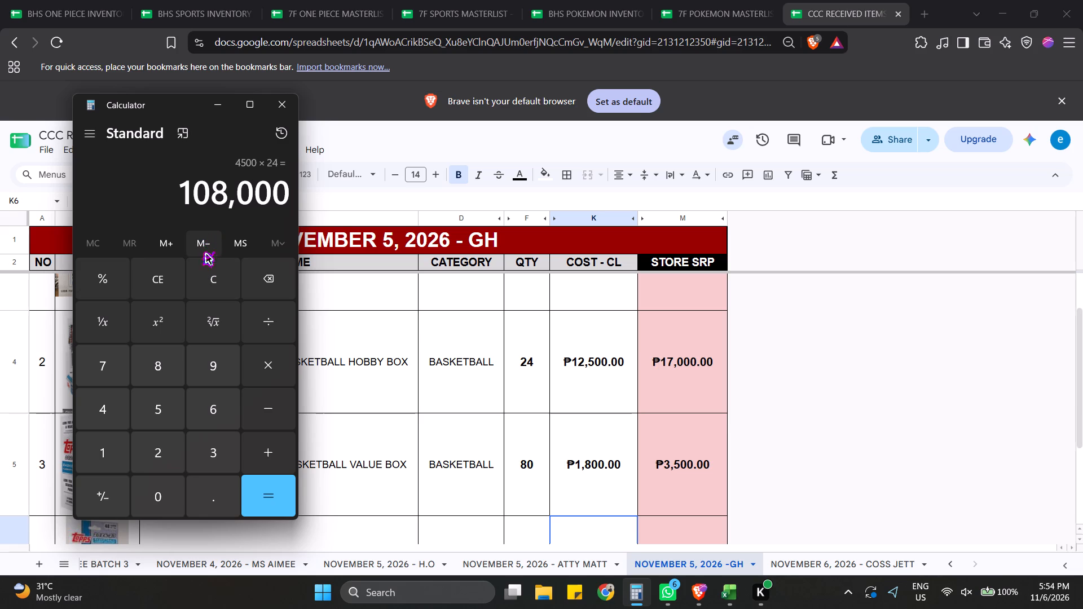
Work out the Jumbo Box's total margin as 5000 × 12 on a cleared calculator, and clear the result.
scroll(306, 392, down, 1)
scroll(461, 336, up, 10)
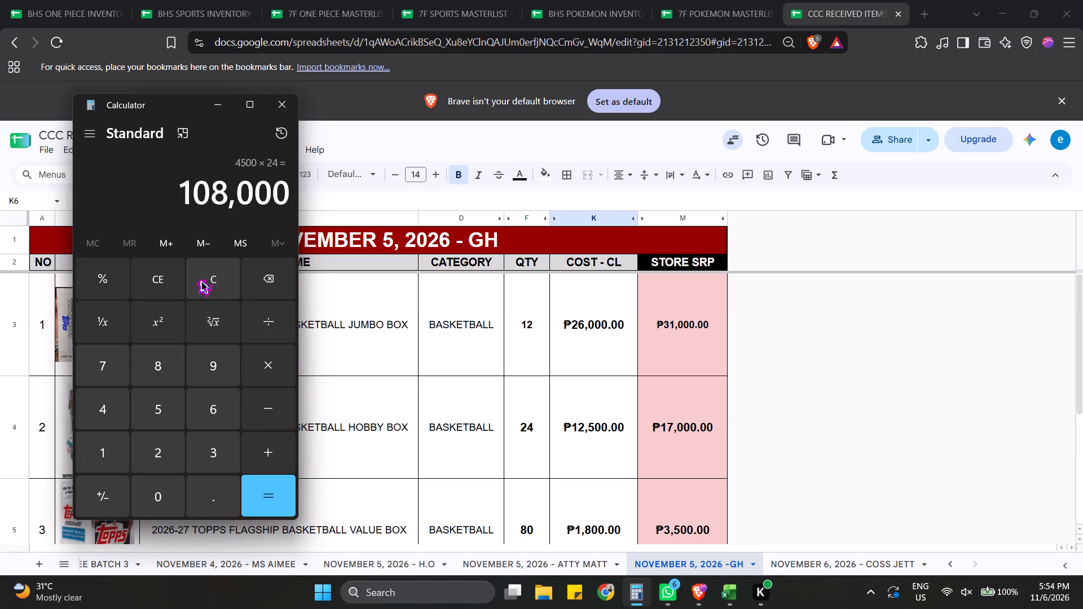
triple_click(156, 280)
click(158, 416)
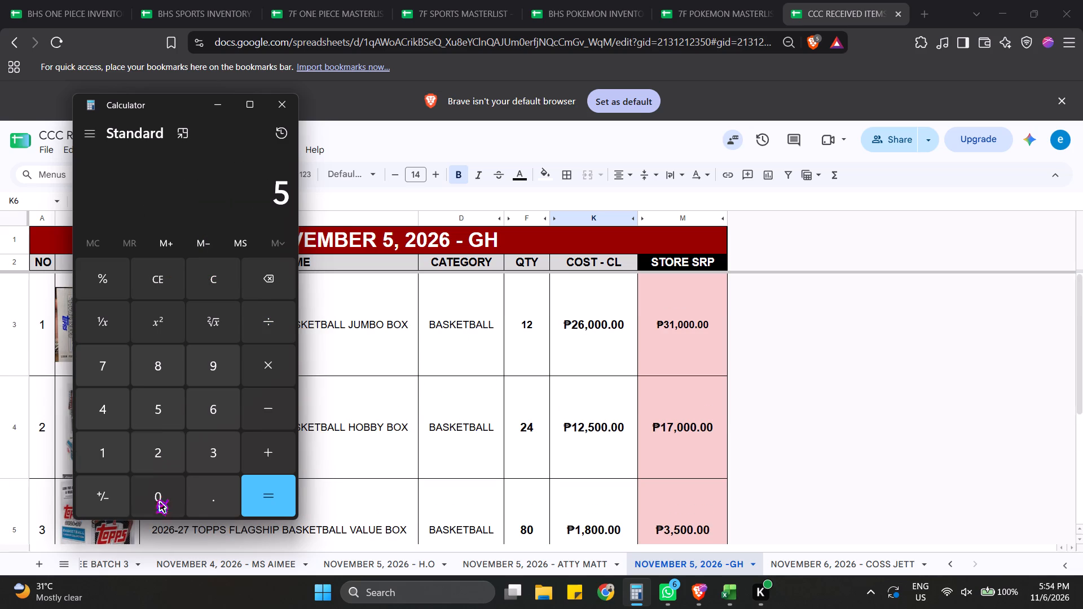
double_click(153, 503)
click(154, 500)
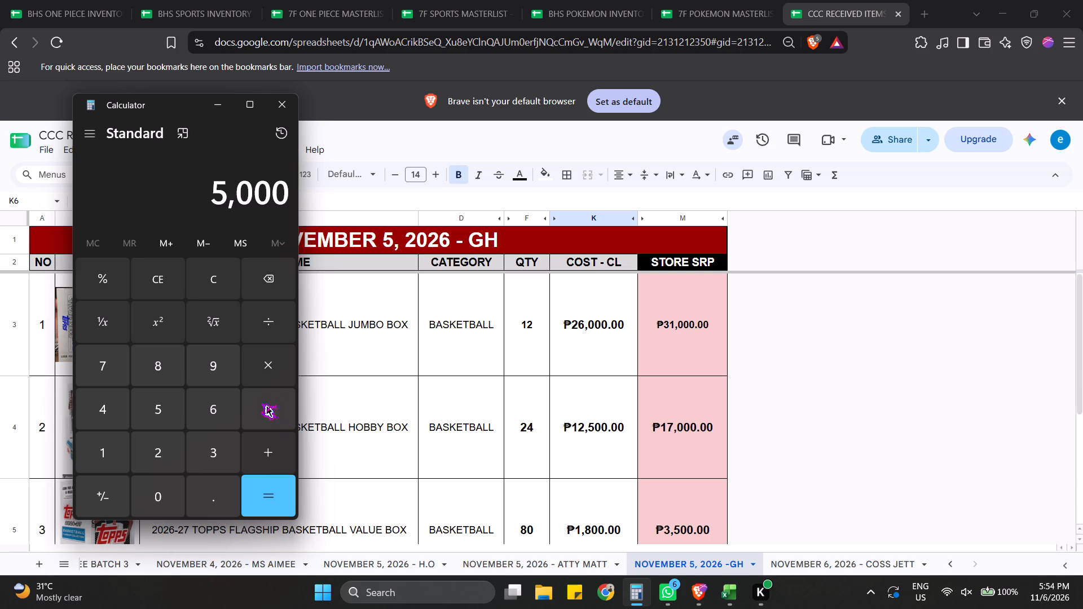
click(270, 351)
click(106, 449)
drag(130, 447, 139, 447)
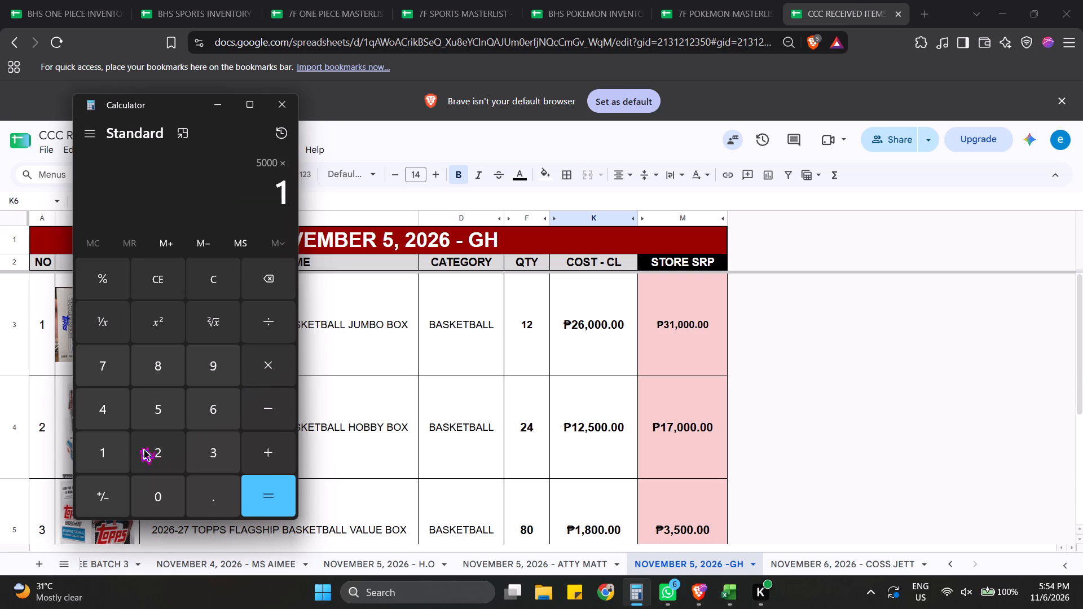
drag(139, 447, 144, 448)
click(164, 454)
click(243, 496)
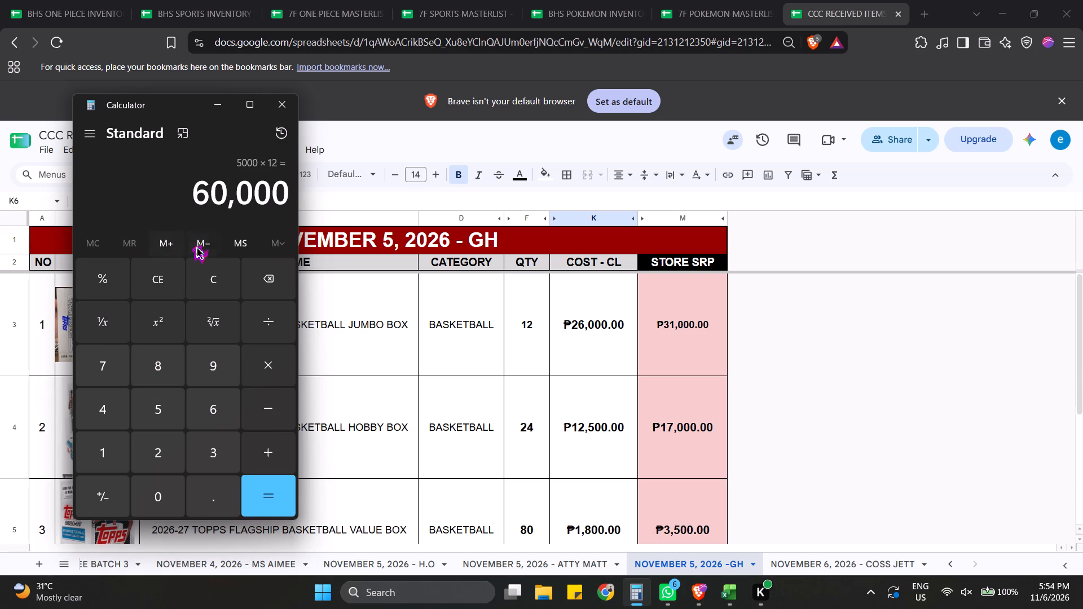
click(157, 270)
click(156, 273)
click(200, 276)
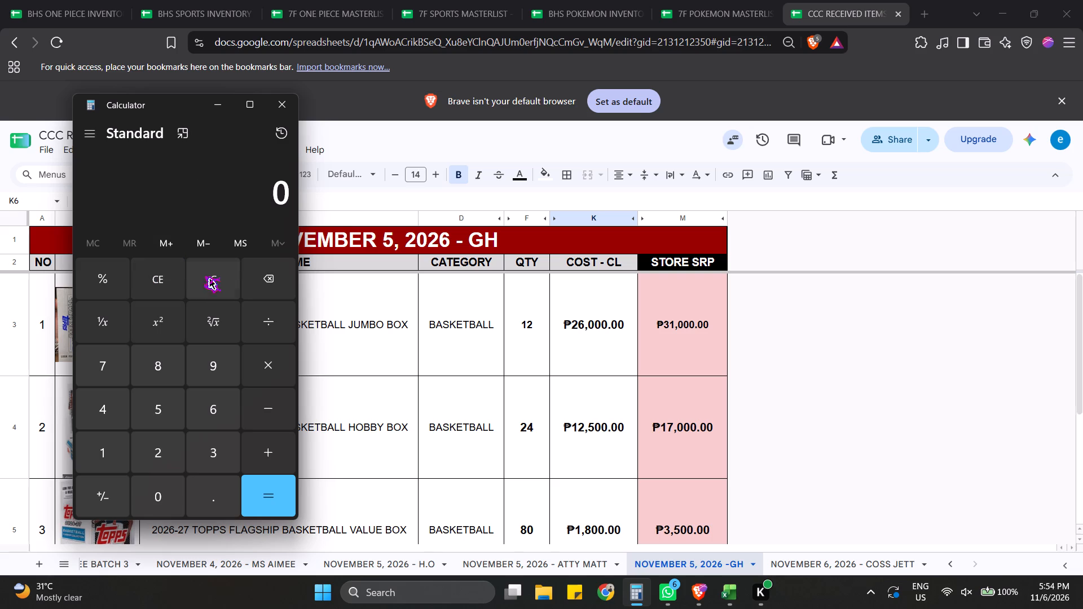
click(179, 274)
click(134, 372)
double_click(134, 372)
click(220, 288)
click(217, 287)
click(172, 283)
Return to the browser and bring up the 7F SPORTS MASTERLIST - OCTOBER spreadsheet.
click(367, 350)
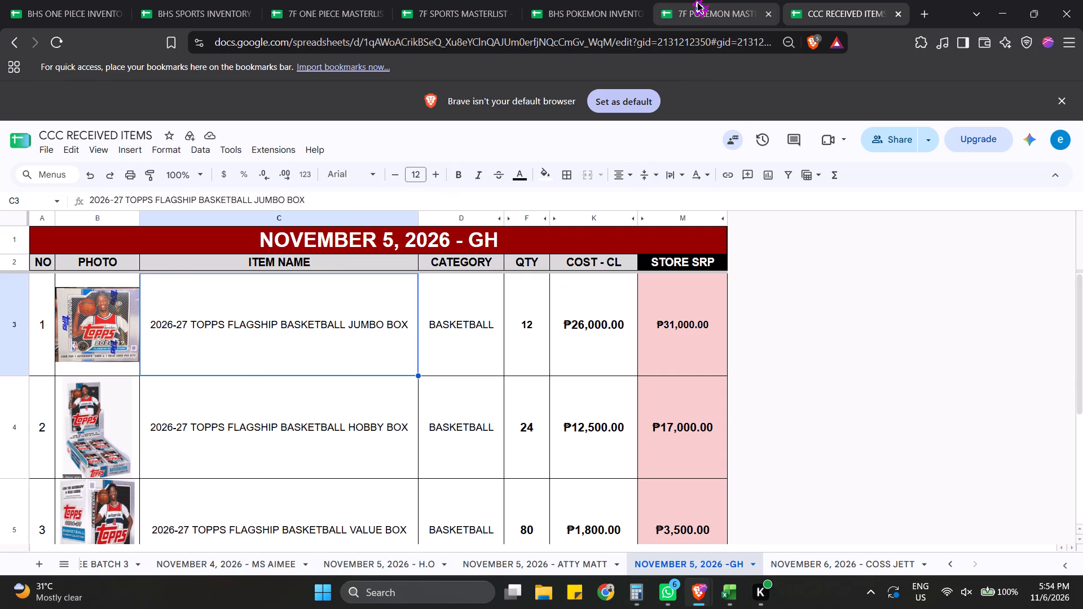
click(692, 0)
click(587, 0)
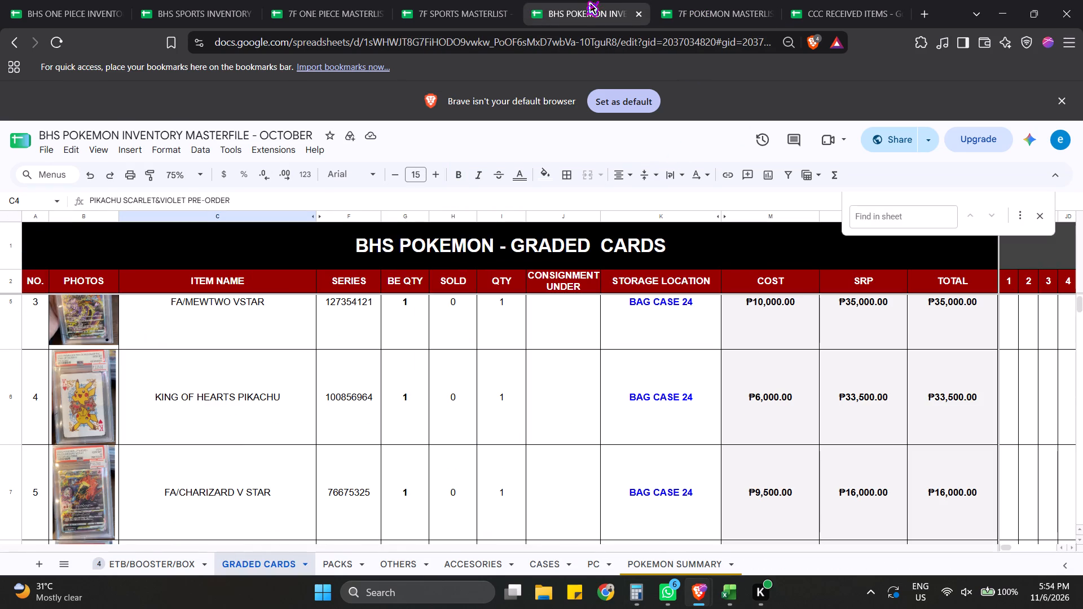
click(447, 0)
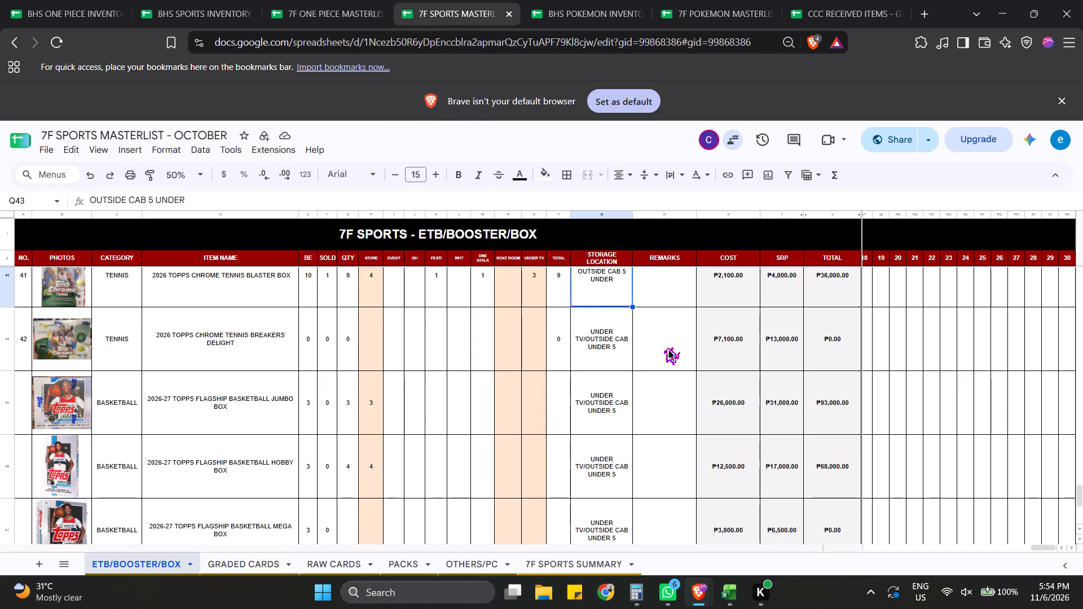
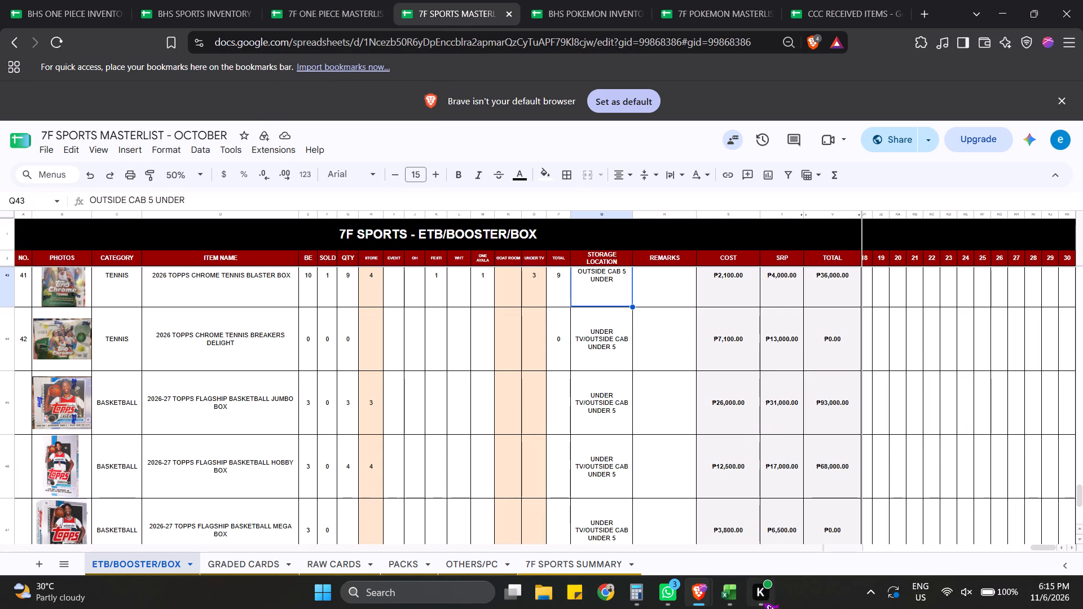
Switch from the sports masterlist to the 7F ONE PIECE MASTERLIST - OCTOBER spreadsheet.
scroll(496, 431, up, 1)
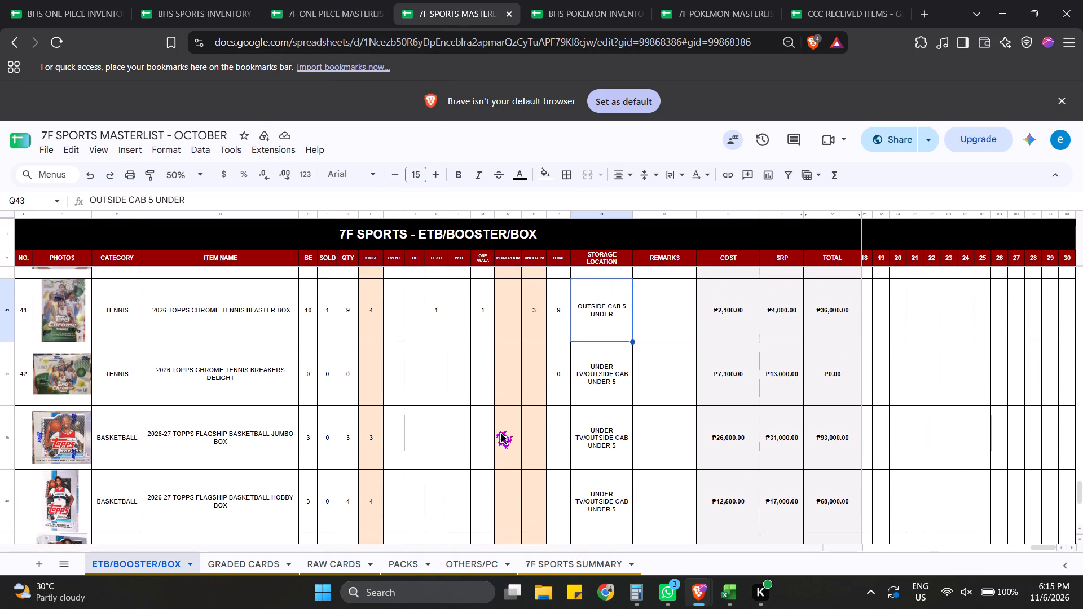
click(354, 21)
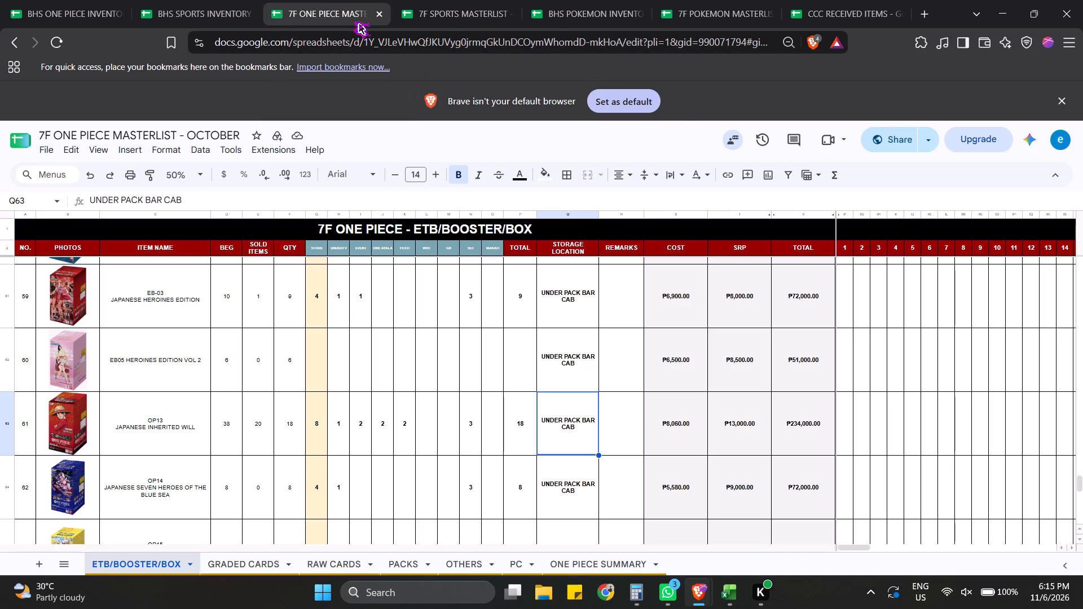
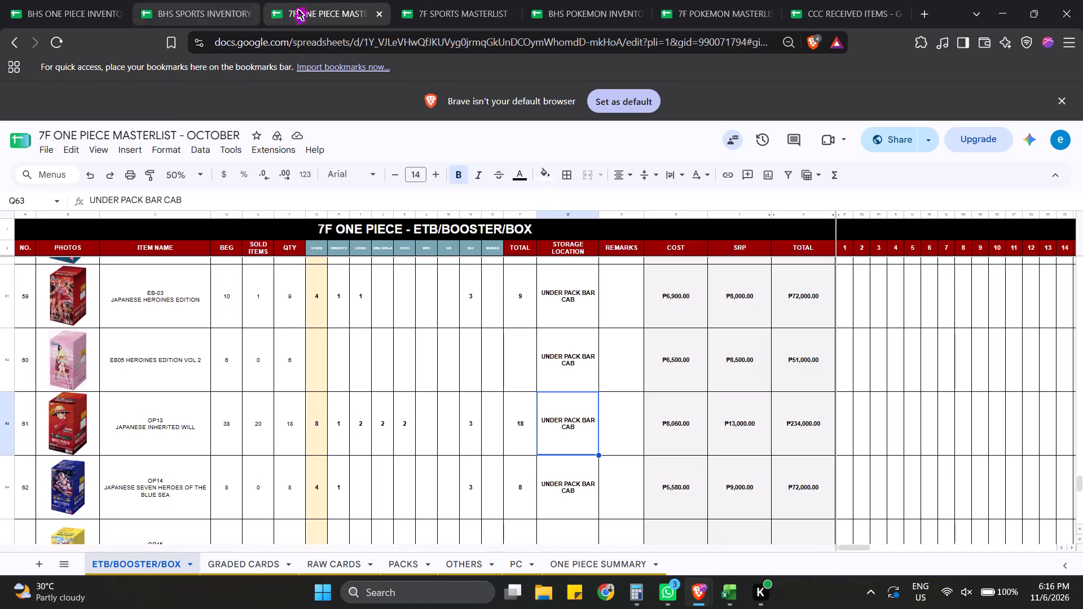
Search the ETB/BOOSTER/BOX sheet of 7F POKEMON MASTERLIST - OCTOBER for PRISMA and select the red number beside PRISMATIC EVOLUTION BOOSTER BUNDLE.
click(77, 0)
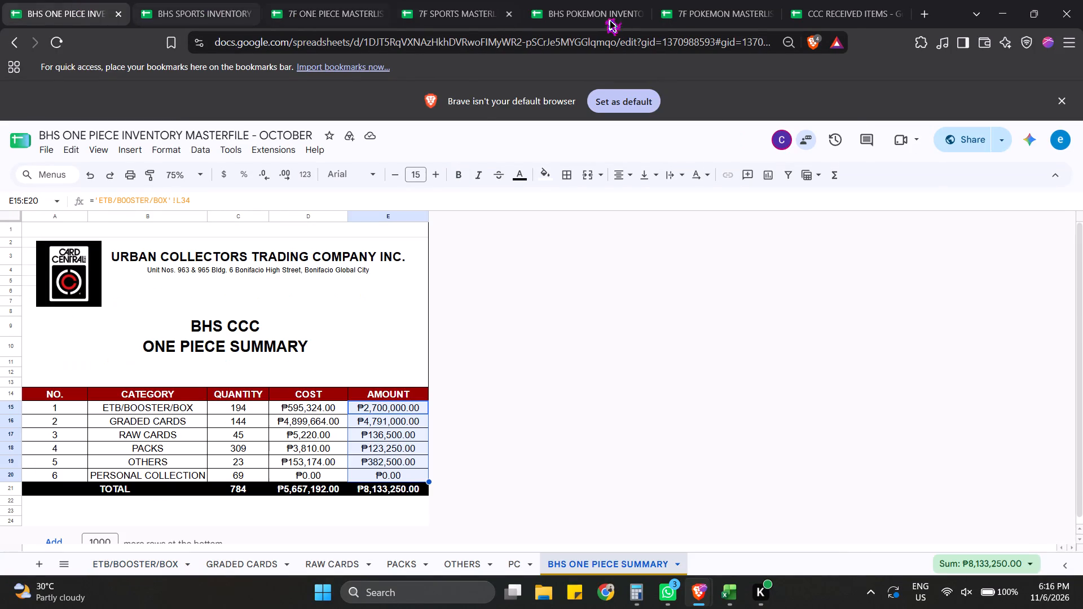
click(716, 0)
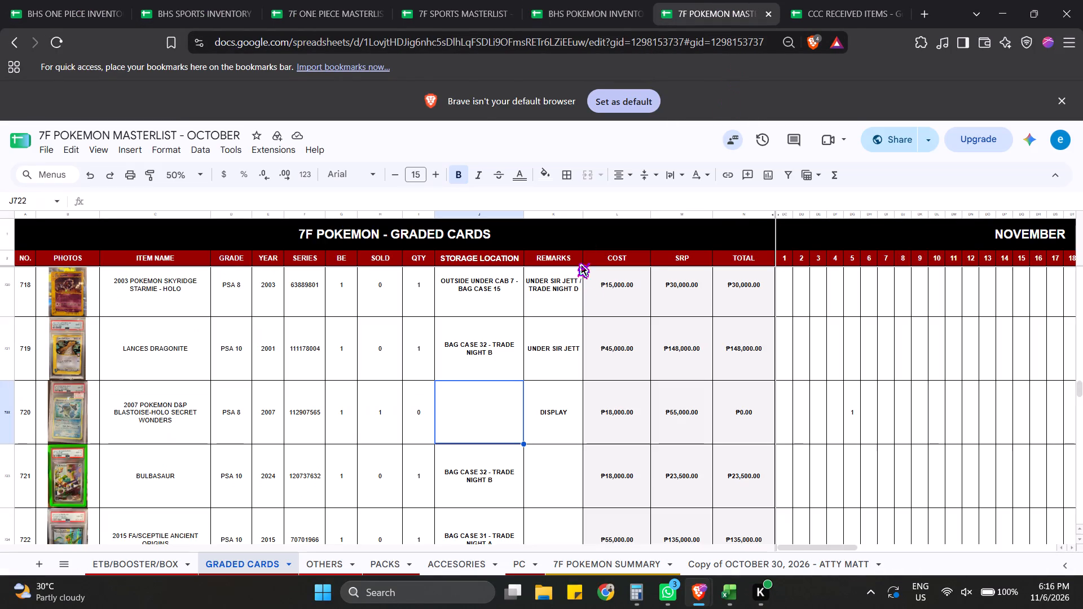
click(140, 561)
key(ctrl+f)
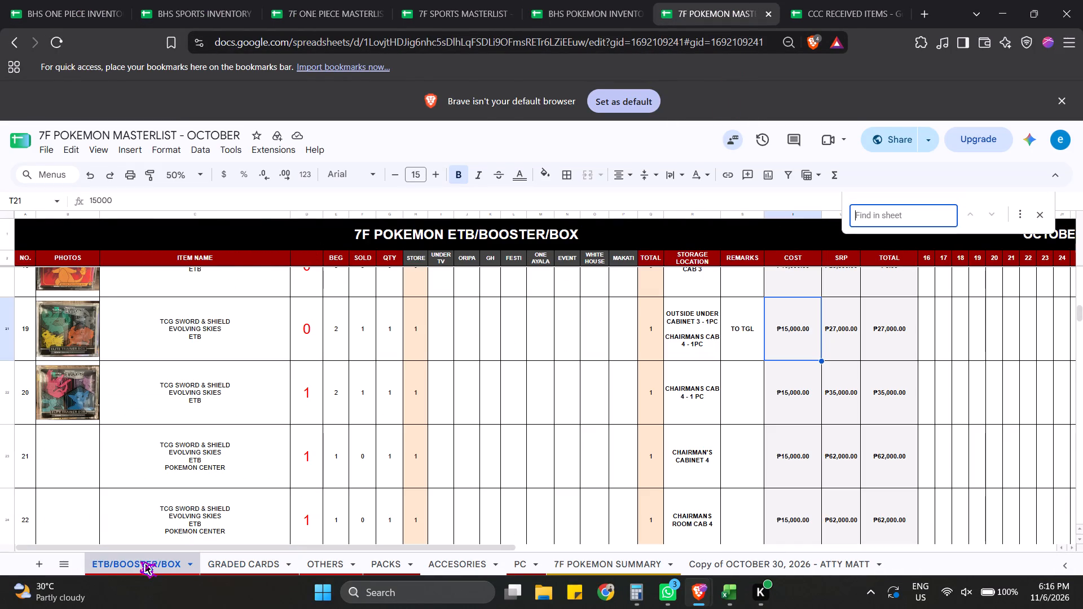
text(PRISMA)
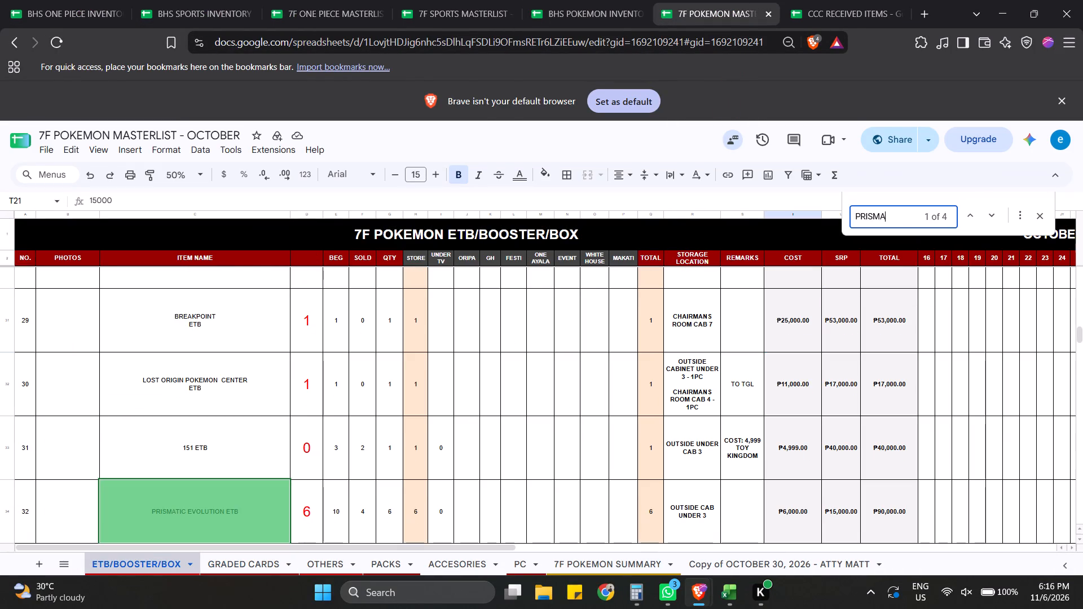
key(Return)
key(Return)
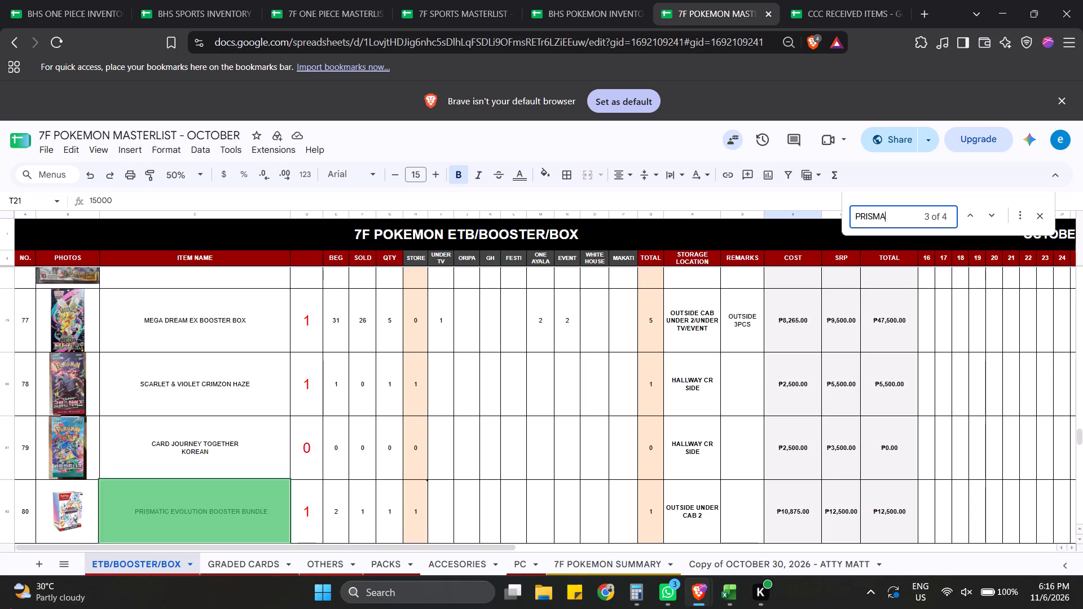
click(307, 507)
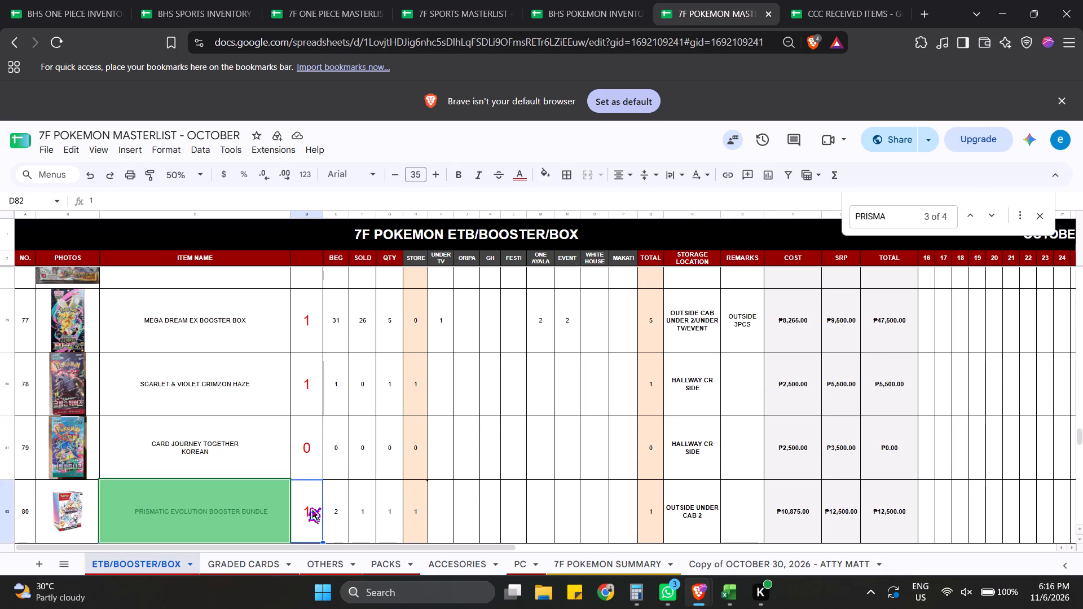
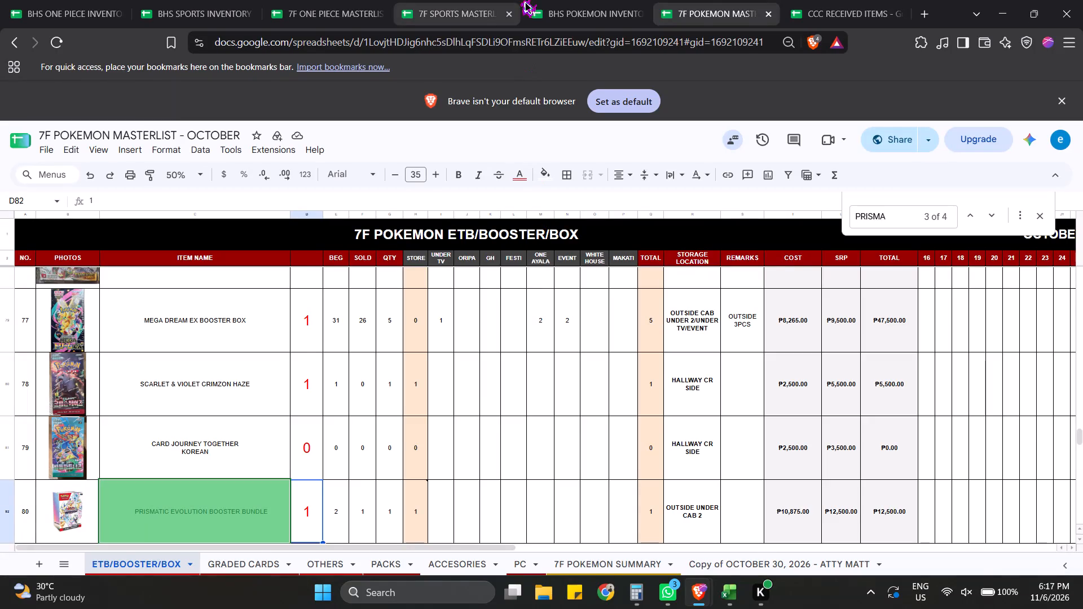
Place the 7F ONE PIECE MASTERLIST browser tab between BHS POKEMON INVENTORY and 7F POKEMON MASTERLIST, and open it.
drag(348, 0, 615, 0)
click(563, 20)
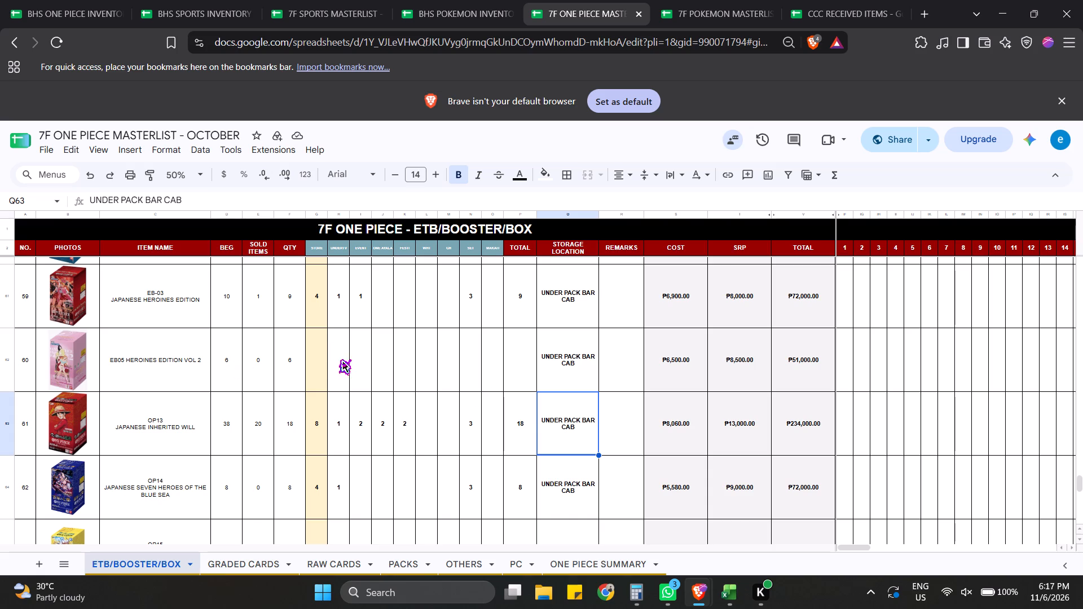
Search the ETB/BOOSTER/BOX sheet for PRB and go to the PRB02 JAPANESE THE BEST 2 match.
key(ctrl+d)
key(Escape)
click(351, 395)
key(ctrl+f)
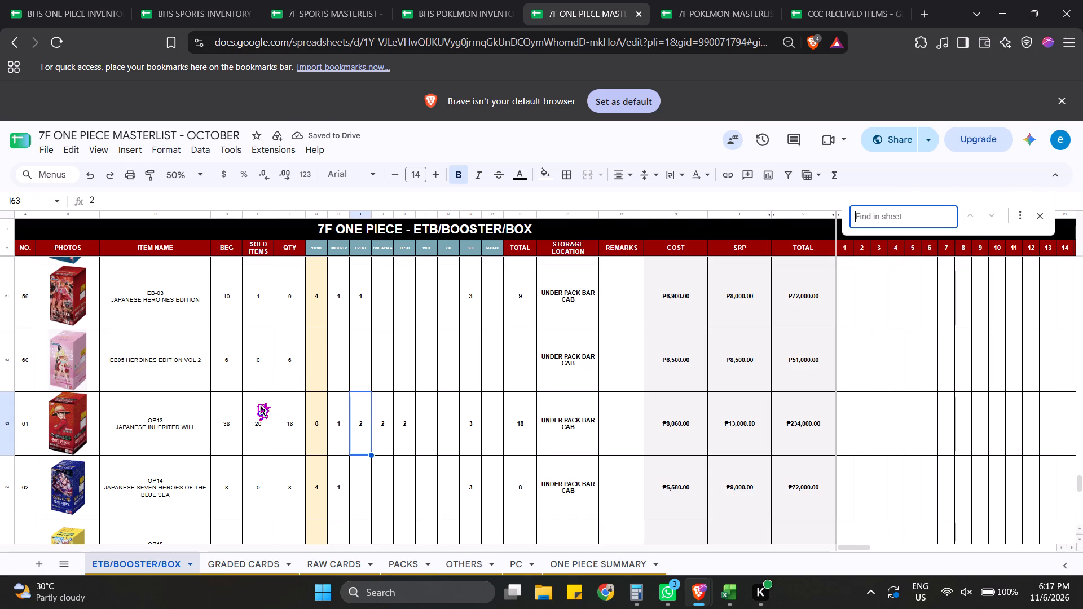
key(o)
key(BackSpace)
text(PRB)
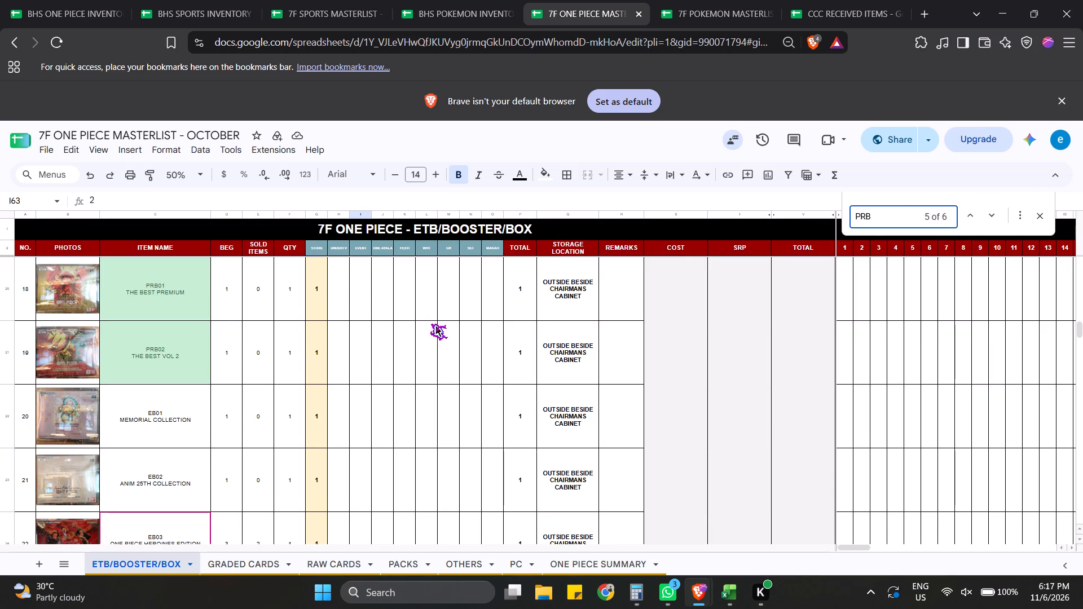
click(996, 214)
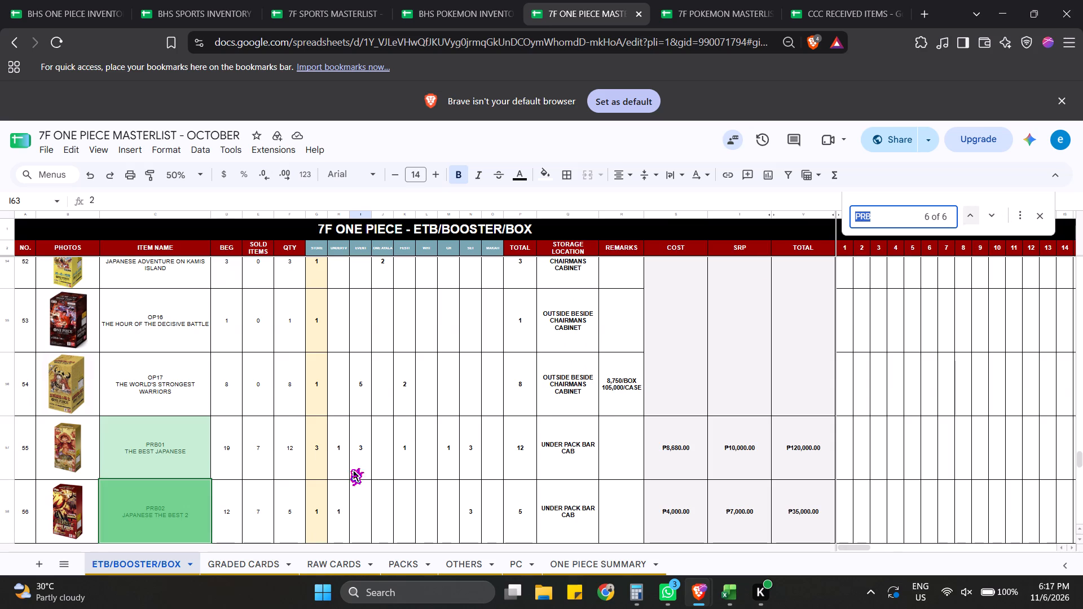
Check the store quantities of PRB01 THE BEST JAPANESE and PRB02 JAPANESE THE BEST 2.
click(324, 520)
click(338, 520)
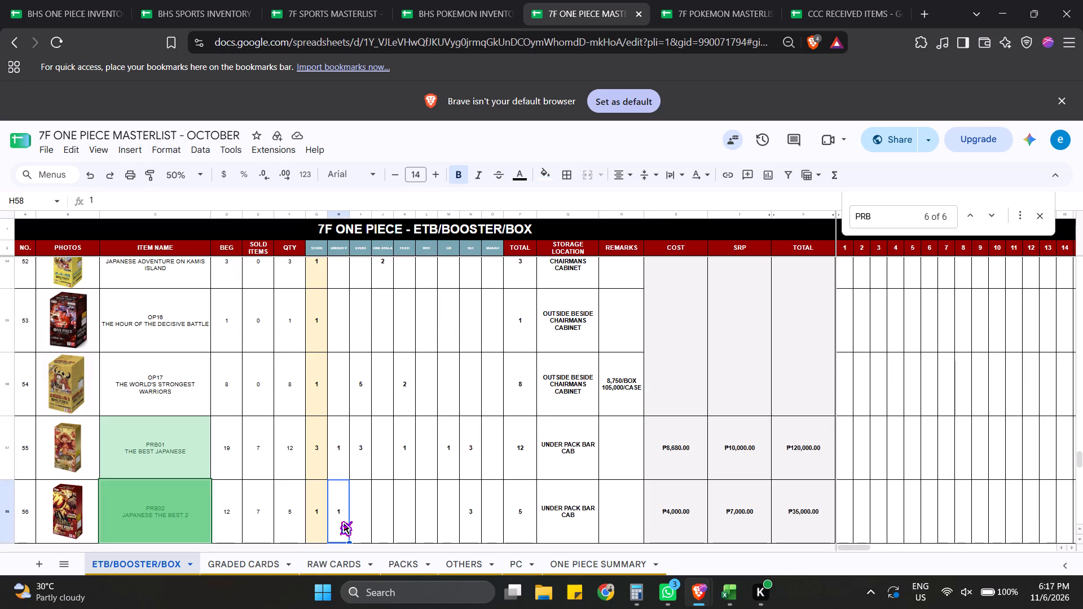
scroll(338, 520, down, 1)
click(315, 498)
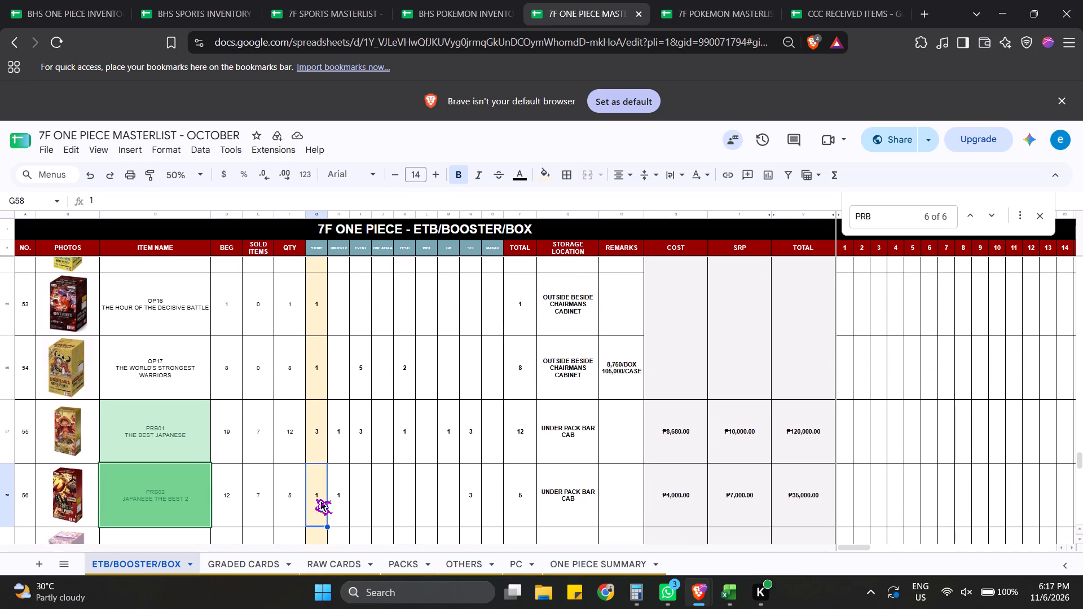
click(319, 435)
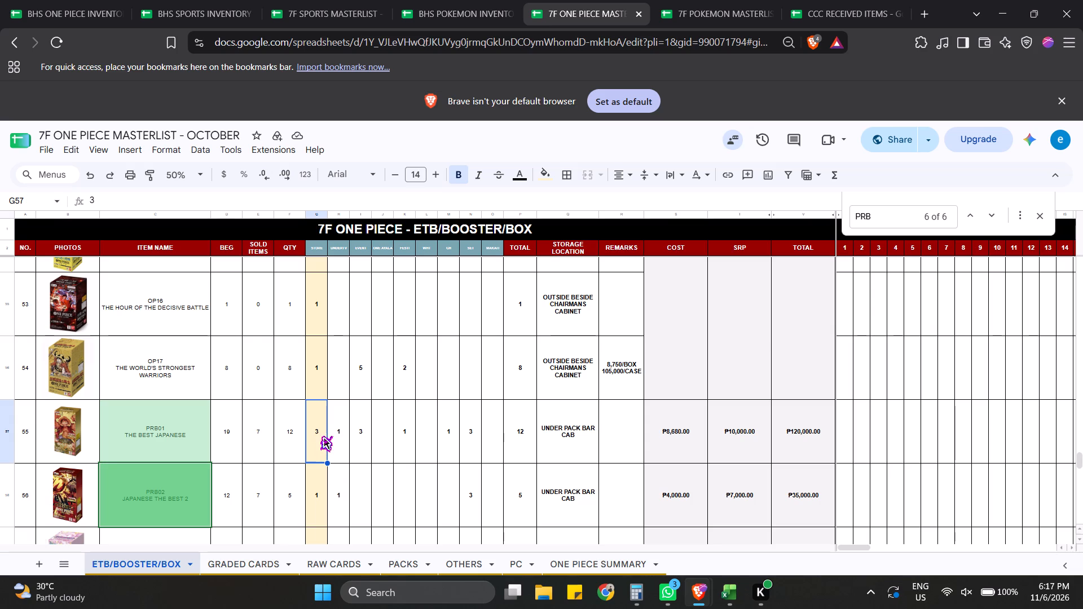
click(316, 475)
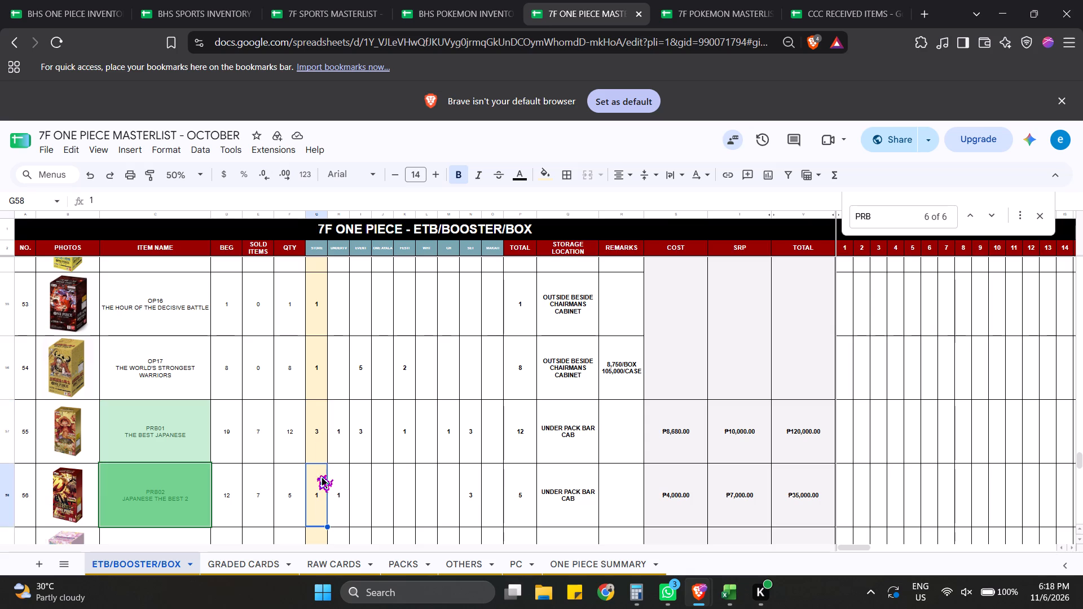
click(319, 445)
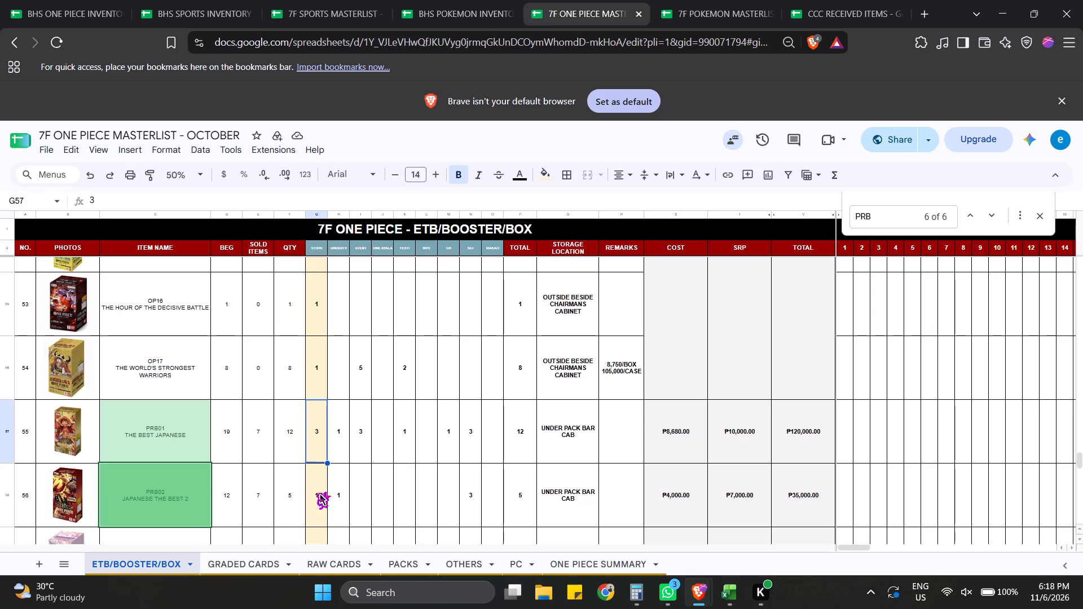
Set the store quantity of EB-03 JAPANESE HEROINES EDITION to 2.
scroll(328, 429, down, 2)
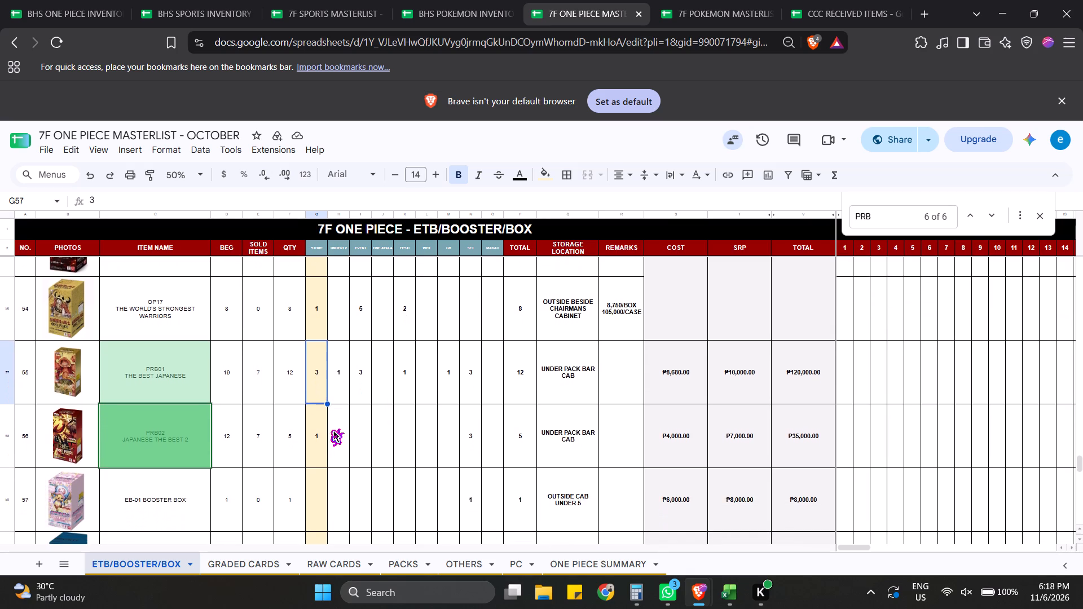
scroll(328, 429, down, 3)
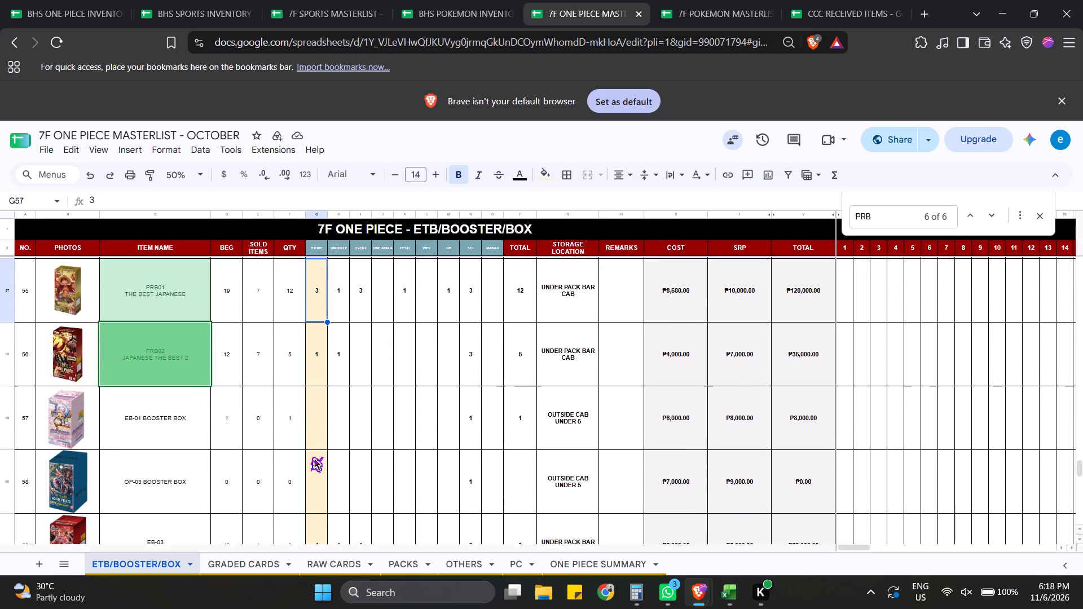
scroll(309, 456, down, 1)
scroll(312, 524, down, 1)
click(316, 488)
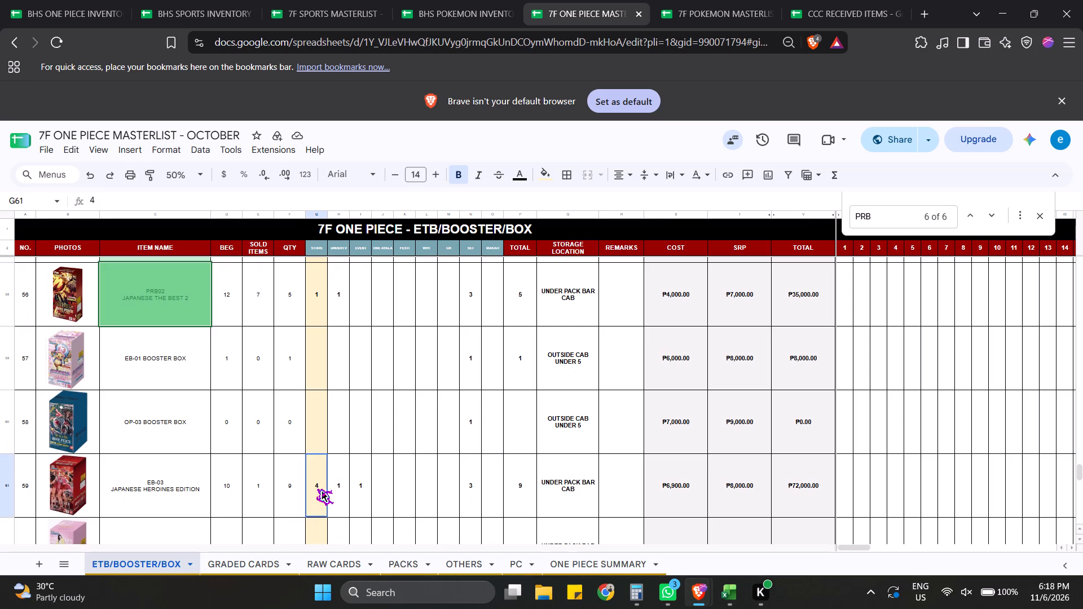
key(2)
key(Return)
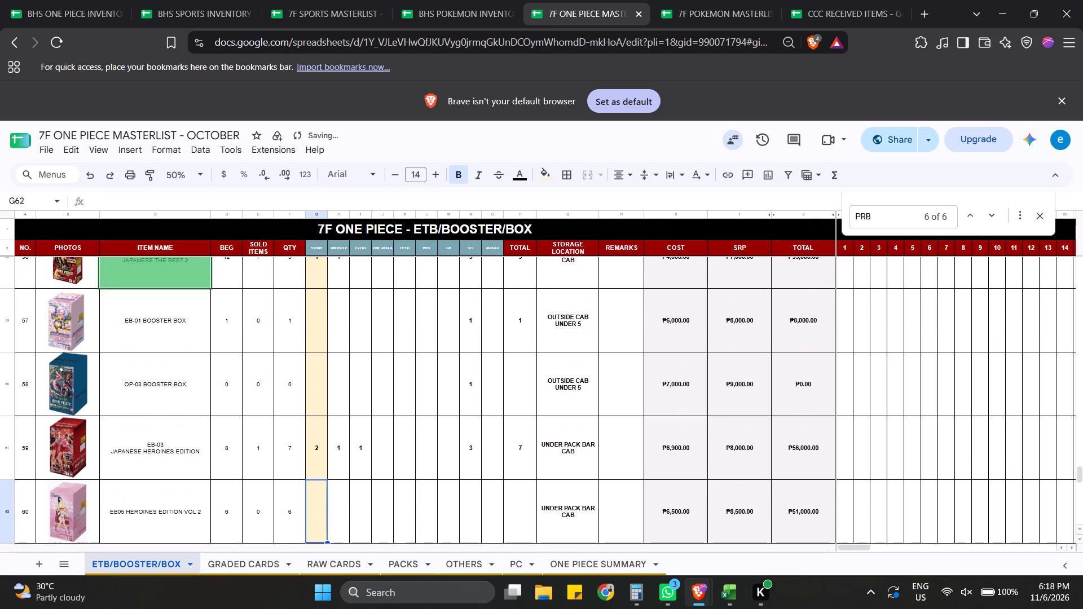
Set the store quantity of OP14 JAPANESE SEVEN HEROES OF THE BLUE SEA to 2.
scroll(316, 488, down, 4)
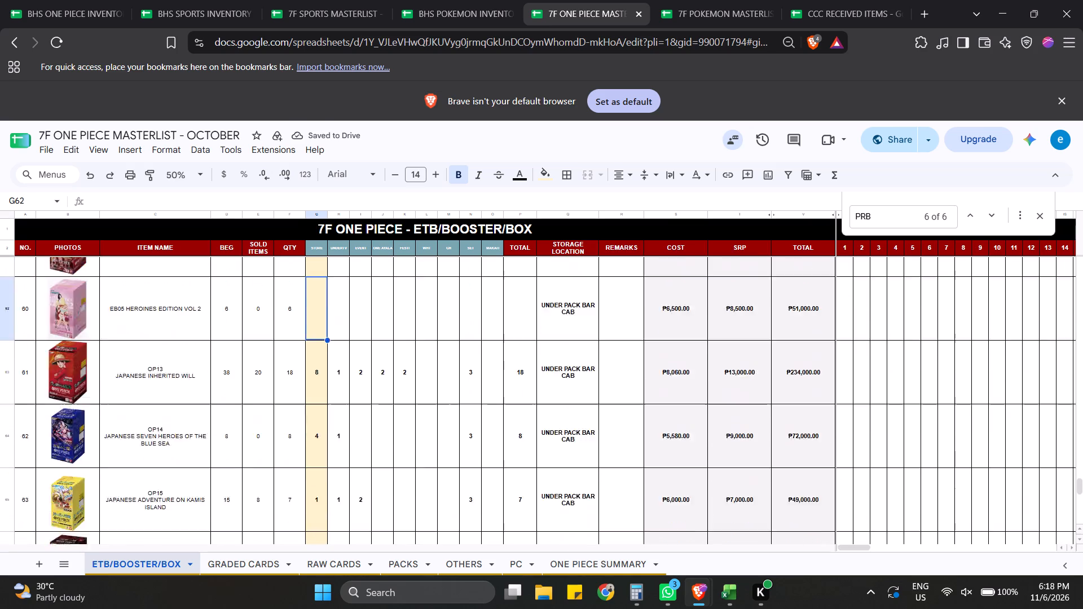
scroll(316, 488, down, 1)
scroll(316, 488, up, 1)
click(315, 359)
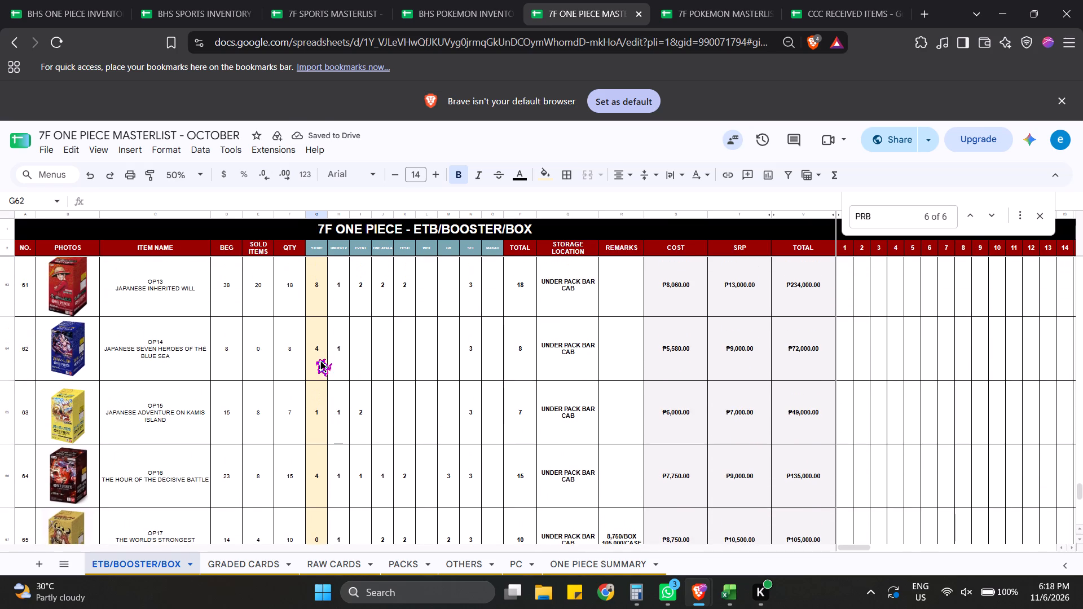
key(2)
key(Return)
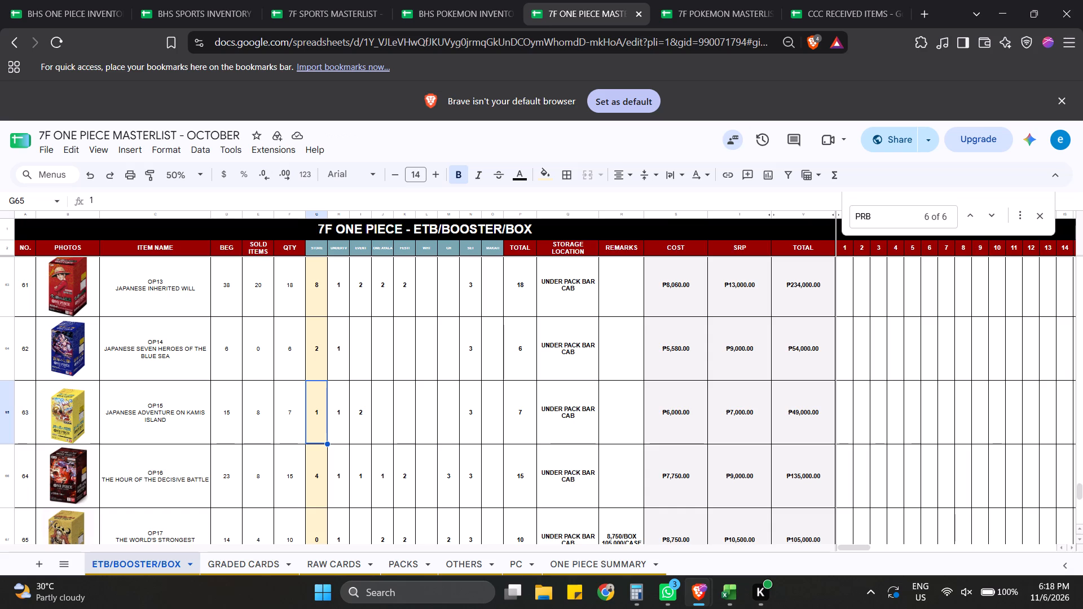
Enter 4 as the store quantity of OP16 THE HOUR OF THE DECISIVE BATTLE.
click(318, 479)
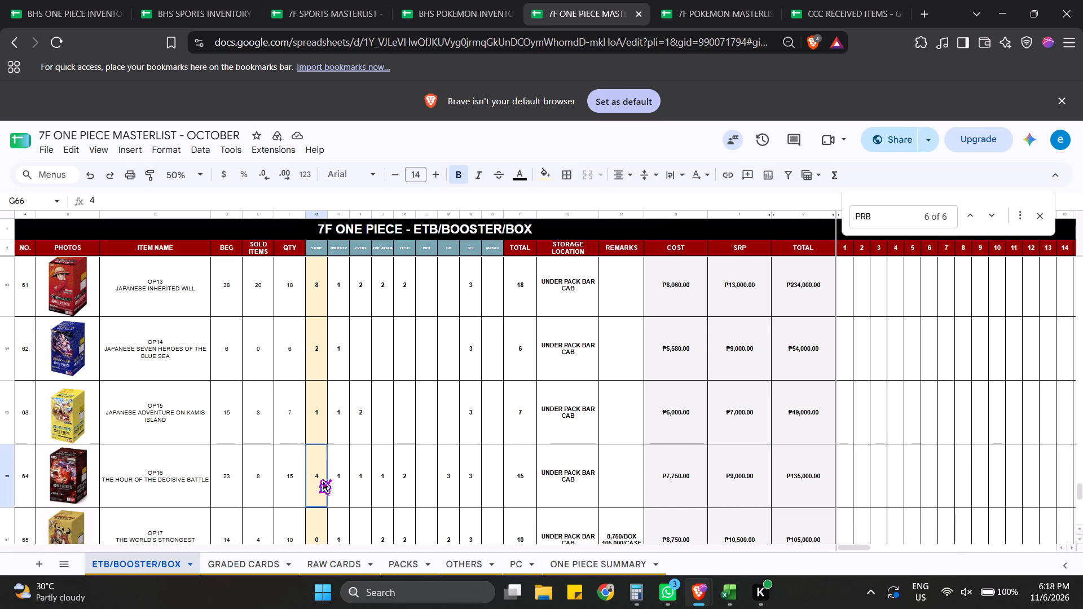
key(4)
key(Return)
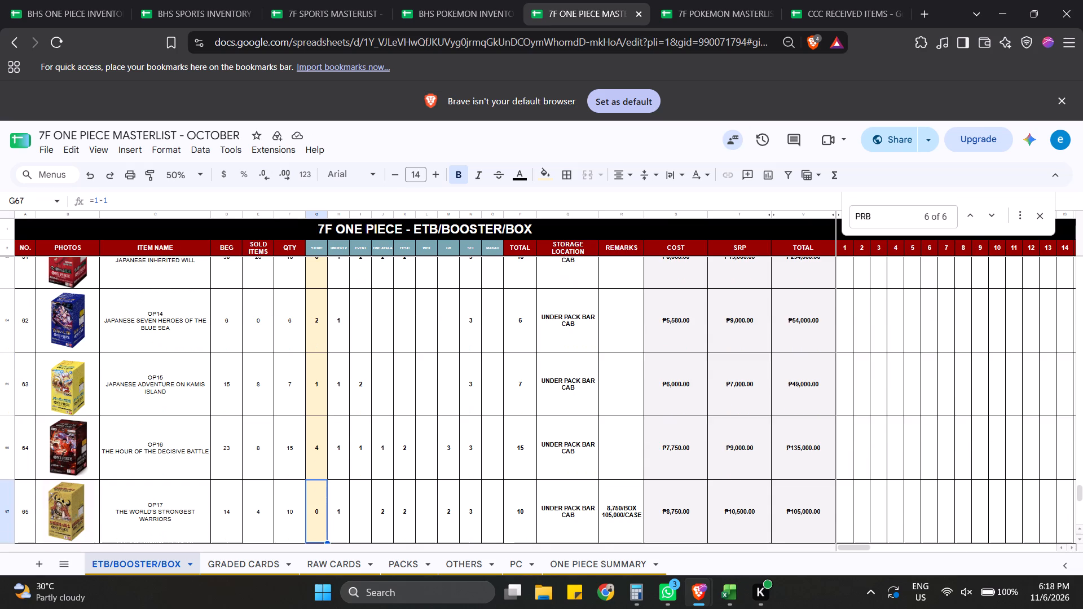
Replace the store quantity formula of OP13 JAPANESE INHERITED WILL with the plain value 8.
key(Up)
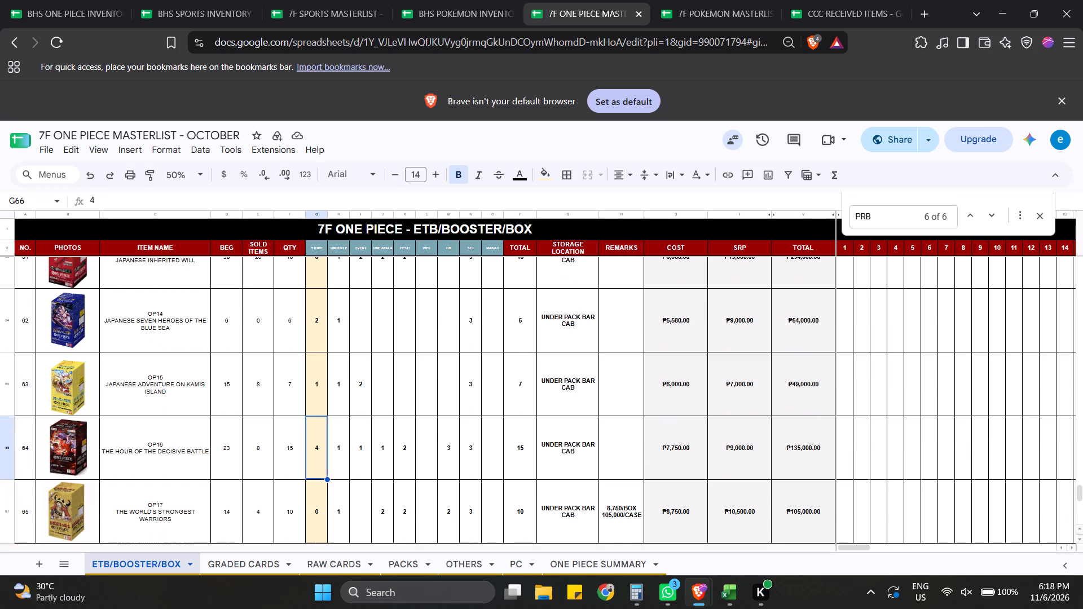
key(Up)
key(Up)
key(Up)
key(Up)
key(Down)
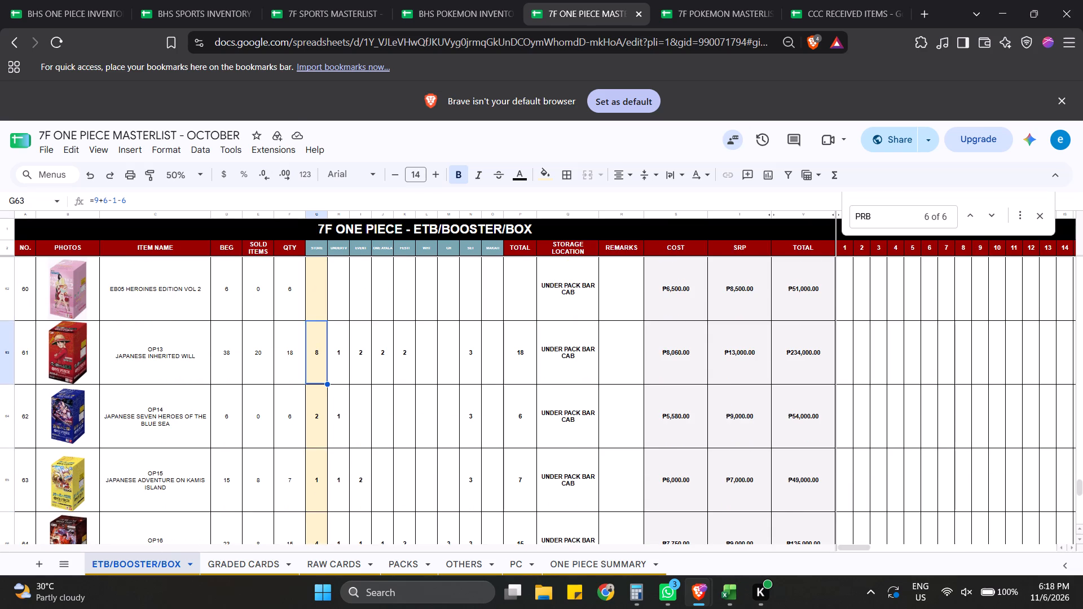
key(8)
key(Return)
Review the store quantities of the Japanese booster boxes from OP-03 BOOSTER BOX through OP17 THE WORLD'S STRONGEST WARRIORS.
key(Up)
key(Up)
key(Down)
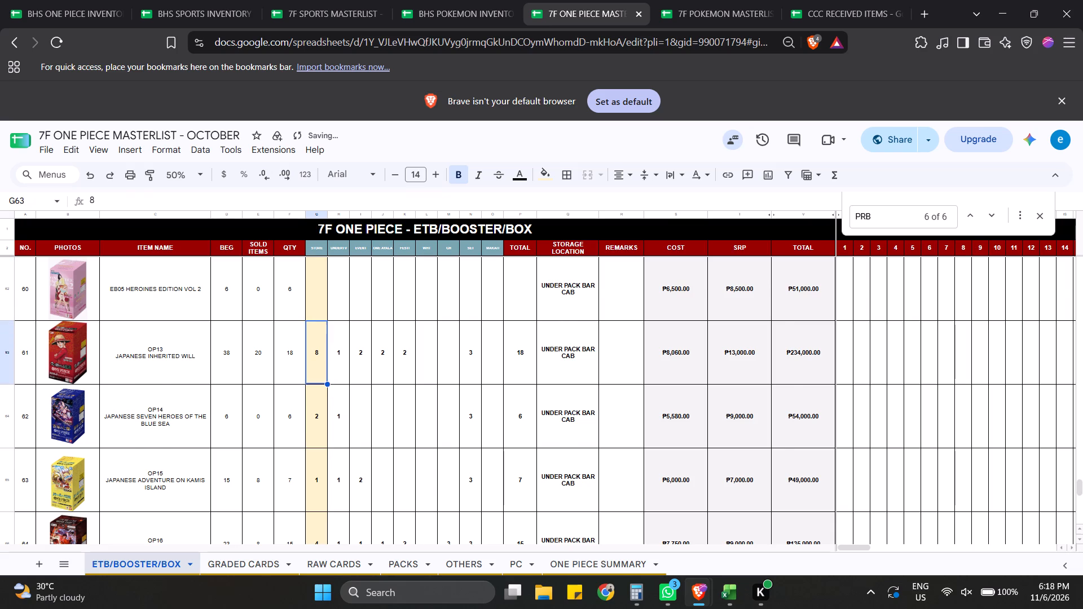
key(Down)
key(Down)
key(Down)
key(Down)
key(Up)
key(Up)
key(Up)
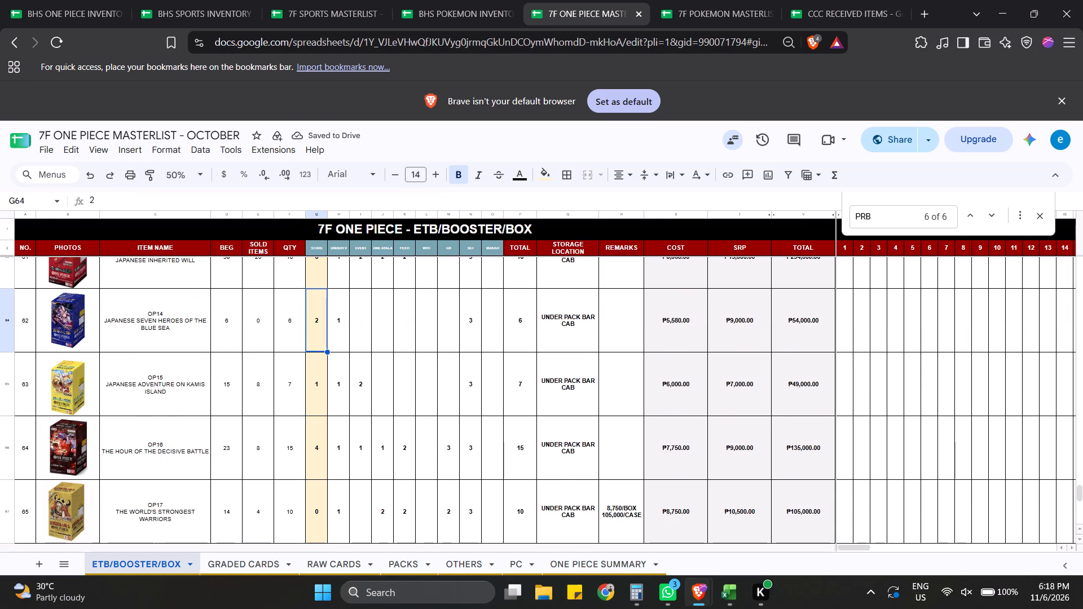
key(Down)
key(Down)
key(Up)
key(Up)
key(Down)
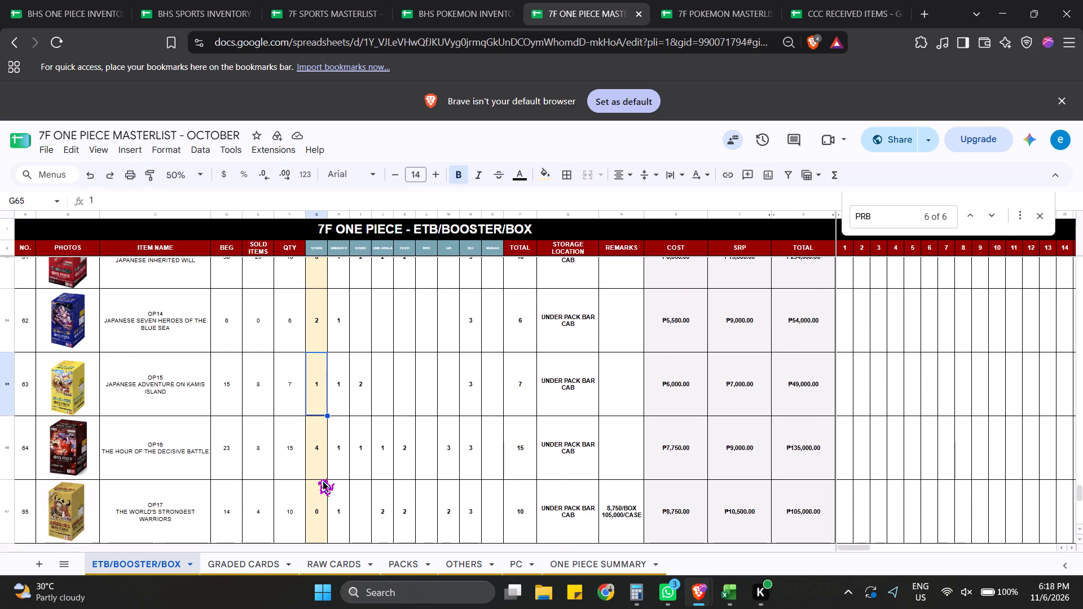
key(Down)
key(Down)
key(Down)
key(Up)
key(Up)
key(Up)
key(Up)
key(Up)
key(Down)
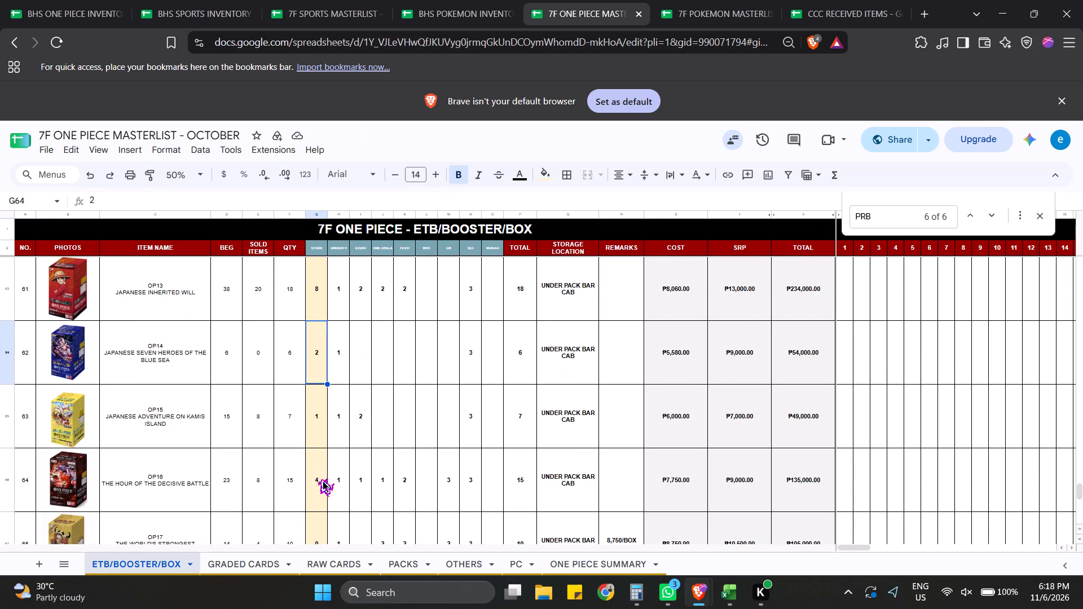
key(Down)
key(Down)
key(Up)
key(Up)
key(Up)
key(Up)
key(Up)
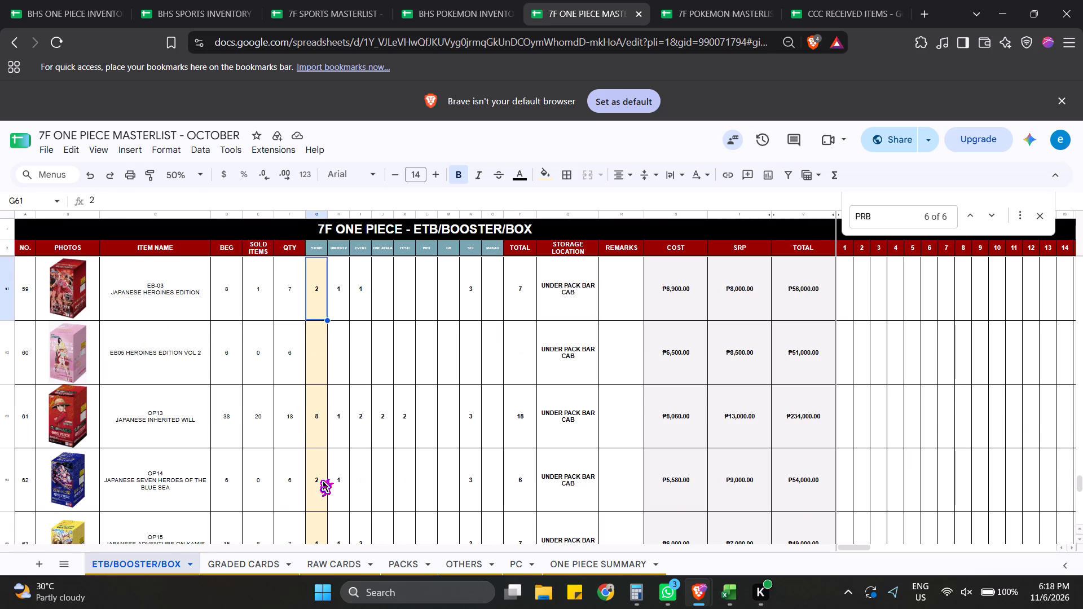
key(Down)
key(Up)
key(Down)
key(Down)
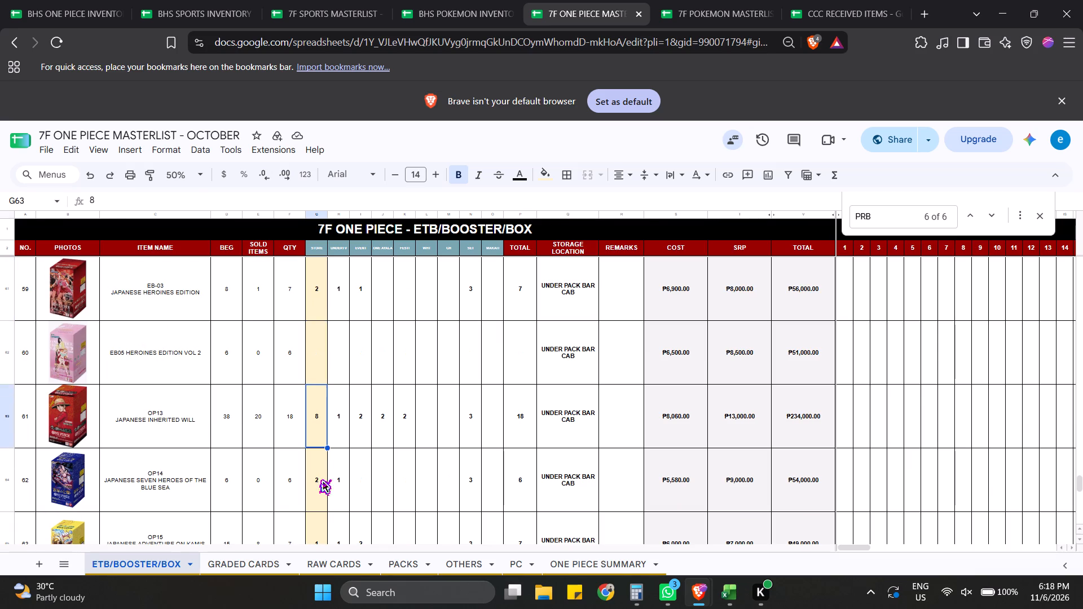
key(Down)
key(Up)
key(Up)
key(Up)
key(Up)
key(Down)
key(Down)
key(Down)
key(Down)
key(Down)
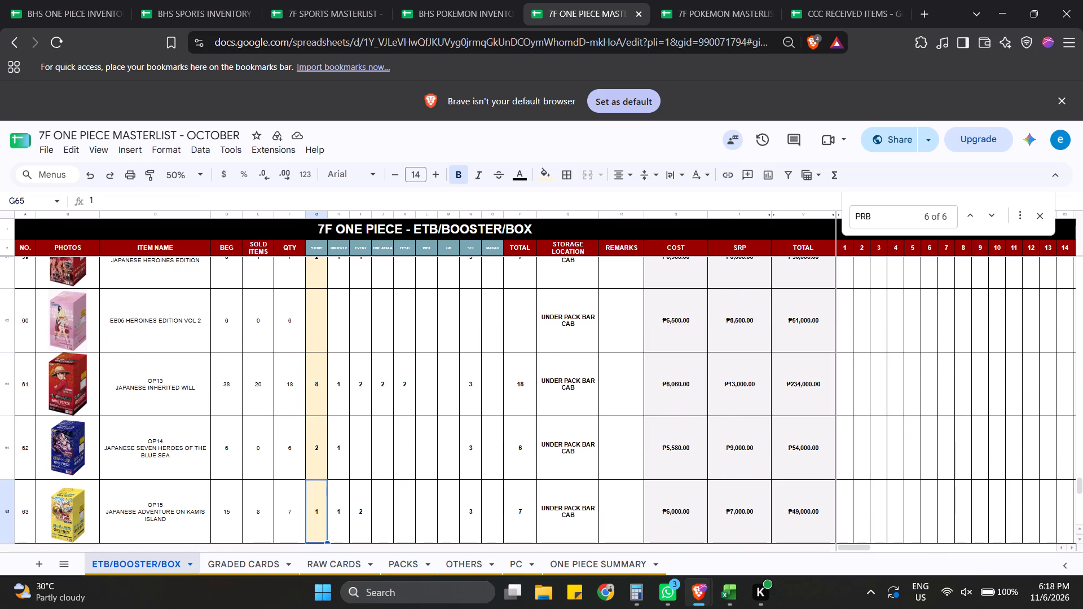
key(Up)
key(Up)
key(Up)
key(Up)
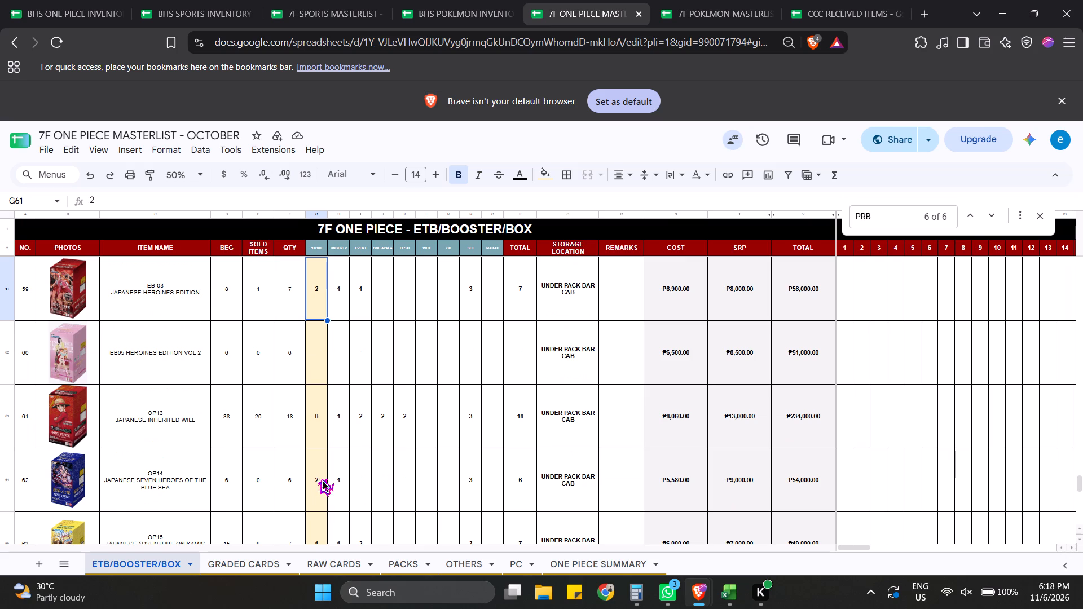
key(Down)
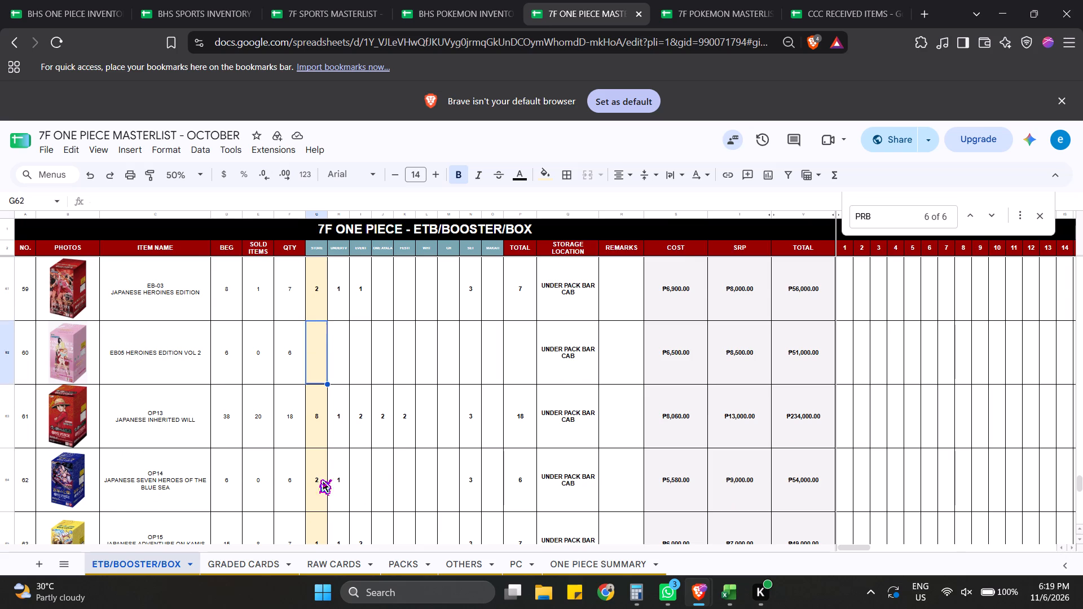
key(Down)
key(Down)
key(Down)
key(Up)
key(Up)
key(Up)
key(Up)
key(Up)
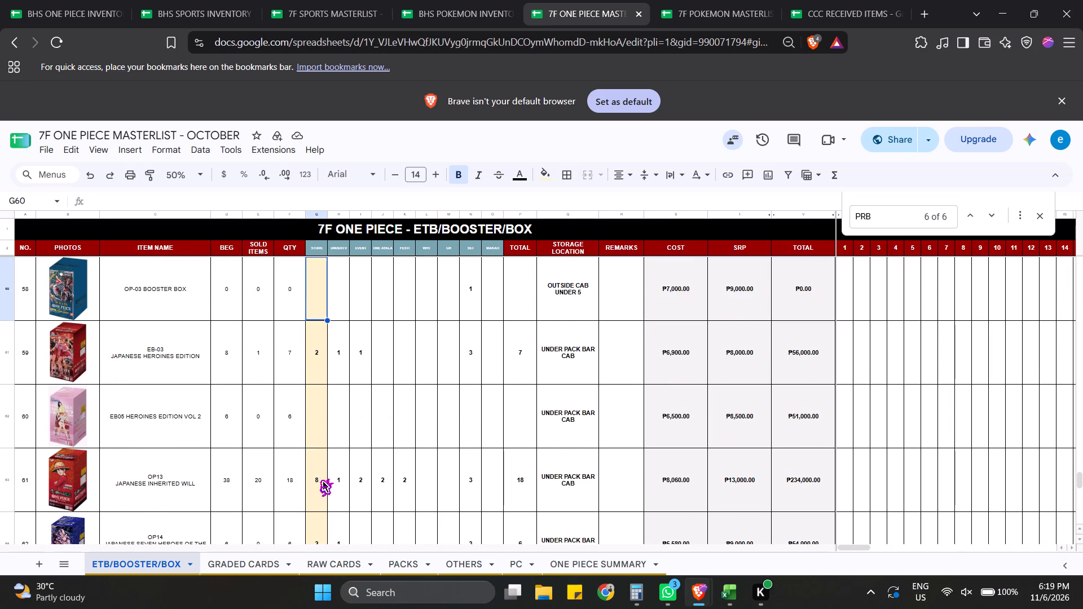
key(Down)
key(Down)
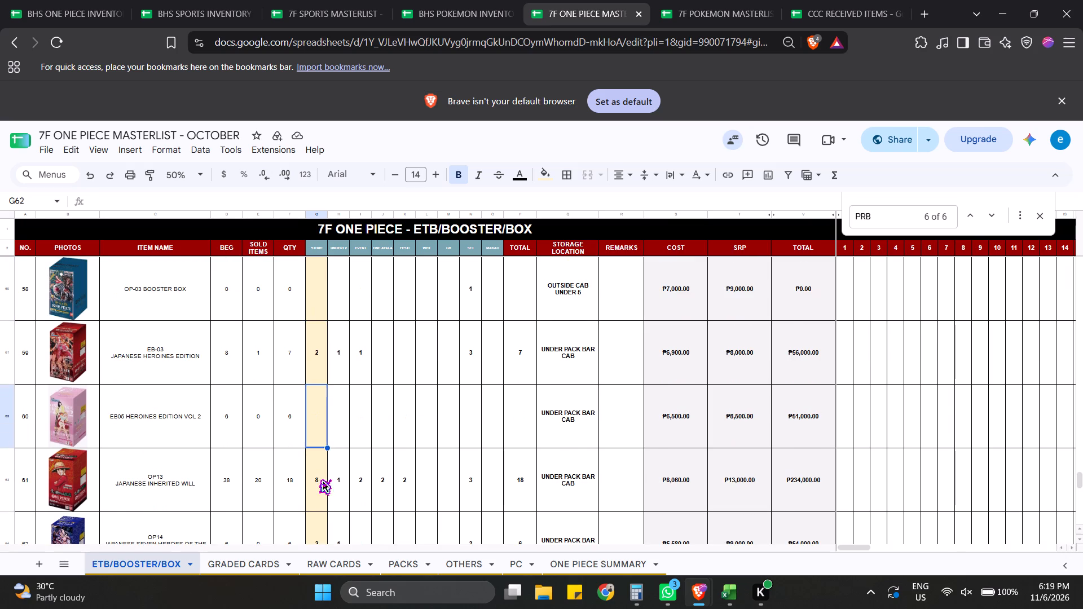
key(Down)
key(Down)
key(Down)
key(Up)
key(Up)
key(Up)
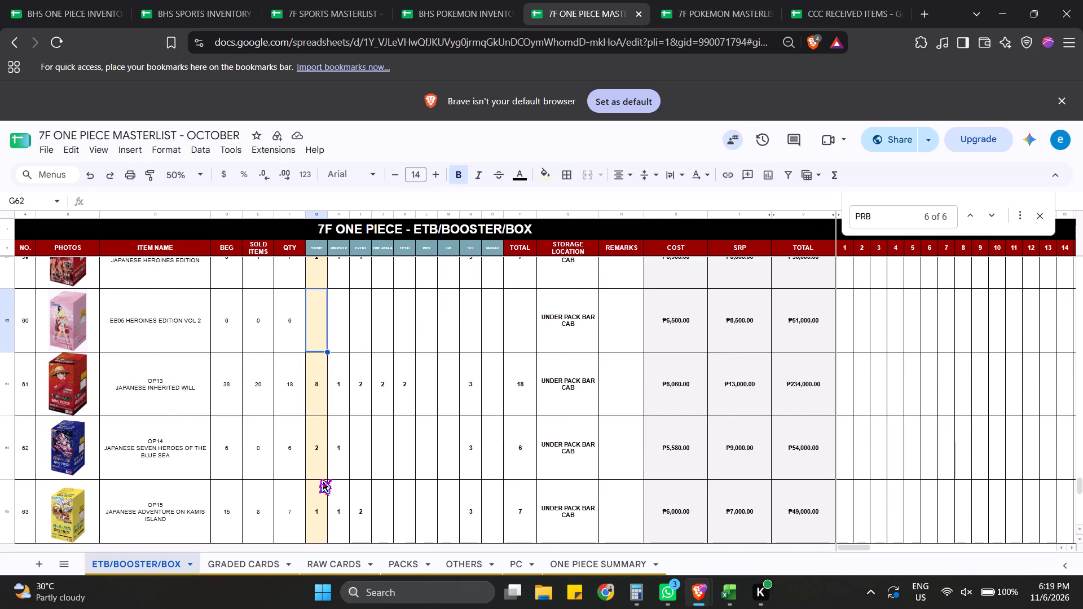
key(Up)
key(Up)
key(Down)
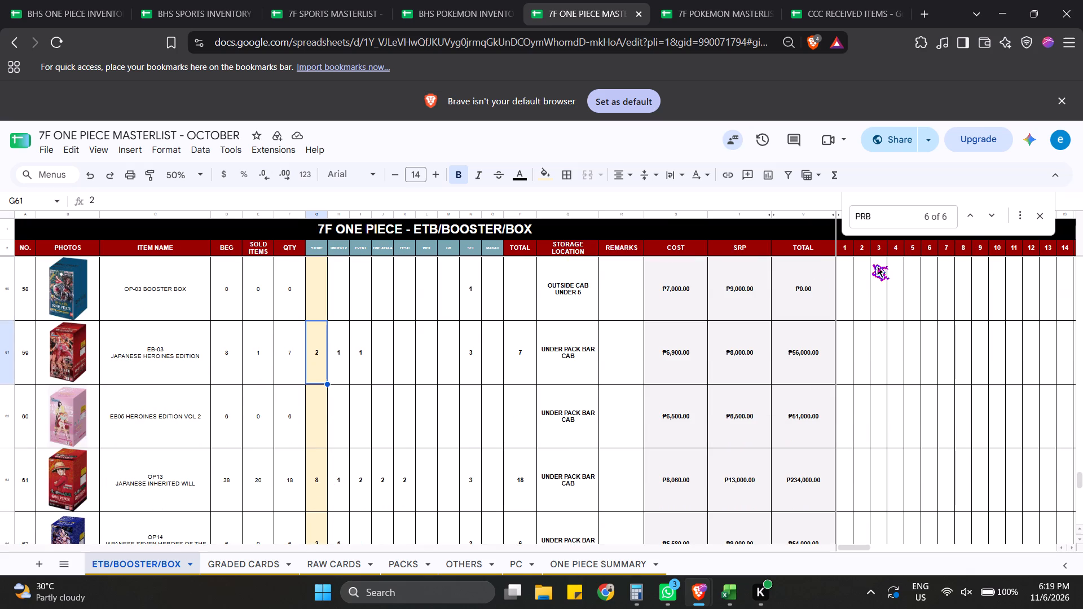
Close the sheet search and recheck the store quantities of the Japanese boxes from EB-03 HEROINES EDITION through OP15 ADVENTURE ON KAMIS ISLAND.
click(1047, 218)
click(1037, 214)
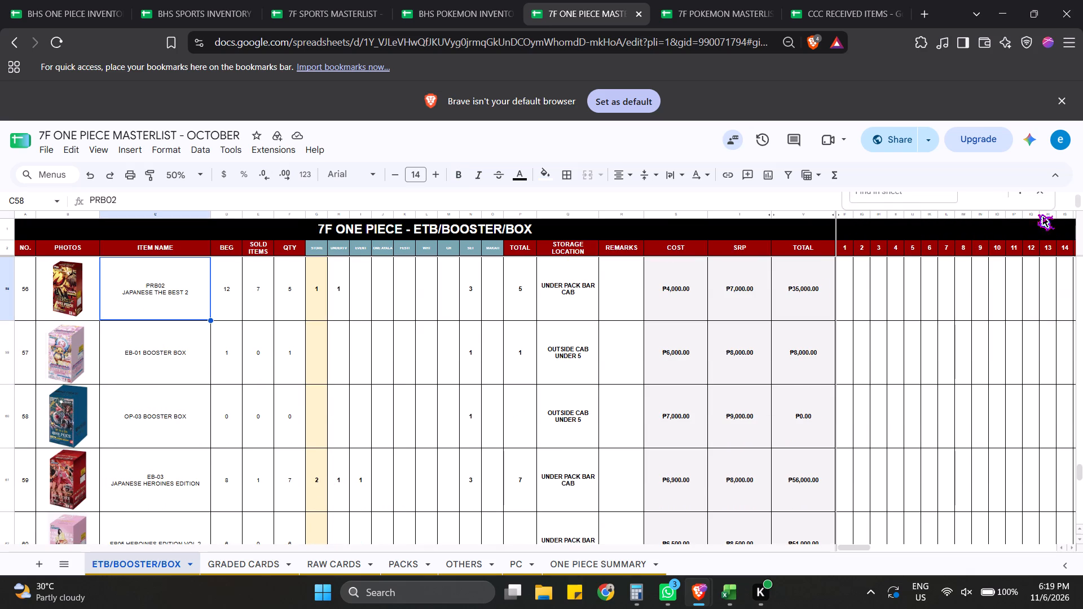
click(314, 449)
key(Down)
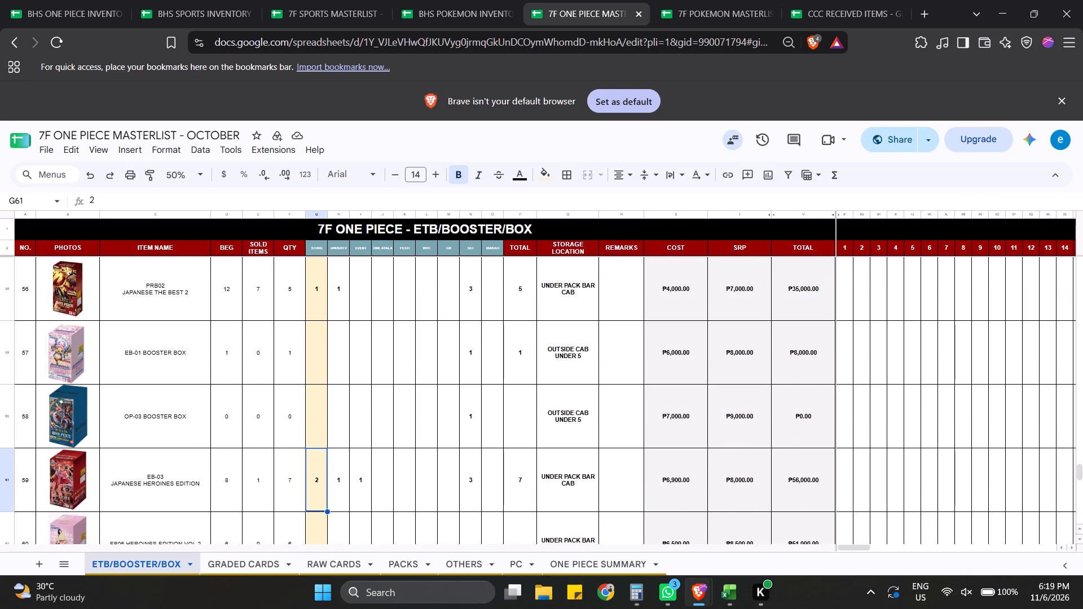
key(Right)
key(Left)
key(Up)
key(Down)
key(Down)
key(Down)
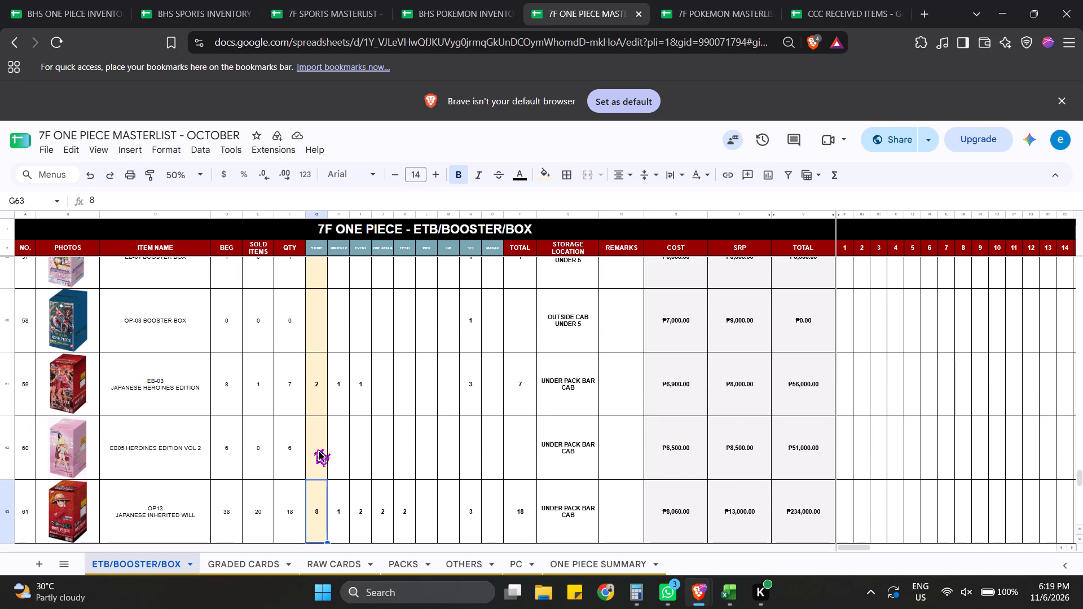
key(Up)
key(Down)
key(Down)
key(Down)
Review the store quantities from OP14 JAPANESE back up through the boxes stored beside the chairman's cabinet to OP17 BOOSTER BOX ENGLISH.
key(Up)
key(Up)
key(Up)
key(Up)
key(Up)
key(Up)
key(Up)
key(Up)
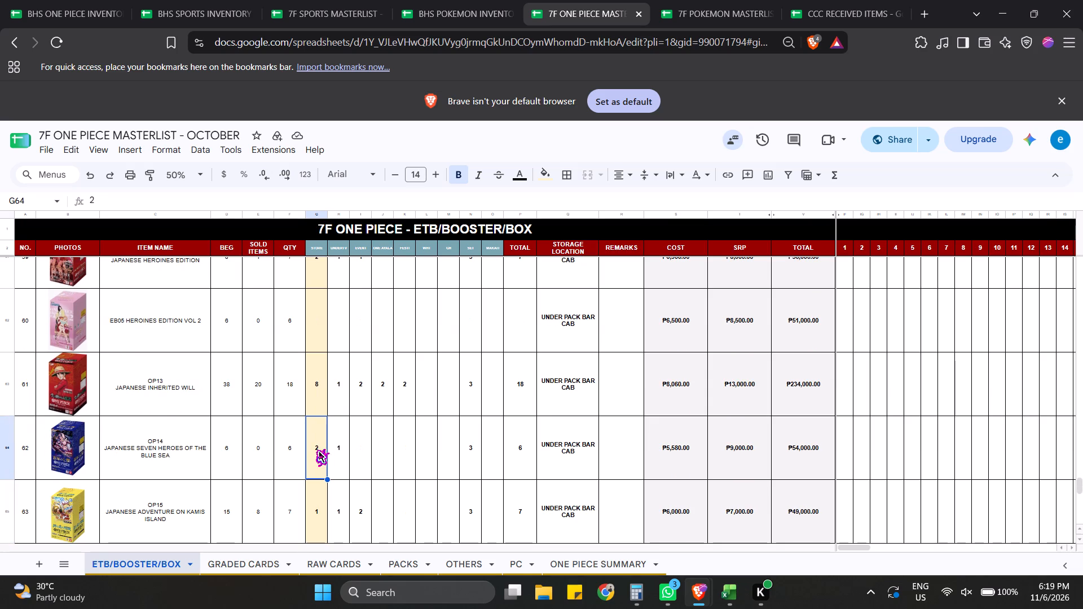
key(Up)
key(Up)
key(Up)
key(Up)
key(Up)
key(Up)
key(Up)
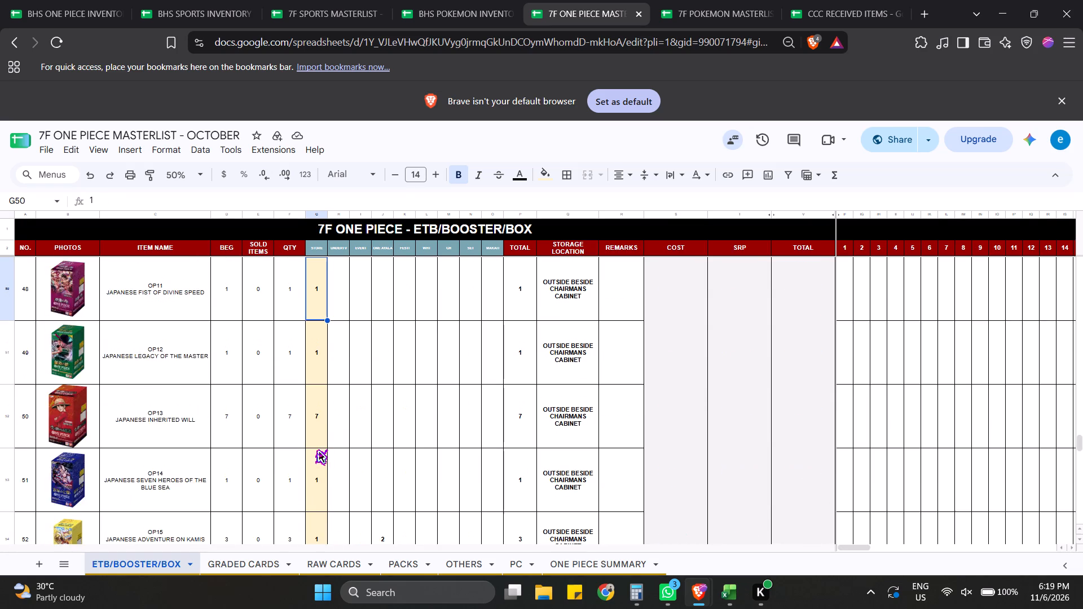
key(Up)
key(Up)
key(Up)
key(Up)
key(Up)
key(Up)
key(Up)
key(Up)
key(Up)
key(Up)
key(Up)
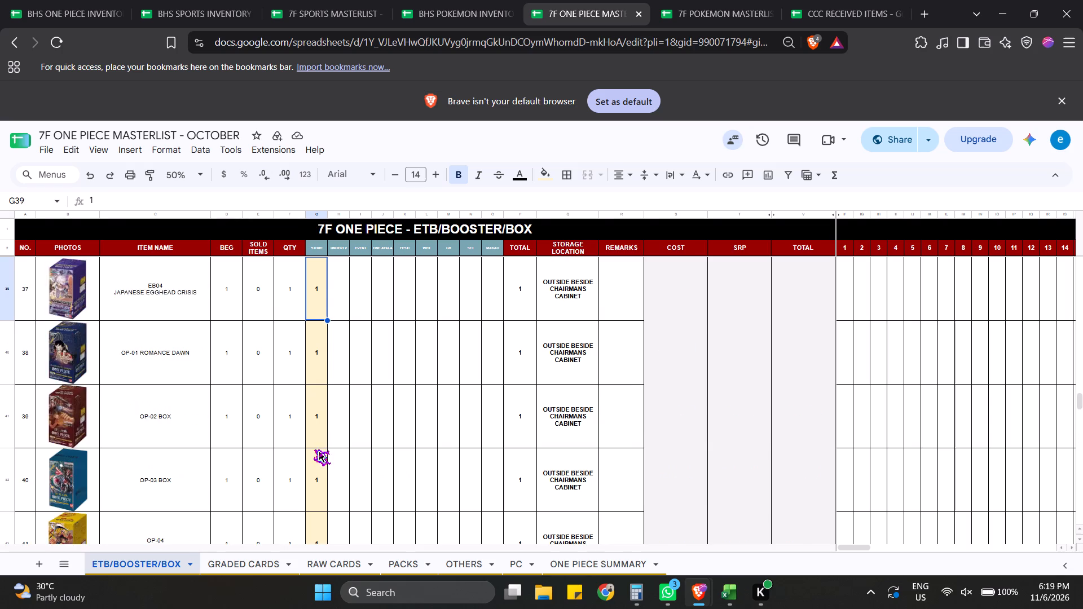
key(Up)
key(Up)
key(Up)
key(Up)
key(Up)
key(Up)
key(Up)
key(Up)
key(Down)
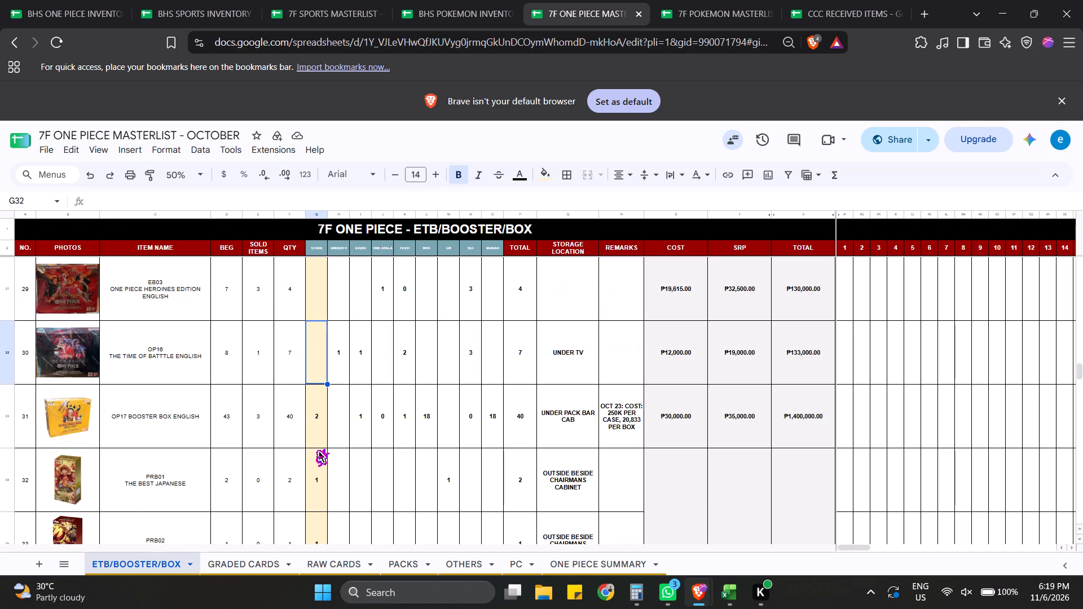
key(Down)
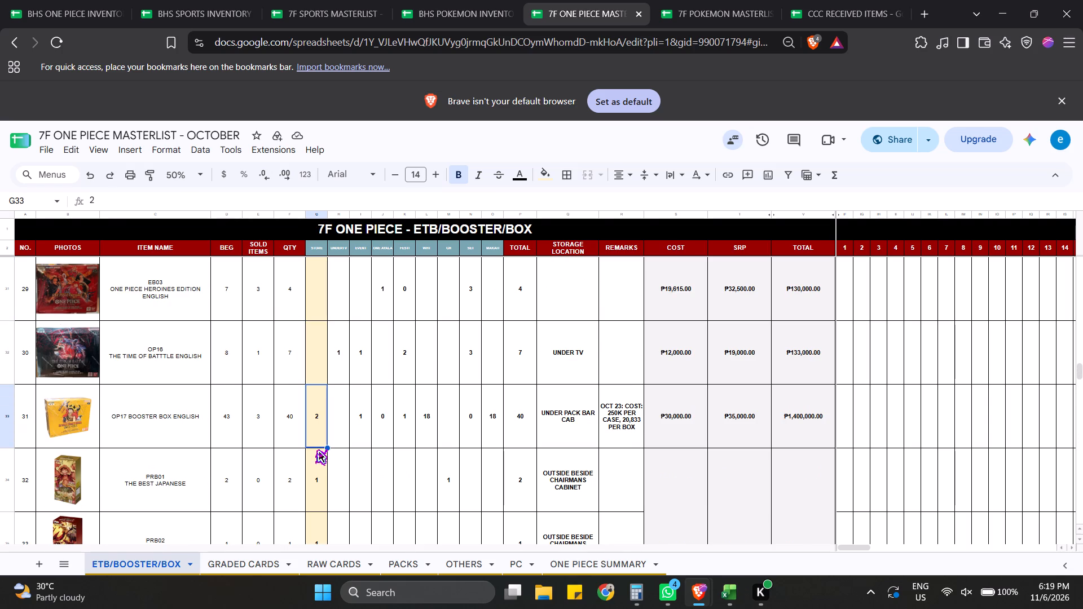
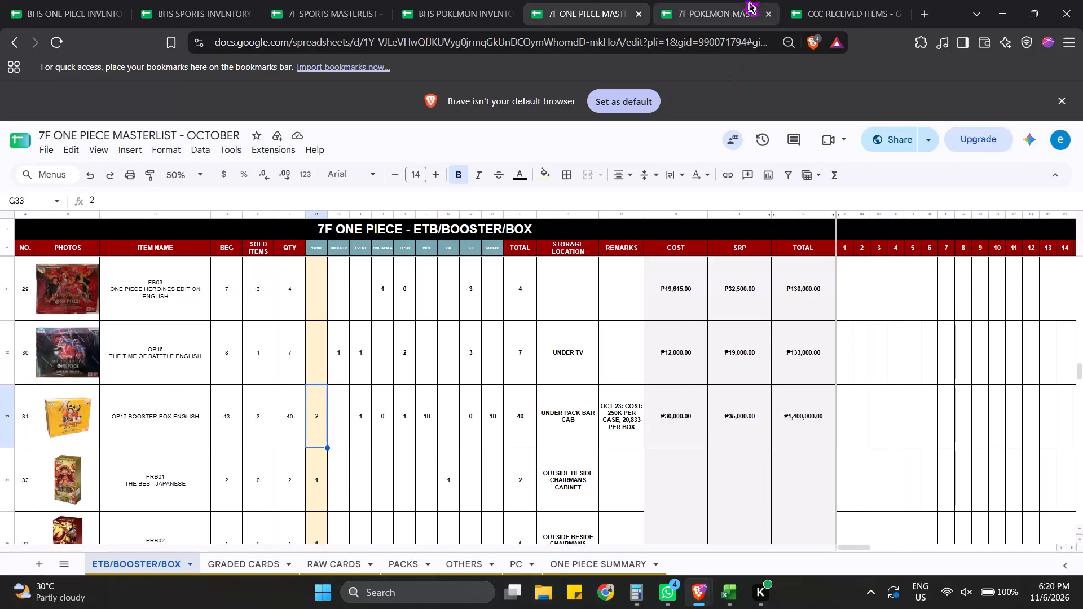
Switch to the 7F Pokemon masterlist and look through the OTHERS sheet around the 30th Celebration items.
click(744, 0)
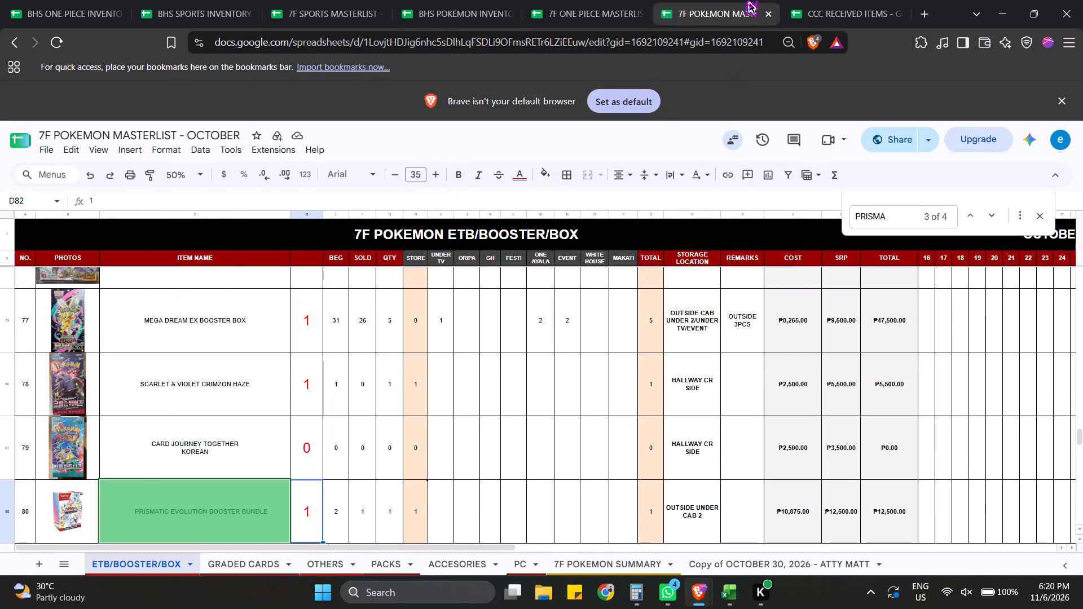
click(579, 0)
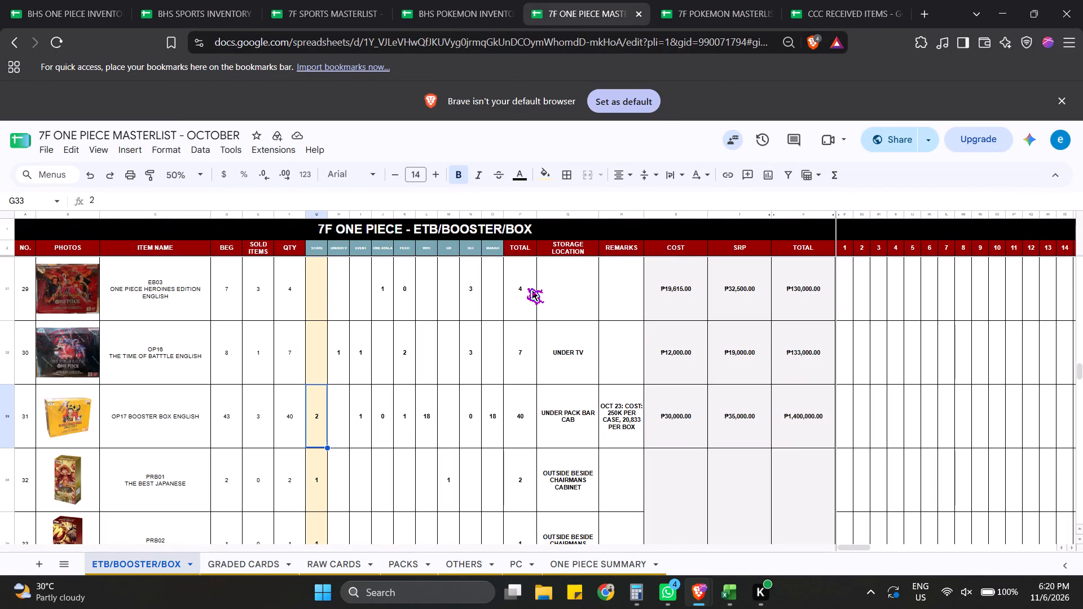
click(707, 0)
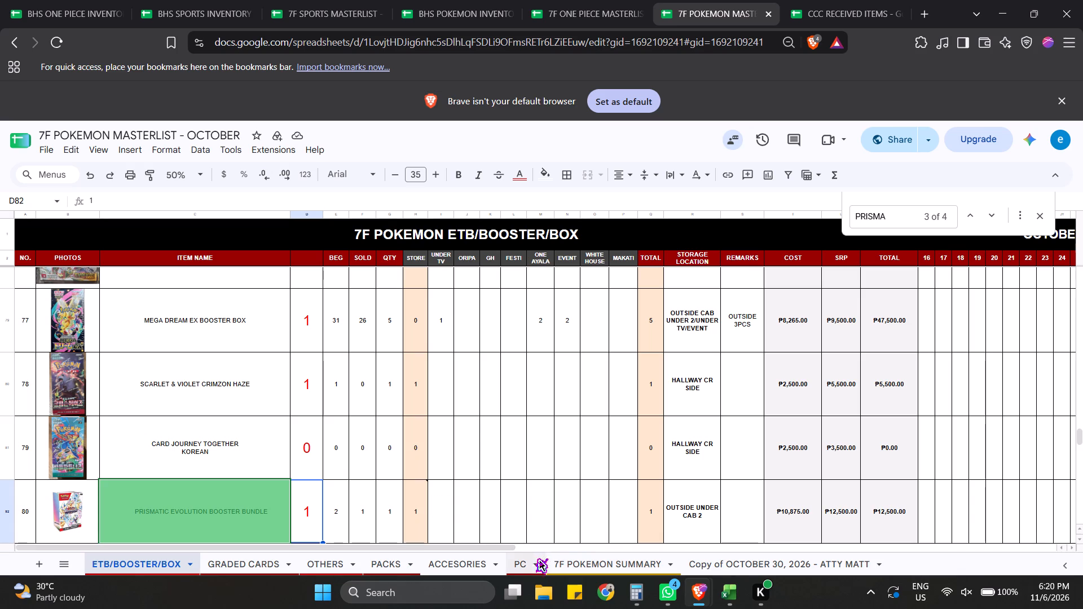
click(328, 562)
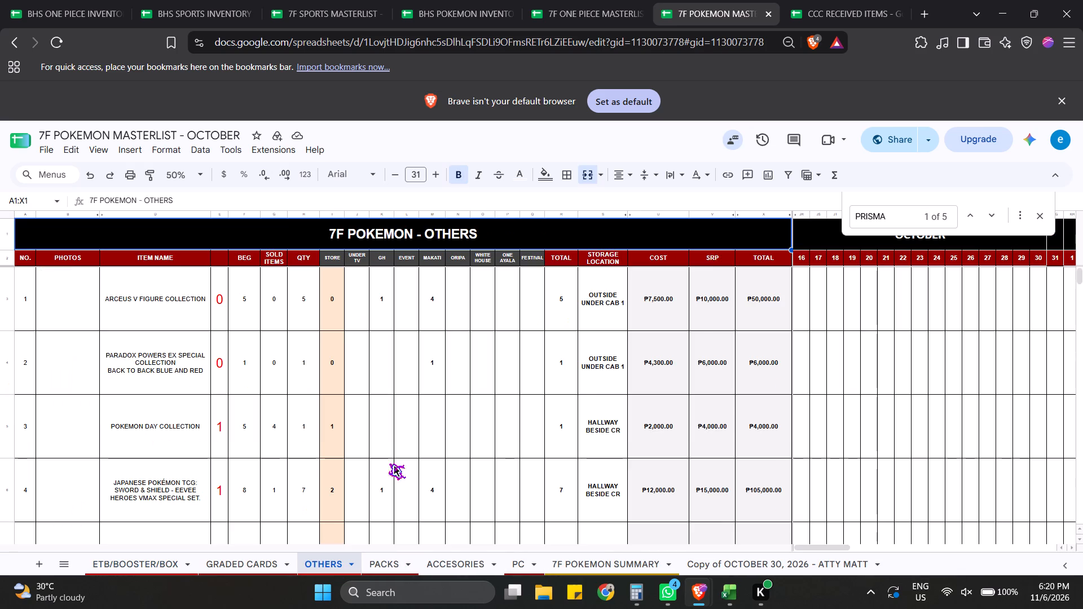
scroll(389, 463, down, 13)
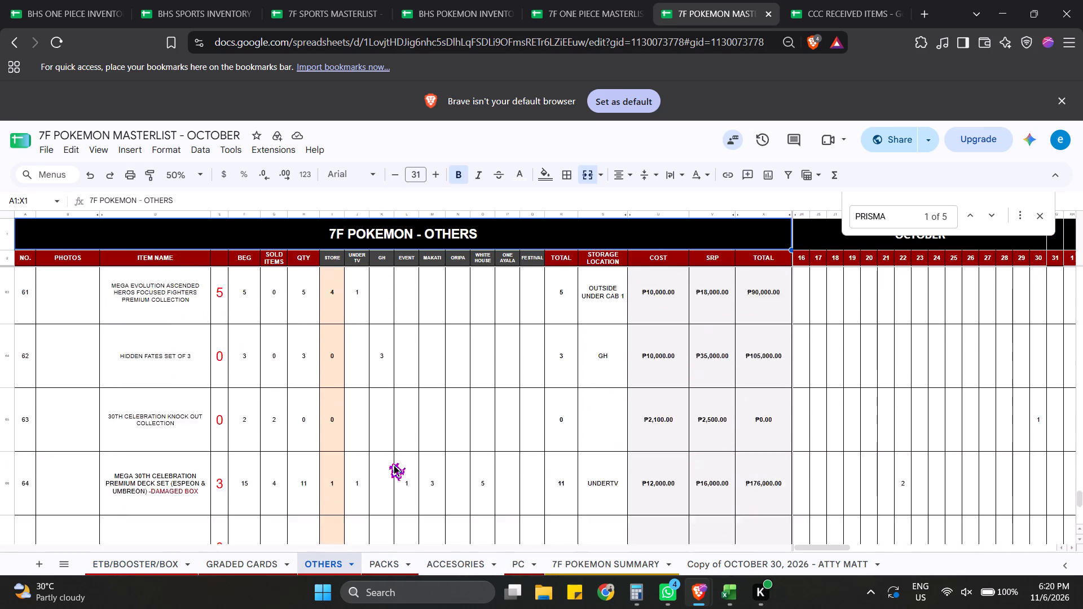
scroll(389, 463, down, 2)
scroll(328, 427, up, 3)
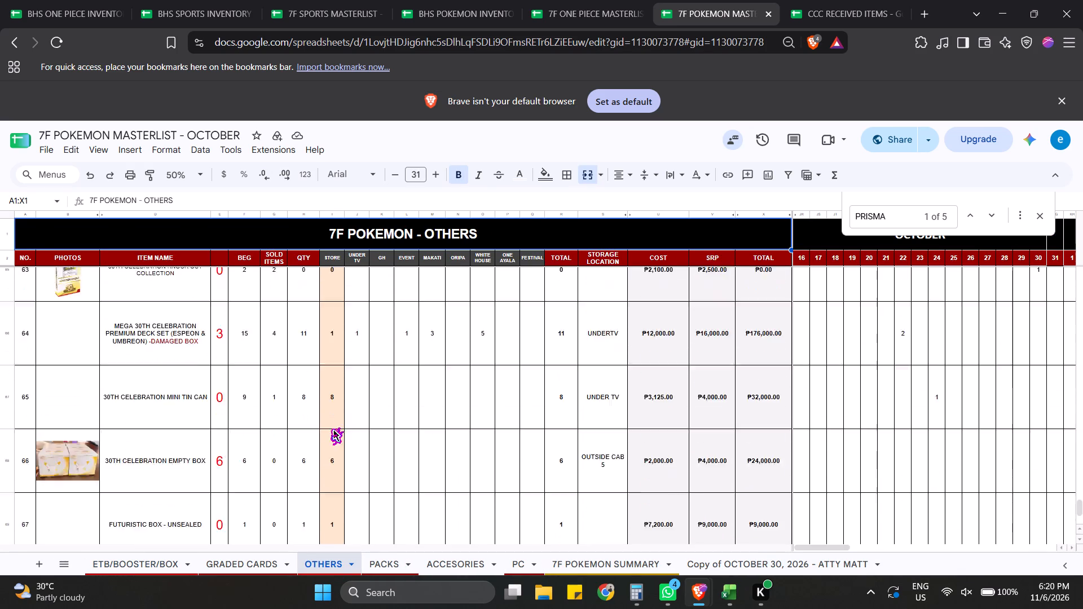
scroll(328, 427, up, 1)
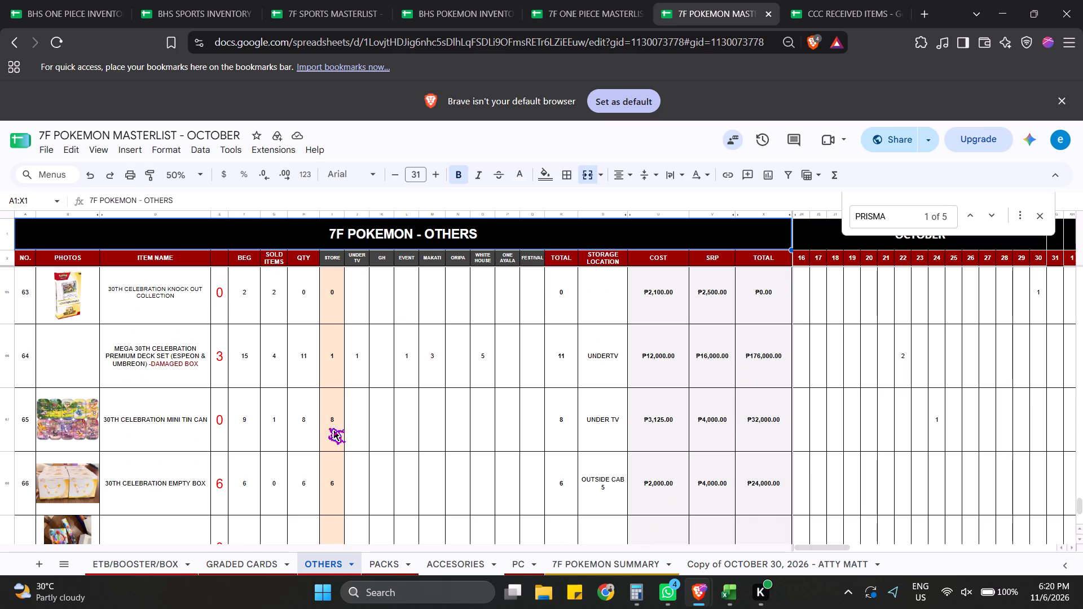
Search the OTHERS sheet for FOCUS and check the store quantity of the Ascended Heroes Focused Fighters Premium Collection.
key(ctrl+f)
text(COU)
key(BackSpace)
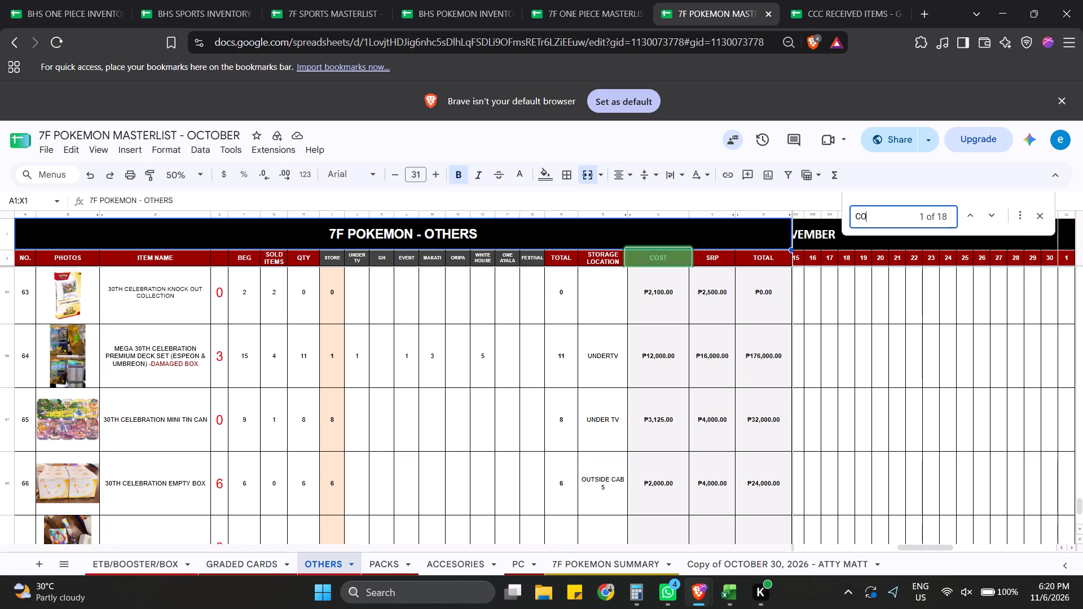
key(BackSpace)
key(BackSpace)
text(FOCUS)
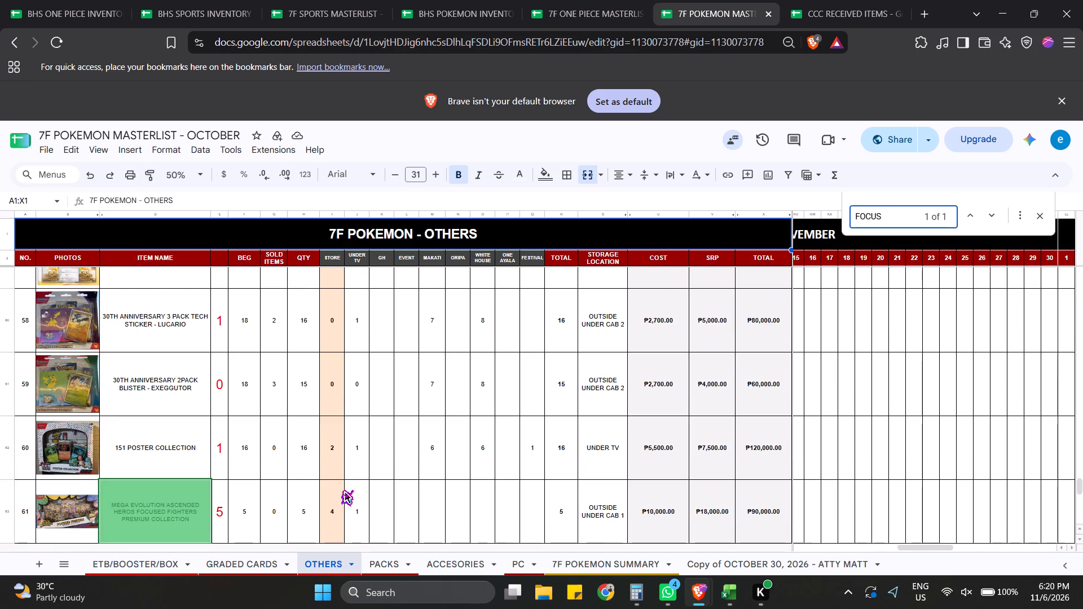
scroll(315, 482, down, 1)
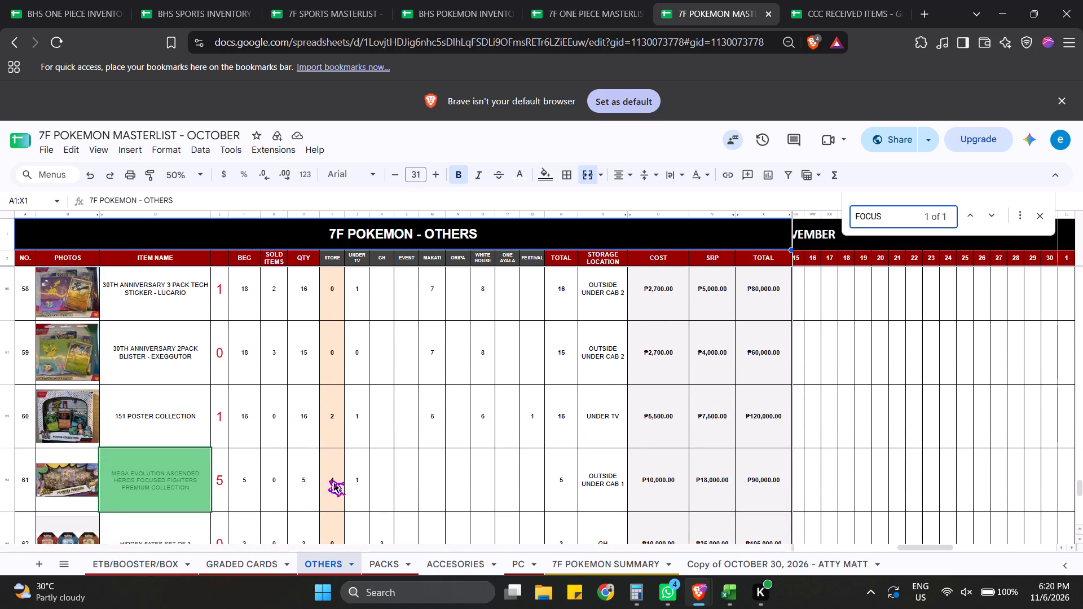
click(328, 480)
scroll(328, 480, down, 1)
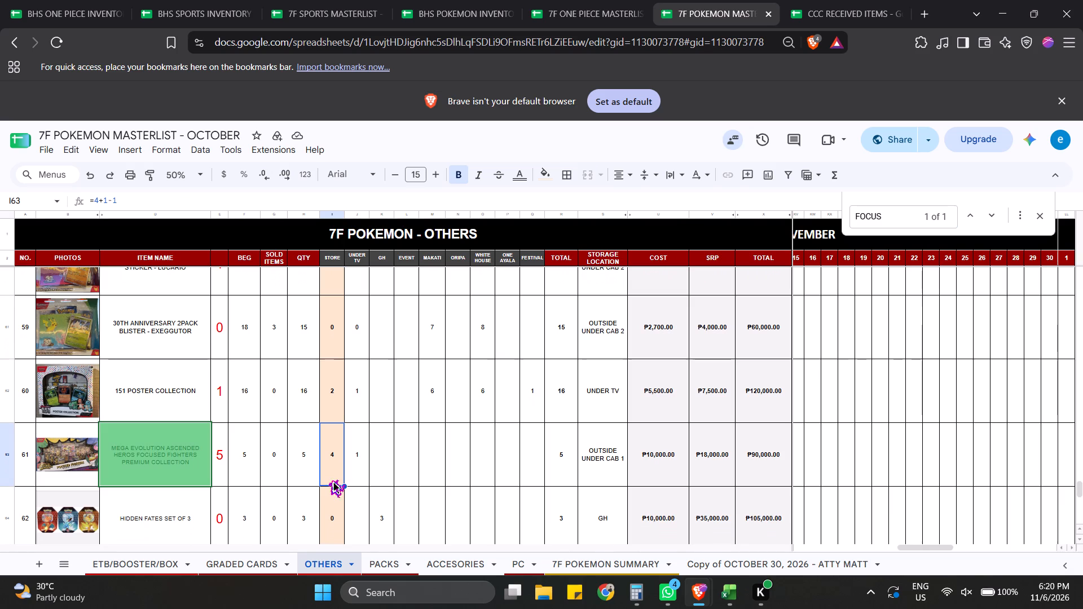
click(330, 457)
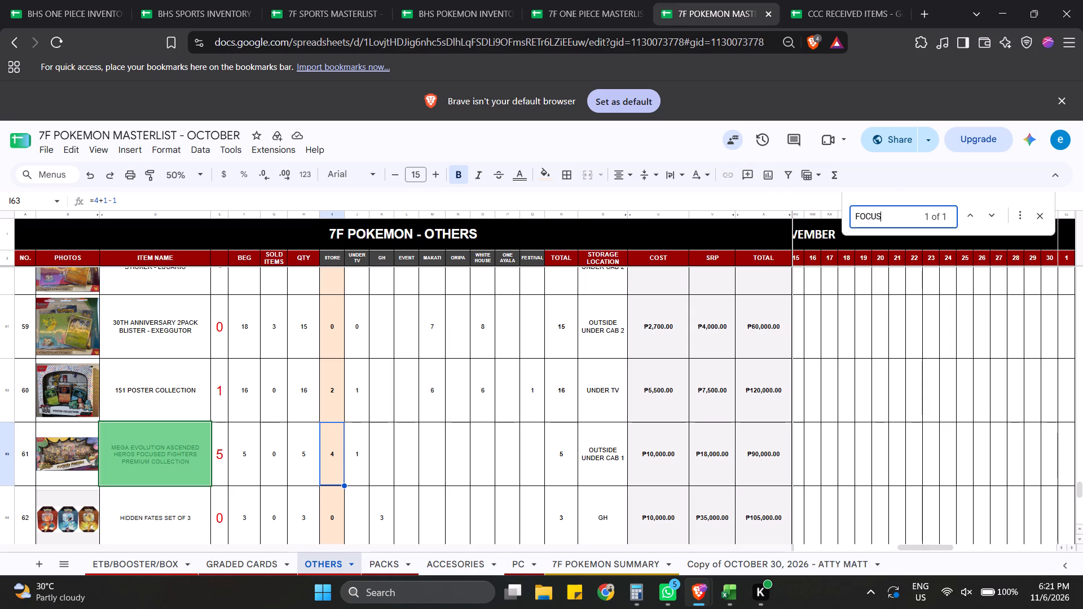
Search the sheet for DELU and check the store quantity of the Deluxe Pin Collection.
key(BackSpace)
key(BackSpace)
key(BackSpace)
key(BackSpace)
key(BackSpace)
key(BackSpace)
text(DELI)
key(BackSpace)
key(u)
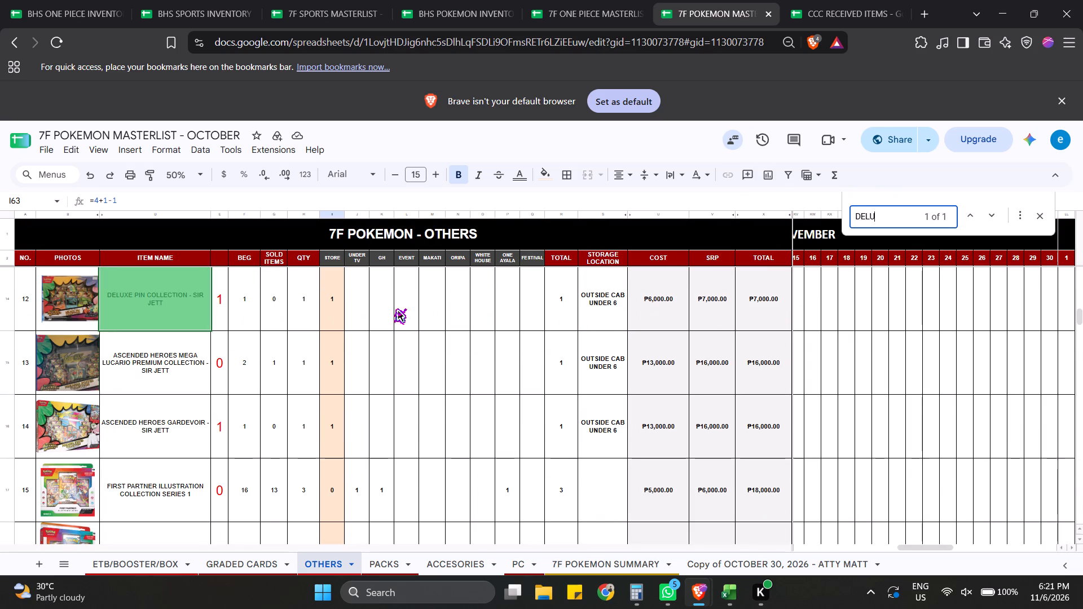
key(Return)
click(334, 294)
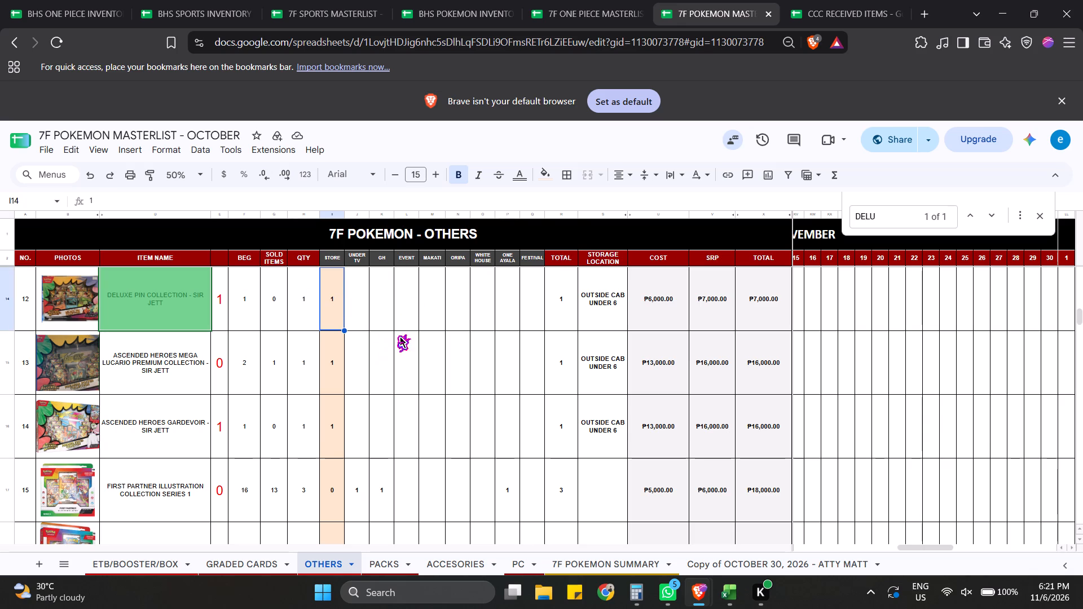
Search for PRE and set the red count beside the Ascended Heroes Mega Lucario Premium Collection to 1.
click(892, 217)
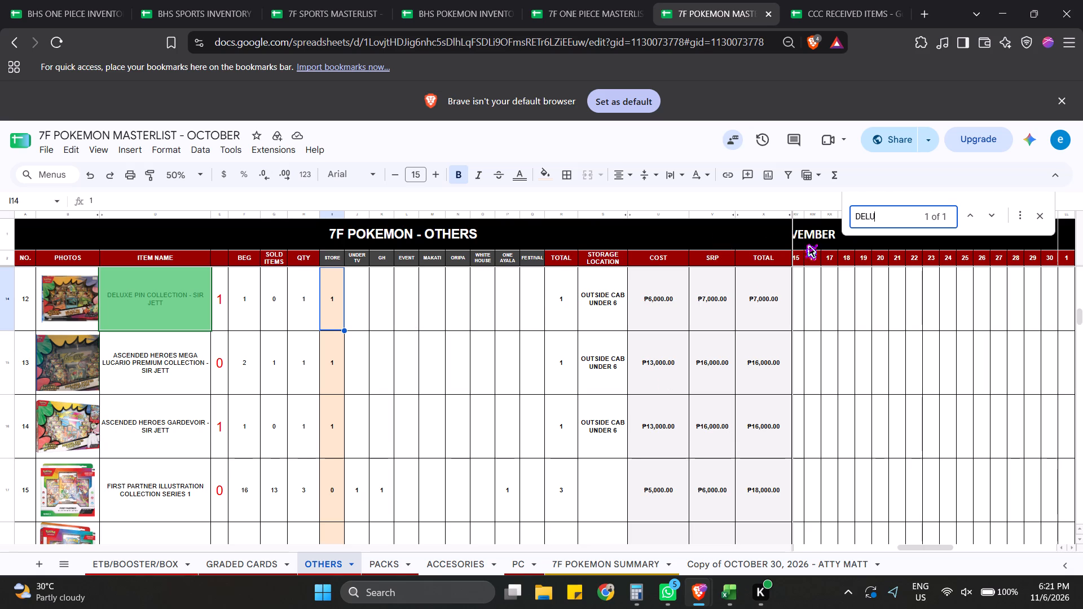
click(881, 218)
key(BackSpace)
key(BackSpace)
key(BackSpace)
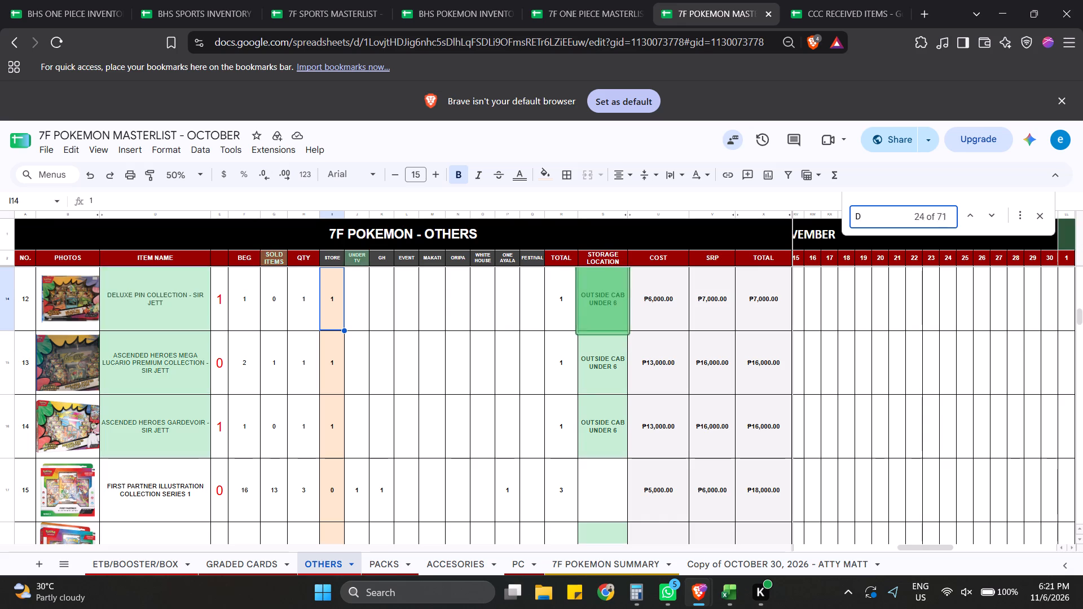
key(BackSpace)
key(BackSpace)
key(BackSpace)
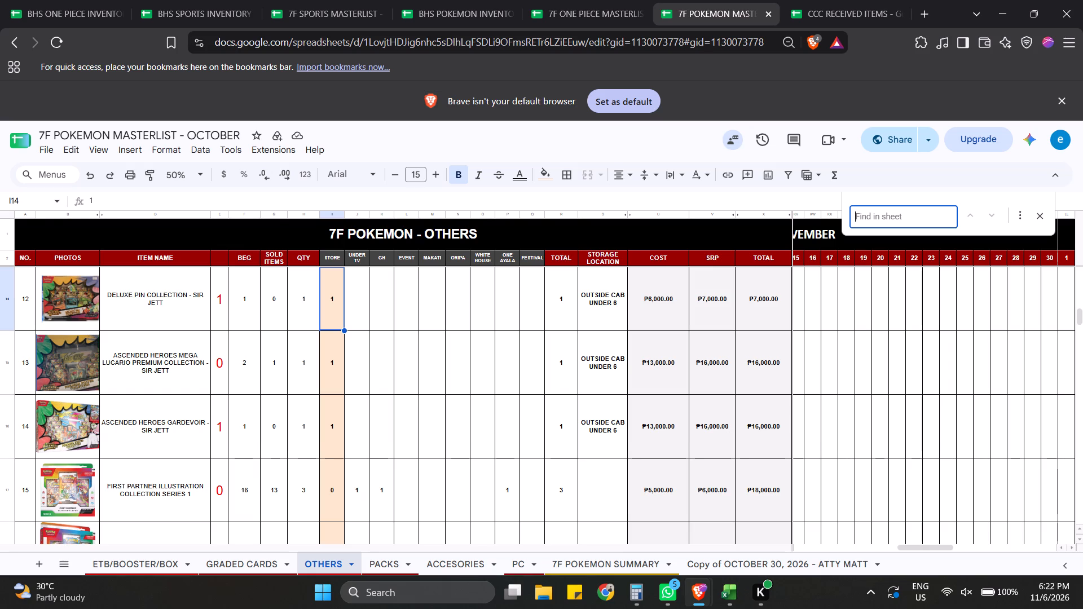
key(ctrl+f)
click(881, 218)
key(p)
text(RE)
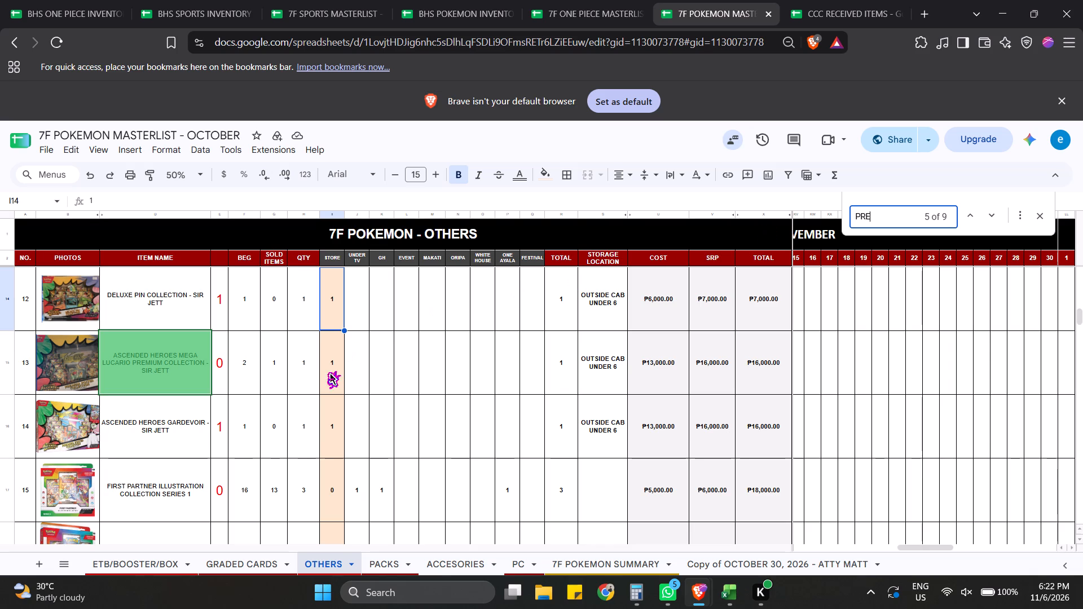
click(341, 371)
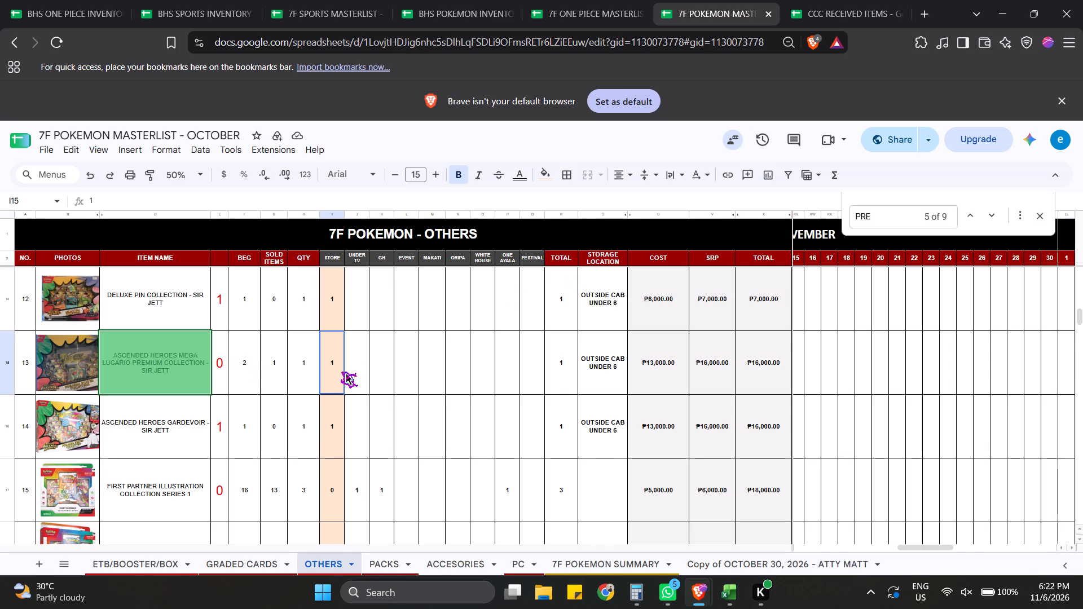
click(218, 365)
key(1)
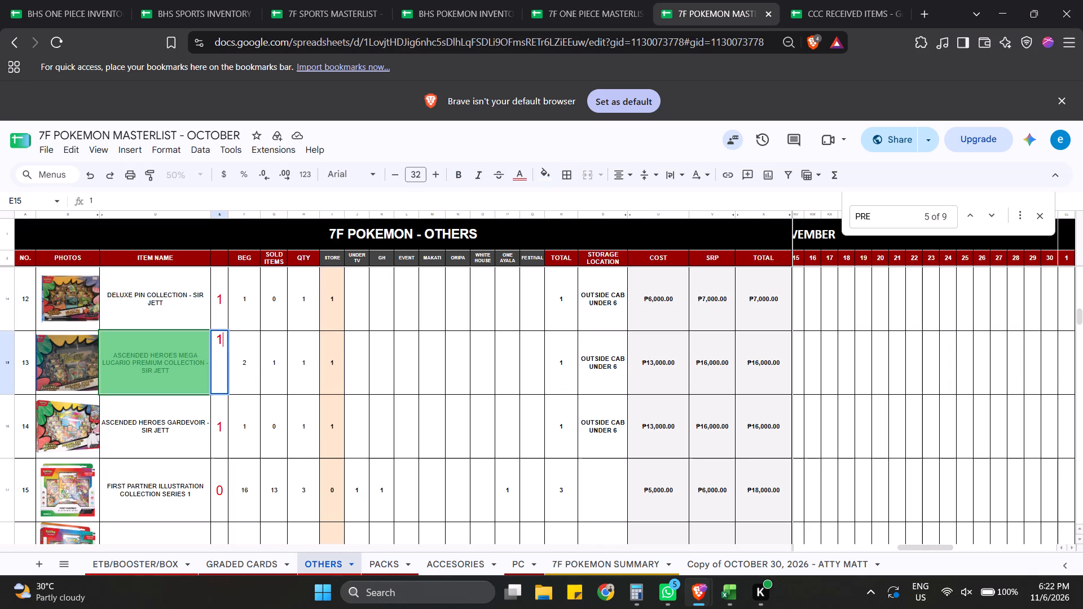
click(351, 393)
click(341, 381)
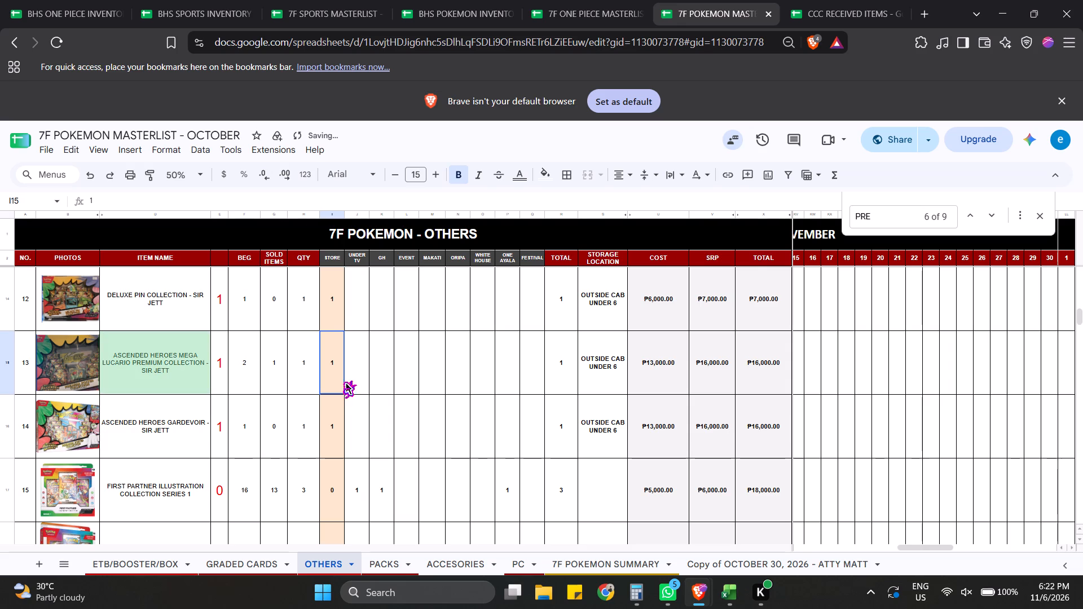
Check the store quantity of the Ascended Heroes Gardevoir item.
click(338, 411)
scroll(338, 411, down, 1)
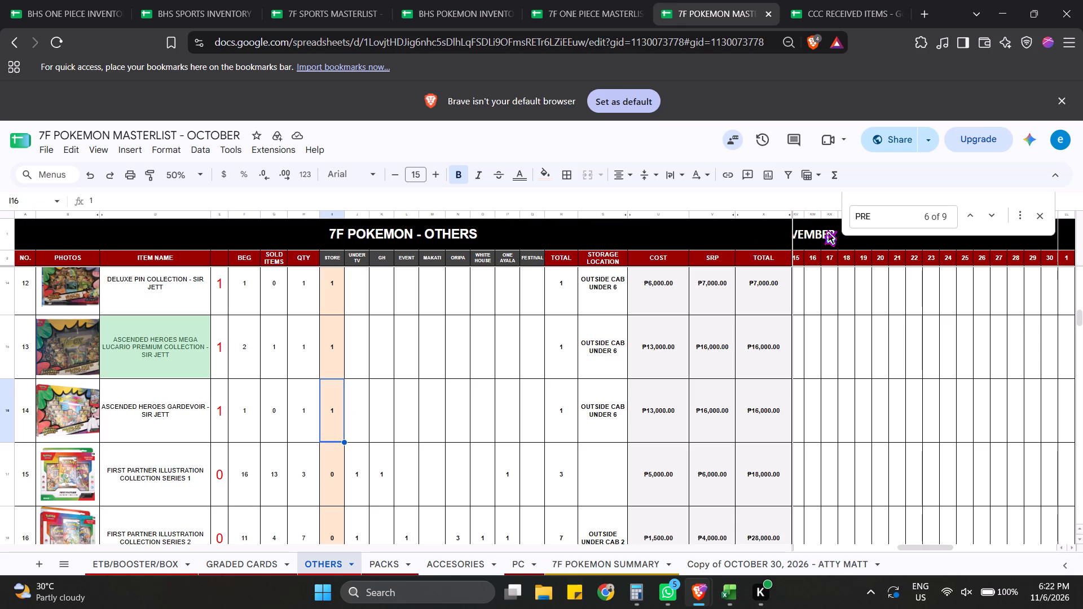
Search the sheet for ASCENDED and go through the matching items down to the 5 Pack Ascended Heroes Mini Tin Can.
click(888, 211)
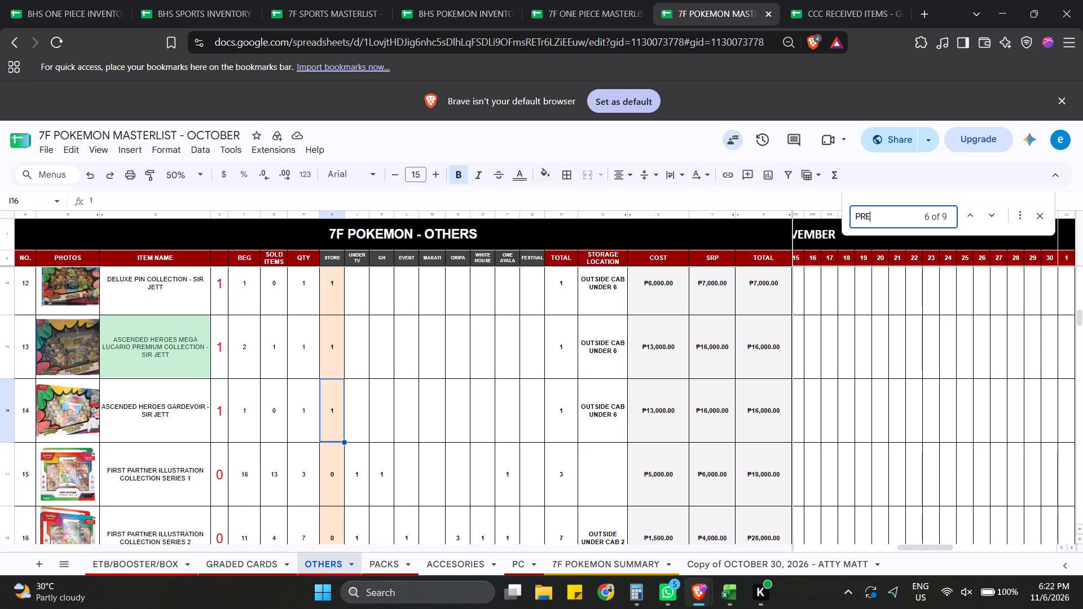
key(BackSpace)
key(BackSpace)
key(BackSpace)
key(BackSpace)
text(ASCEN)
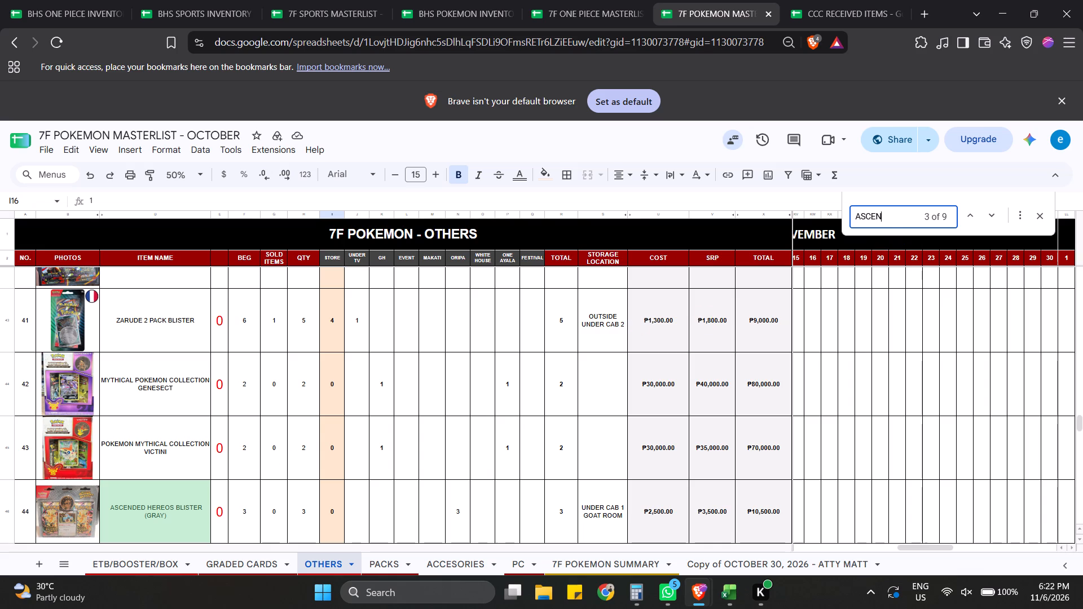
text(DED)
key(Return)
key(Return)
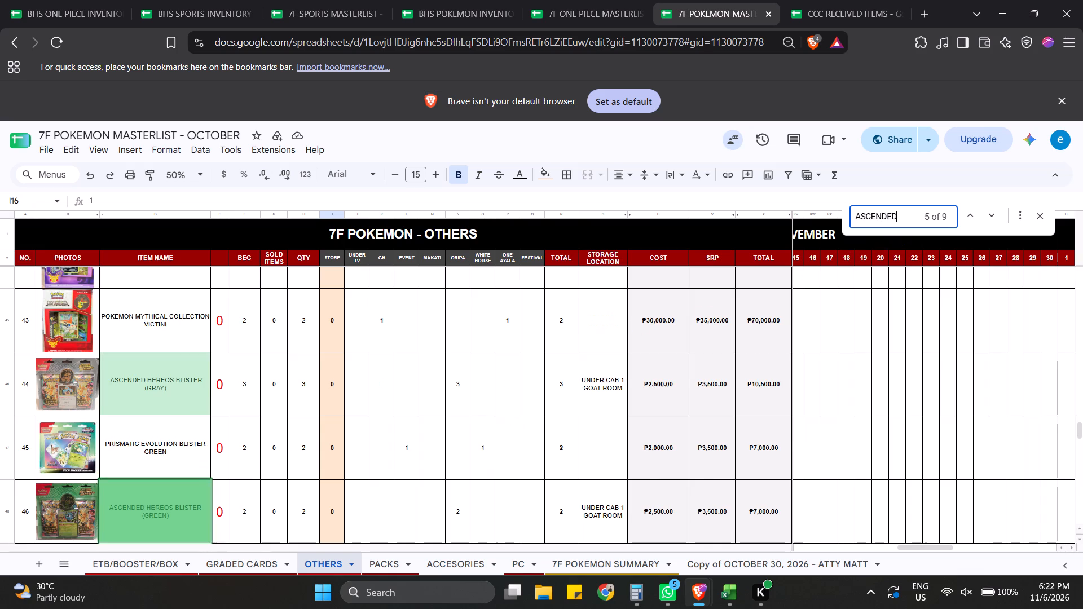
key(Return)
key(Return)
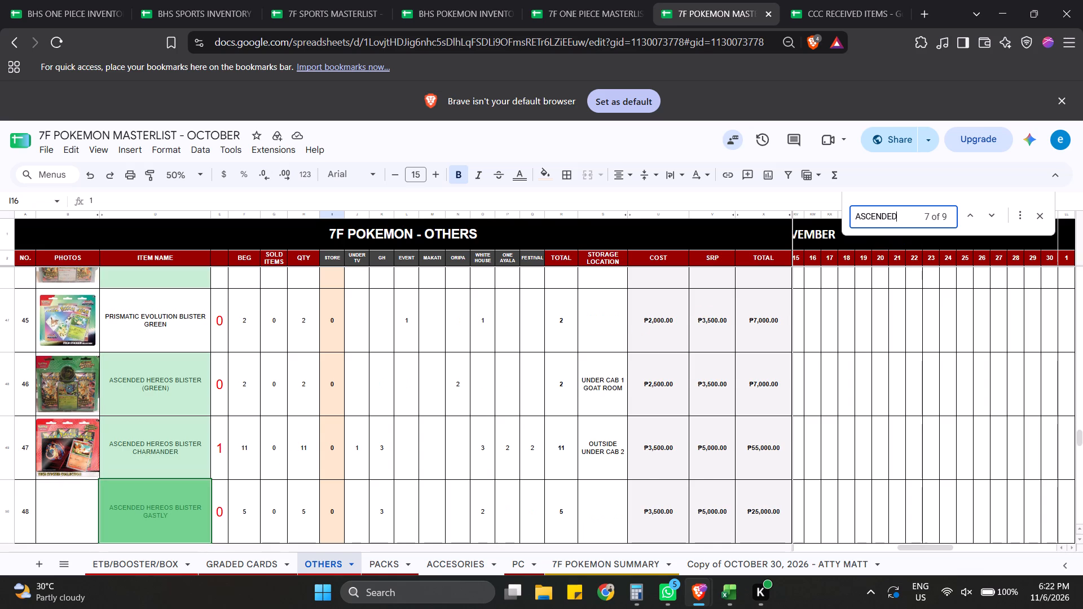
key(Return)
key(Return)
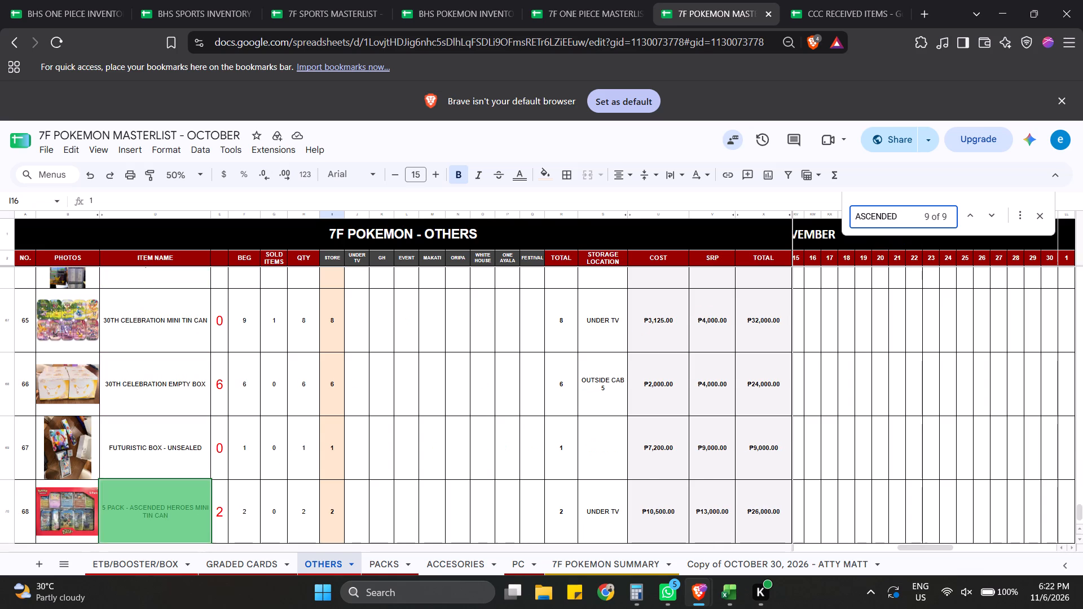
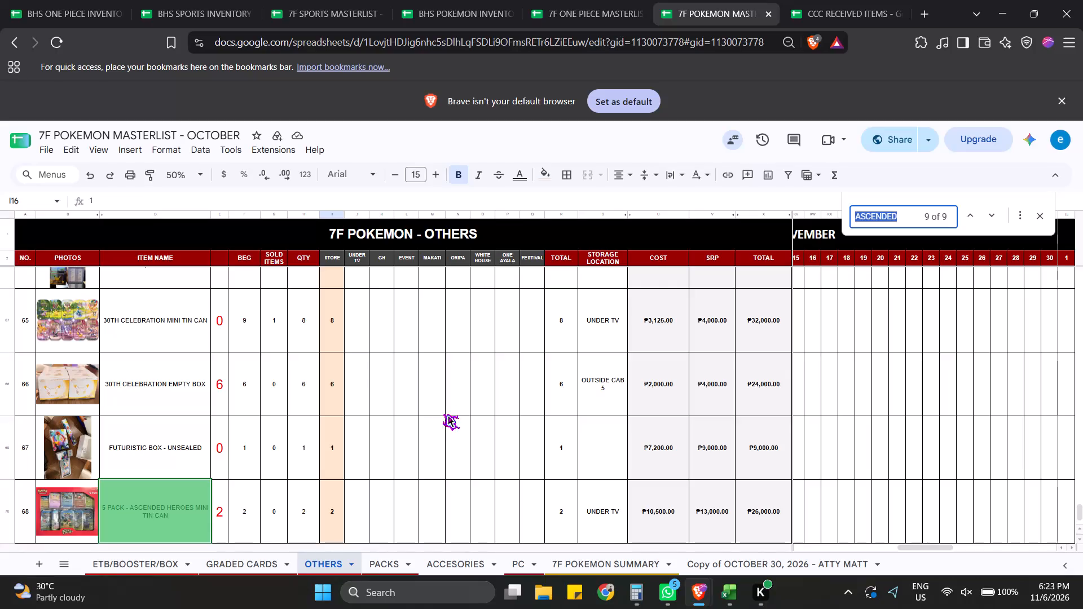
Search for DECK and, for League Battle Deck Pikachu & Zekrom GX, set the store quantity to 1 and clear its Under TV quantity.
text(DECK)
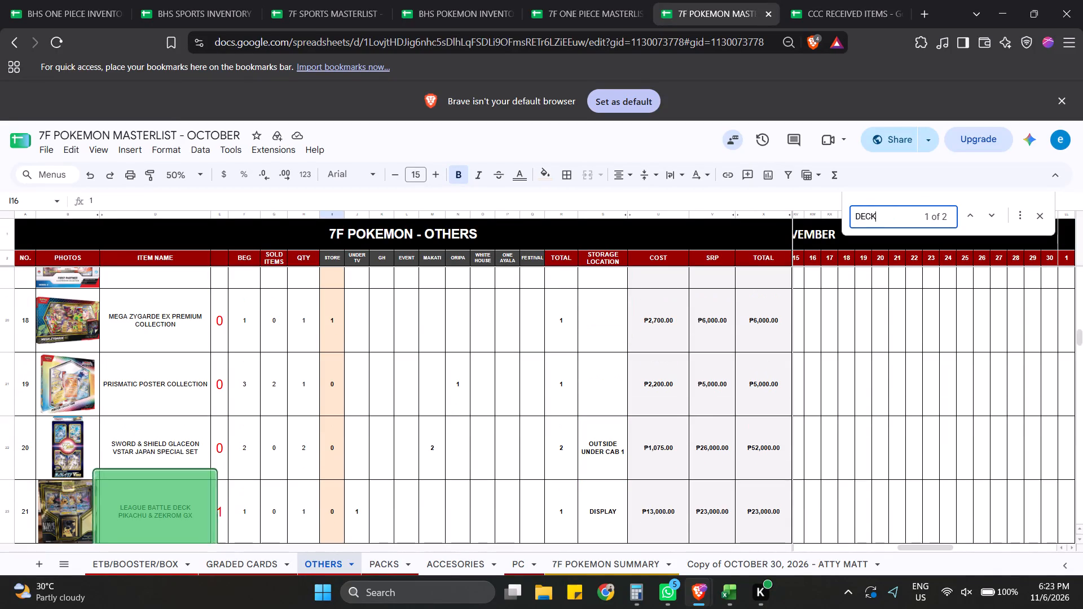
click(336, 519)
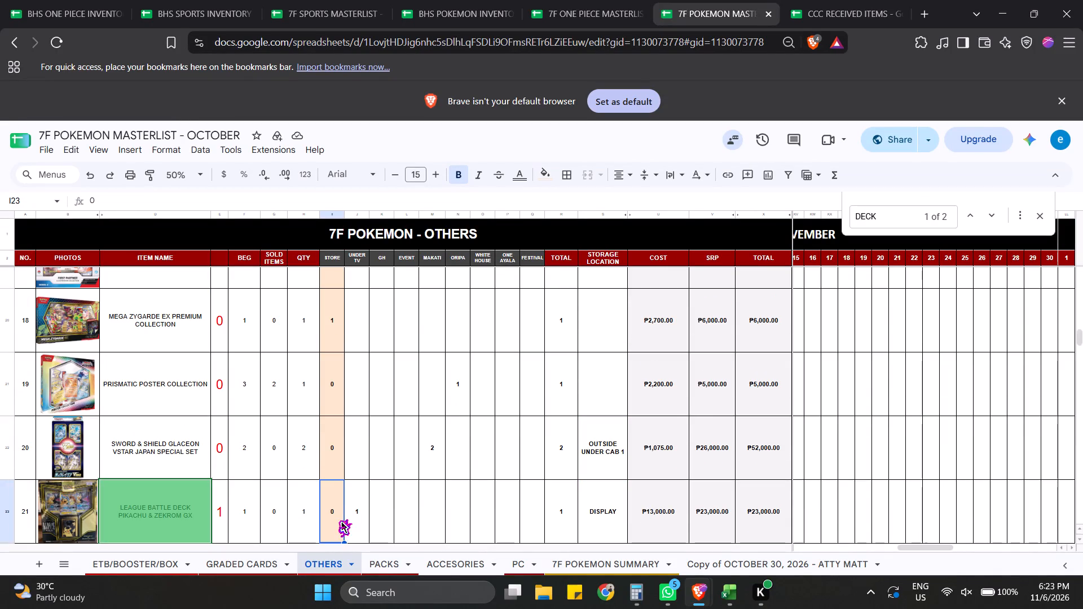
key(1)
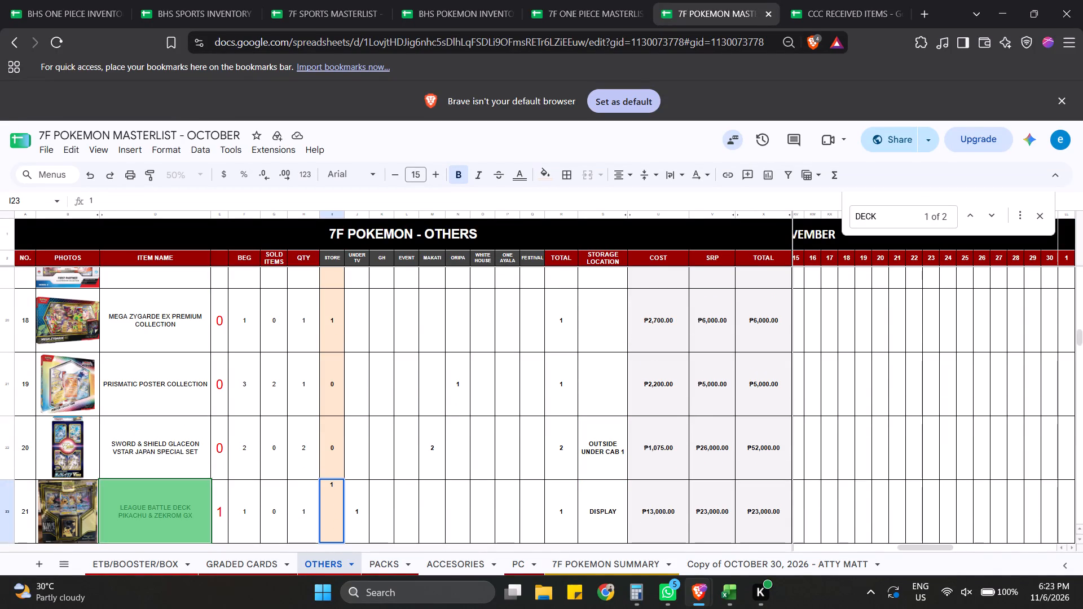
key(Down)
key(Up)
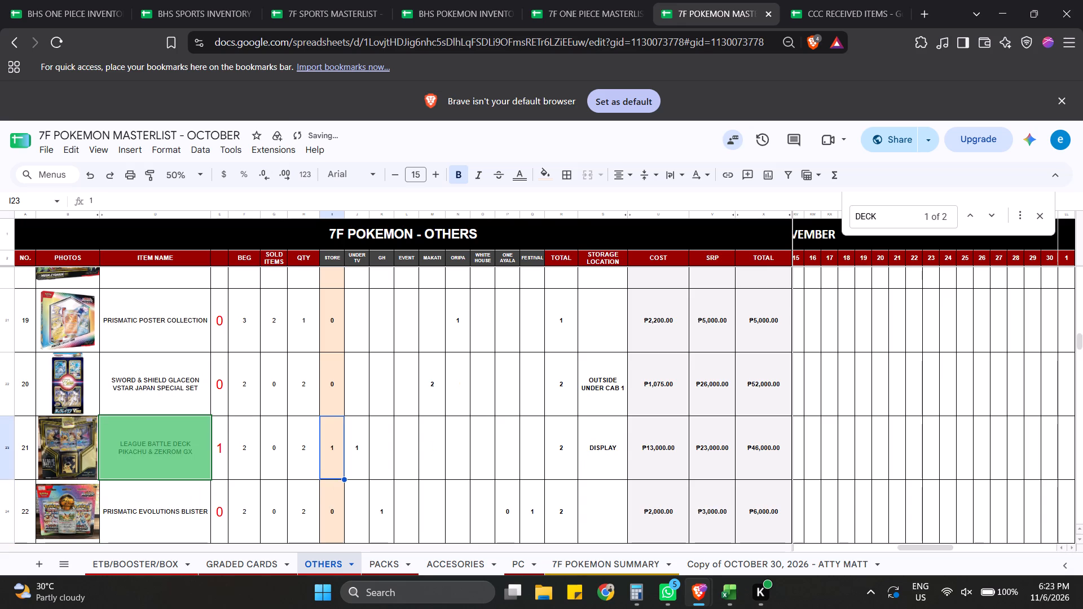
key(Right)
key(BackSpace)
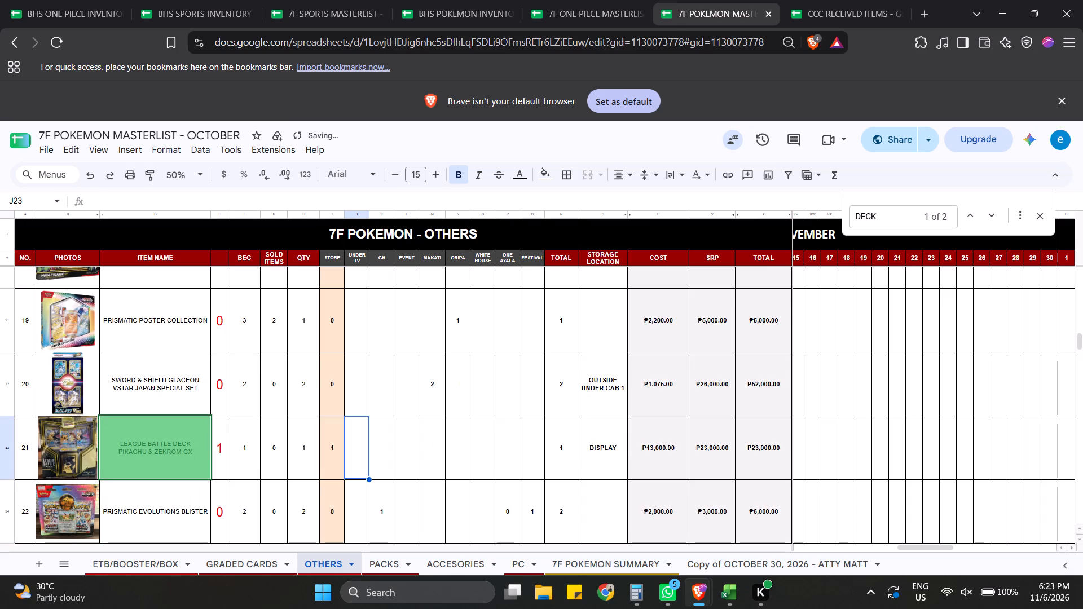
key(Left)
key(Up)
key(Down)
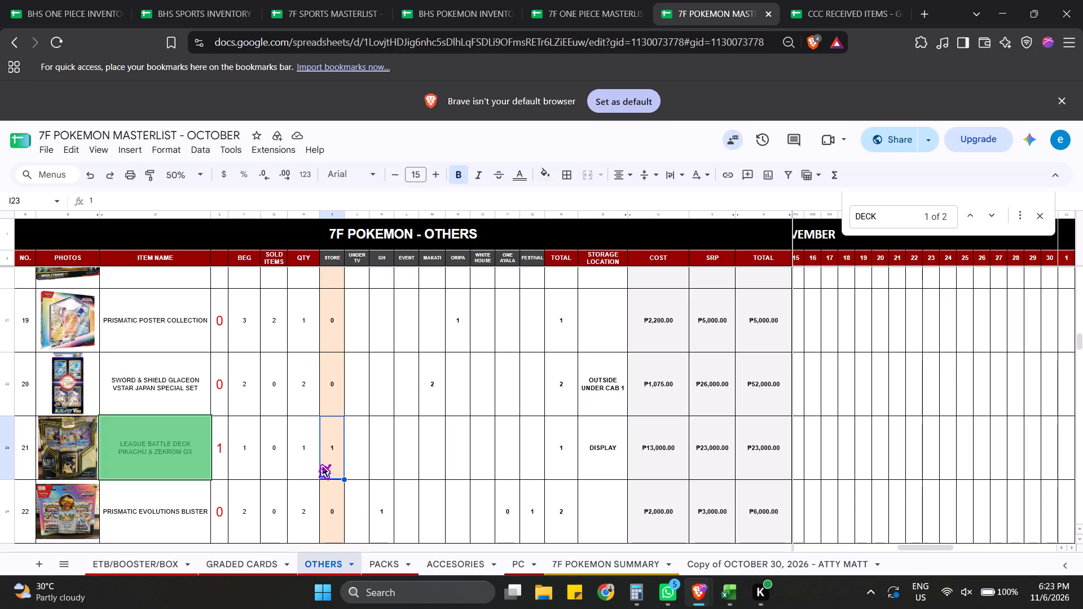
On the ACCESORIES sheet, clear the quantity of the 30th Pikachu Small case.
click(454, 567)
scroll(272, 431, down, 3)
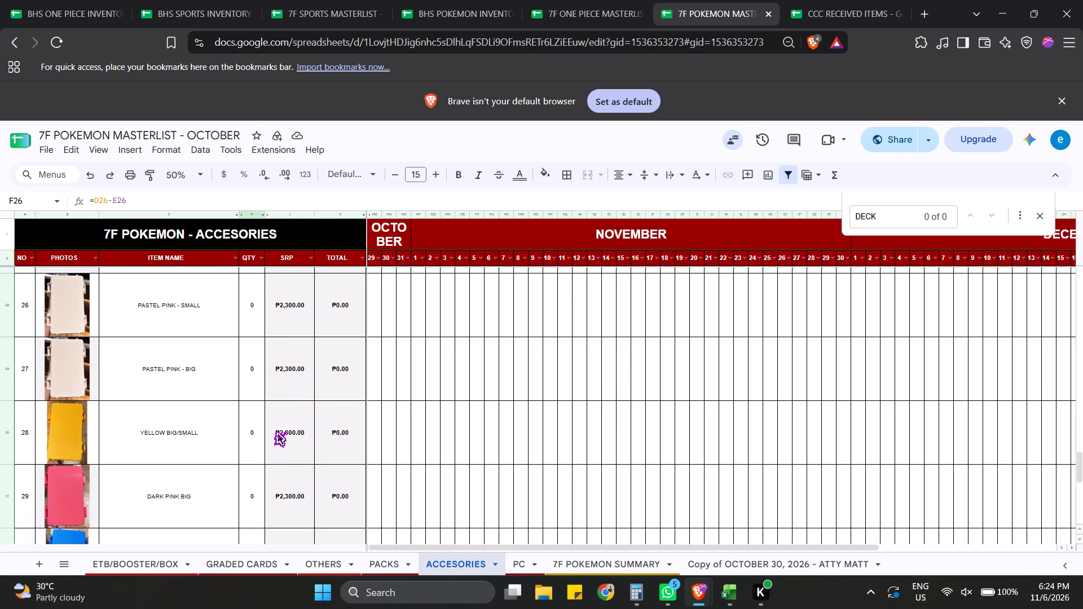
scroll(272, 431, up, 2)
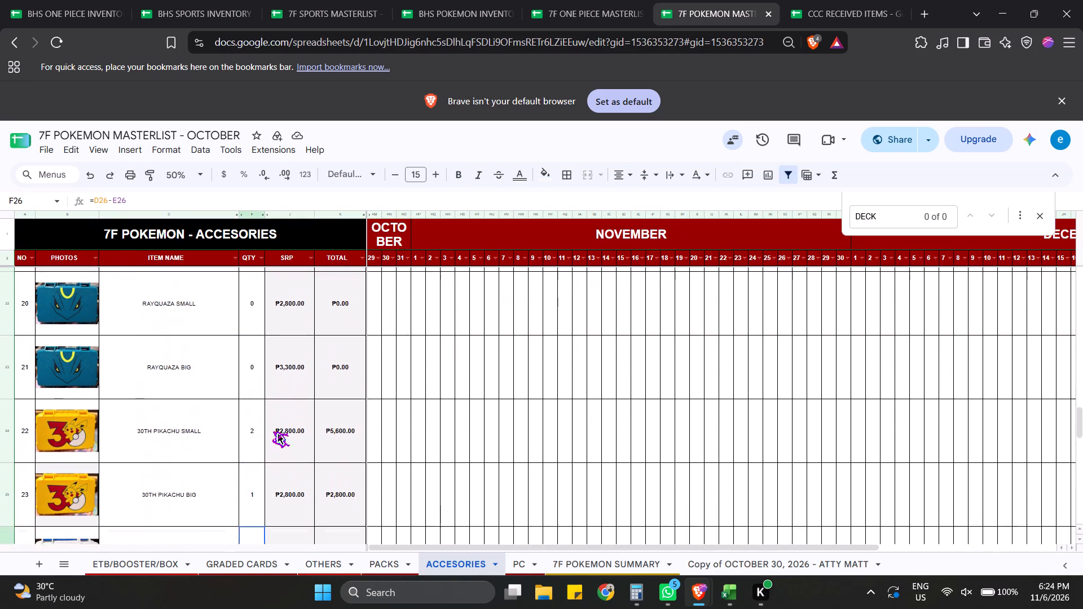
scroll(272, 431, up, 2)
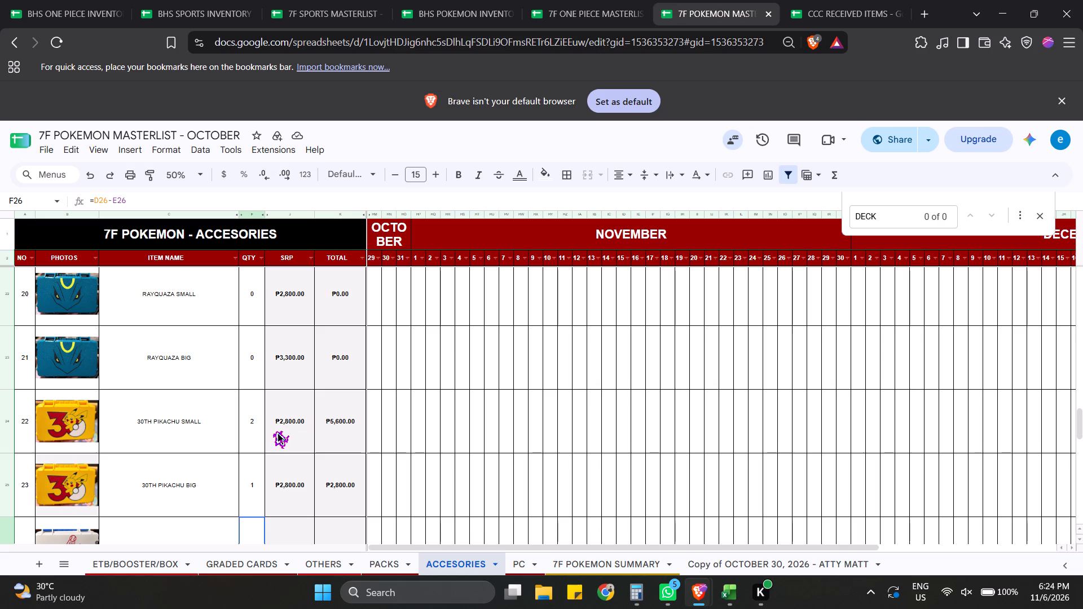
scroll(259, 430, down, 1)
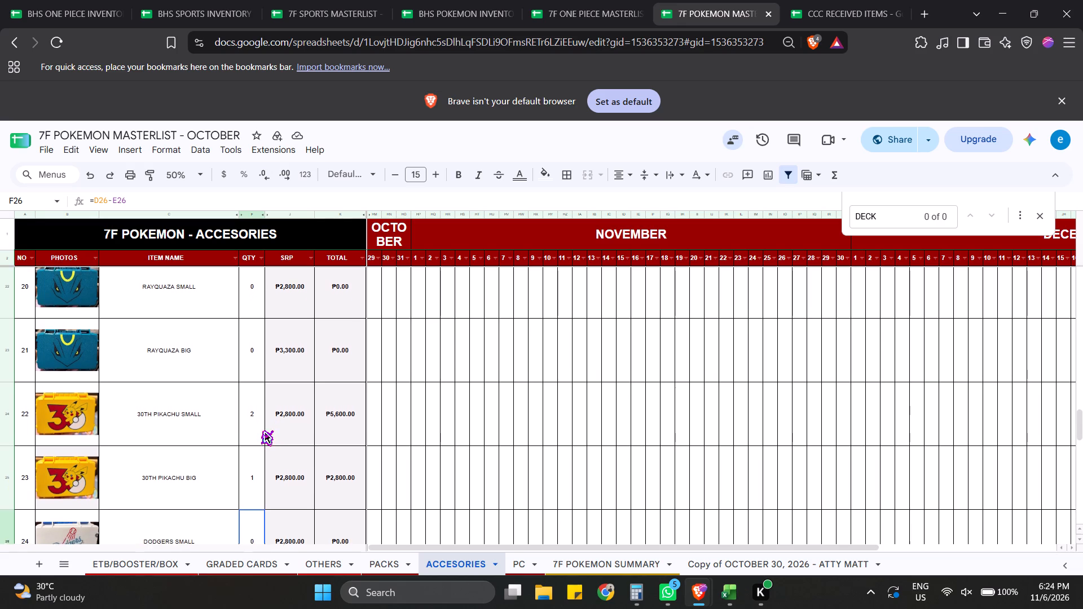
scroll(259, 430, down, 2)
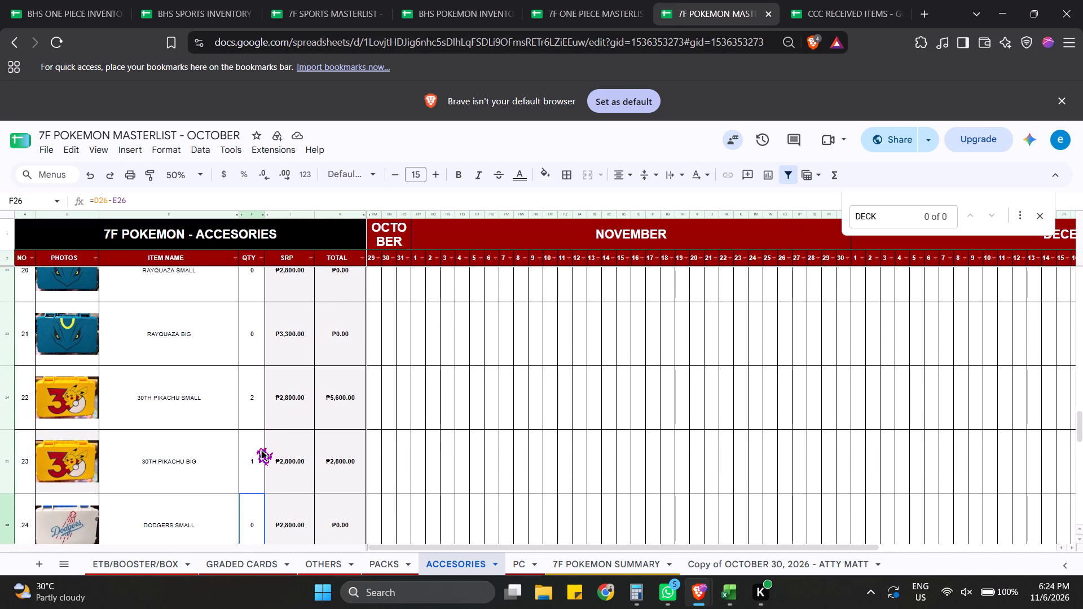
click(258, 411)
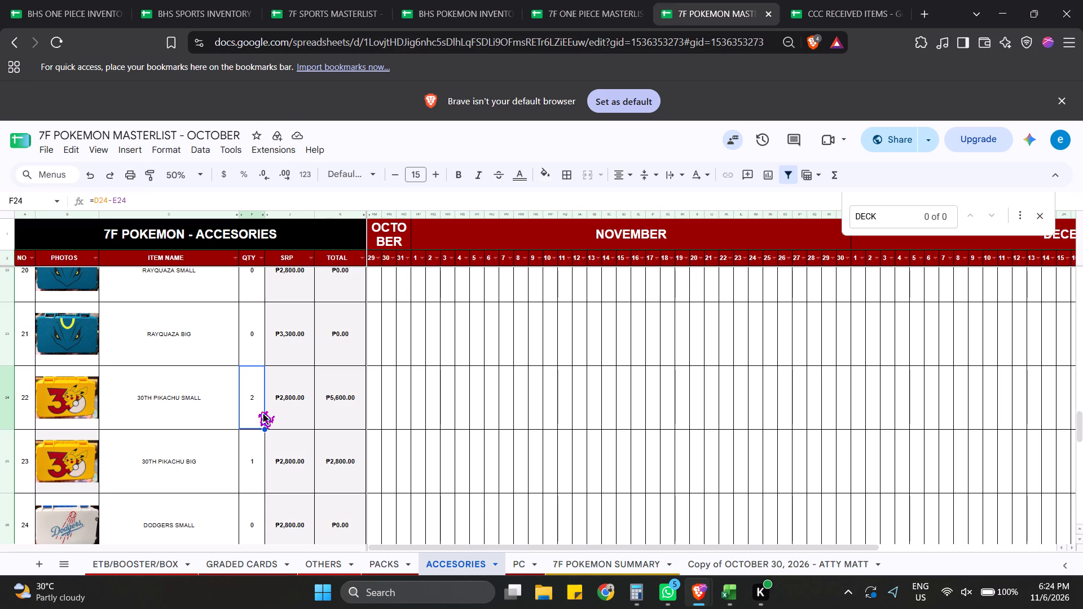
key(BackSpace)
Review the accessory quantities around 30th Pikachu Small and down through the Lugia, pastel pink and yellow cases.
key(Down)
key(Up)
key(Up)
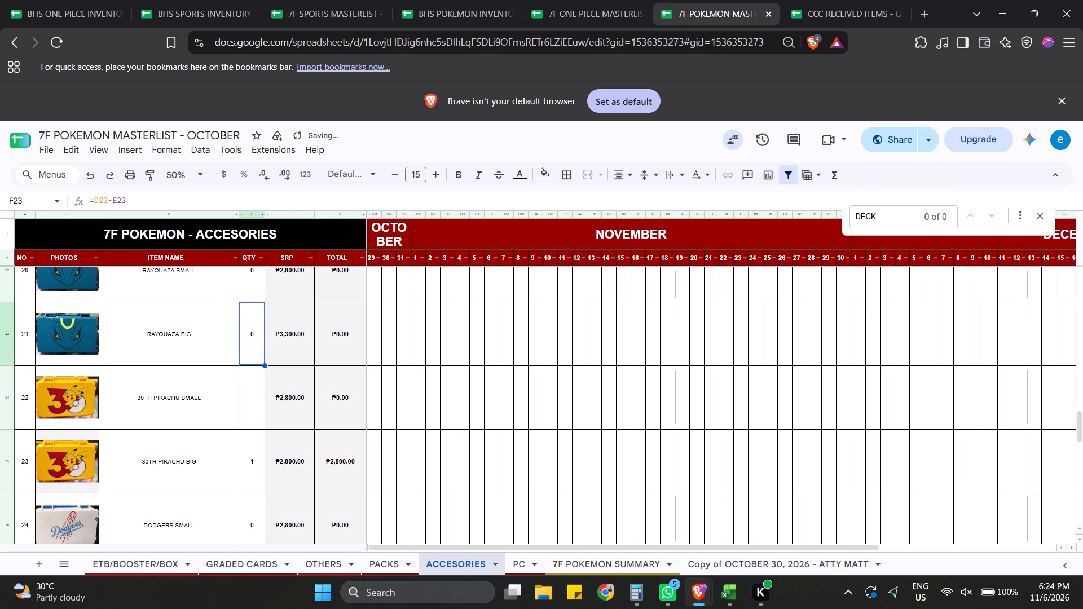
key(Up)
key(Down)
key(Down)
key(Down)
key(Down)
key(Down)
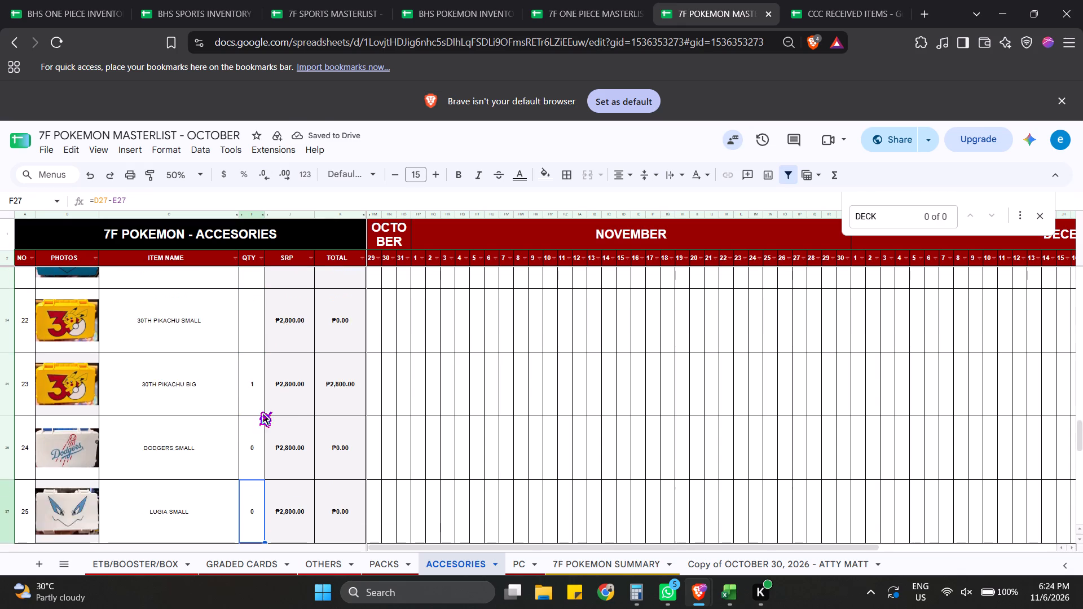
key(Down)
key(Down)
key(Down)
key(Down)
key(Down)
key(Up)
key(Up)
key(Up)
key(Up)
key(Up)
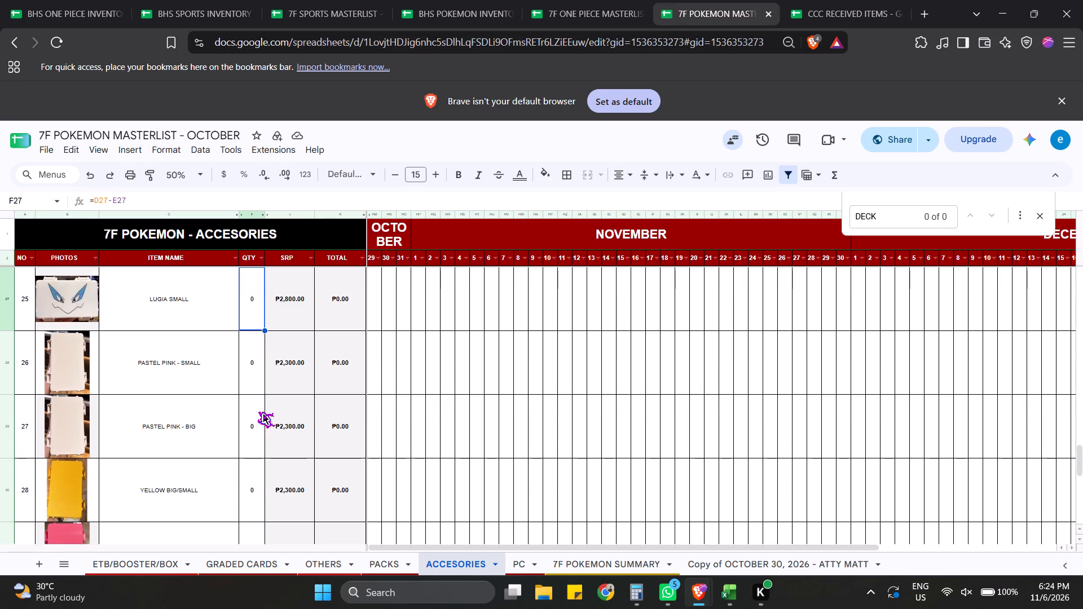
Review the accessory quantities up to the Magnetic Toploader Case, checking the Pikachu and Gengar cases.
key(Up)
key(Up)
key(Up)
key(Up)
key(Up)
key(Up)
key(Up)
key(Up)
key(Up)
key(Up)
key(Up)
key(Up)
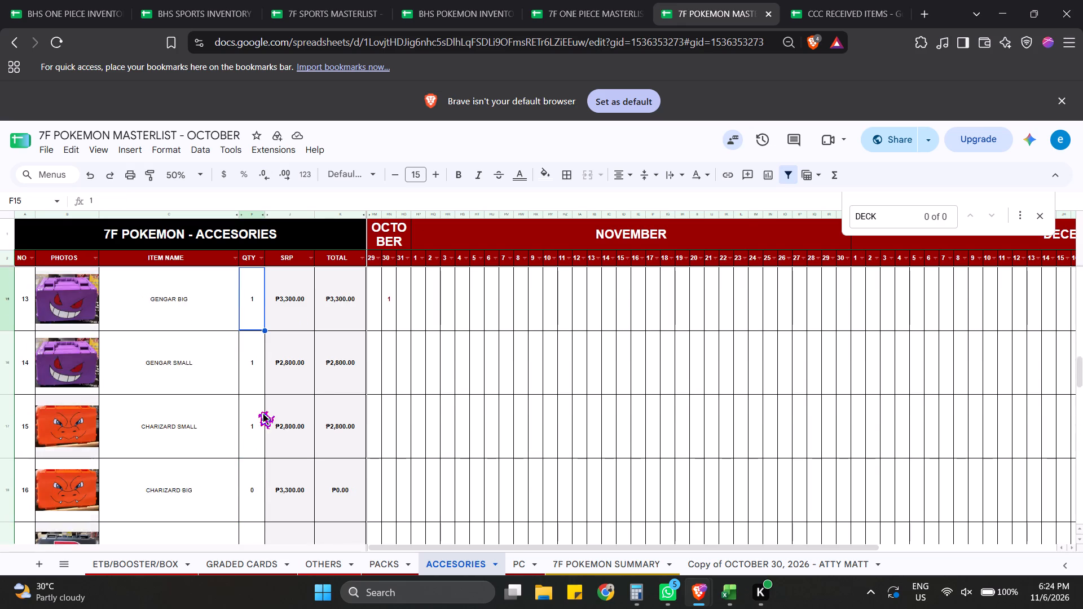
key(Up)
key(Up)
key(Up)
key(Up)
key(Down)
key(Down)
key(Down)
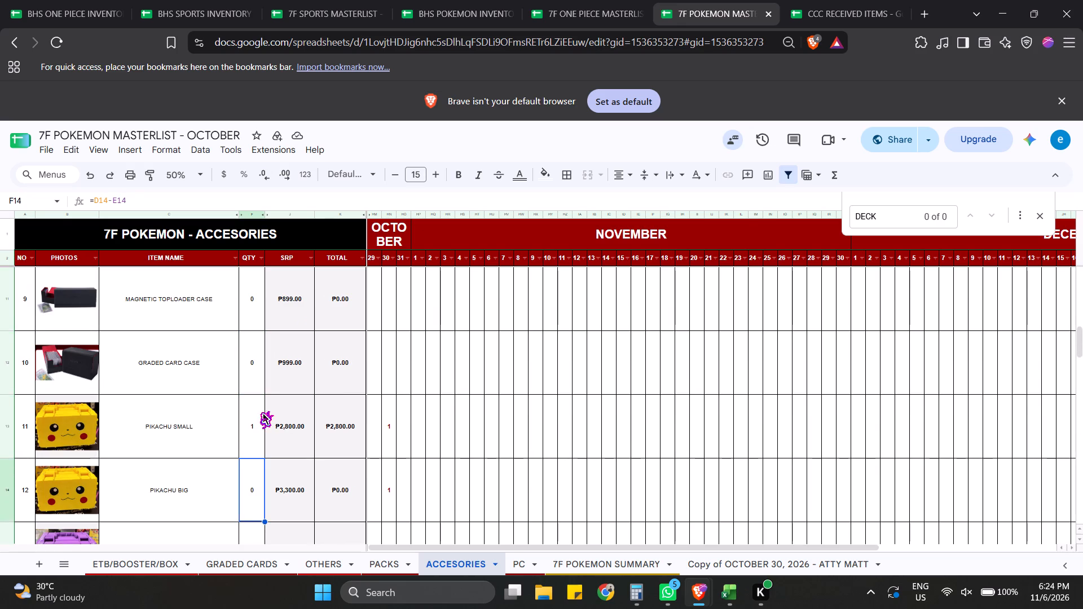
key(Down)
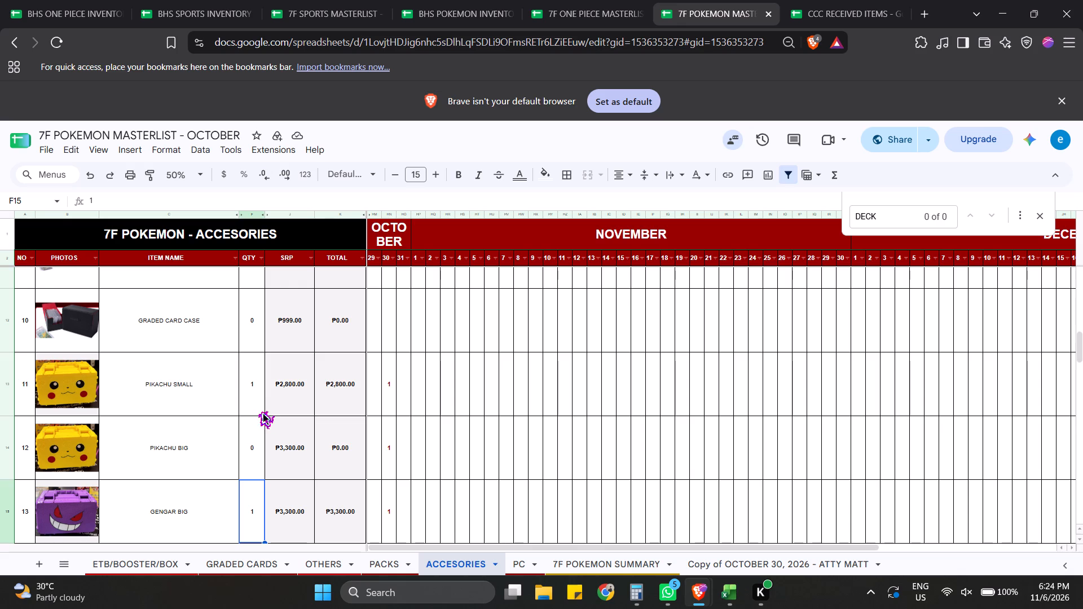
key(Down)
key(Up)
key(Up)
key(Up)
key(Up)
key(Up)
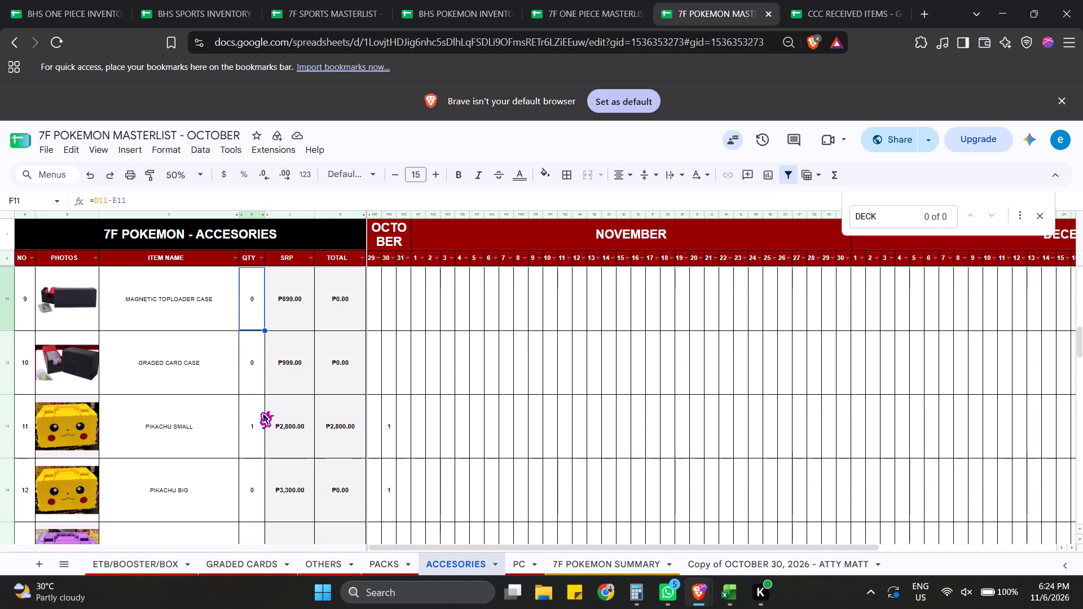
key(Down)
key(Down)
key(Down)
key(Up)
key(Down)
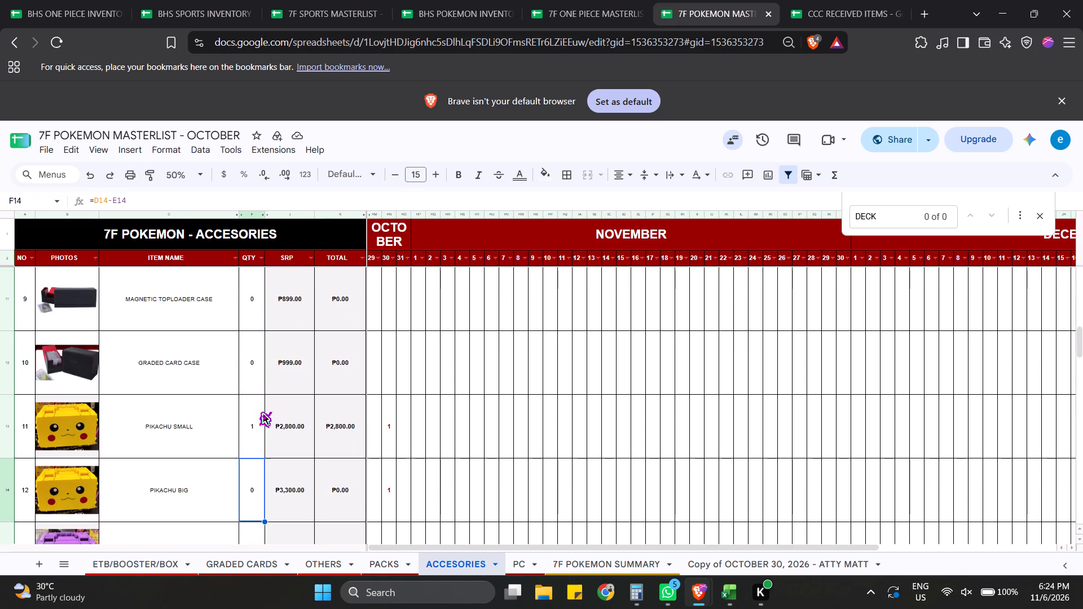
key(Down)
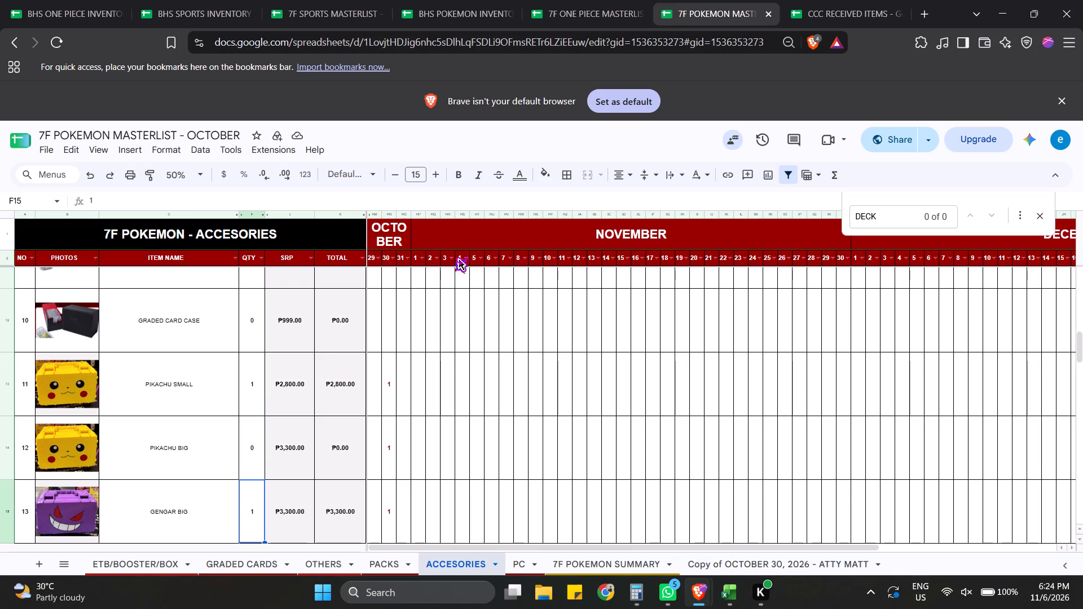
Open the ETB/BOOSTER/BOX sheet of the Pokemon masterlist.
click(116, 568)
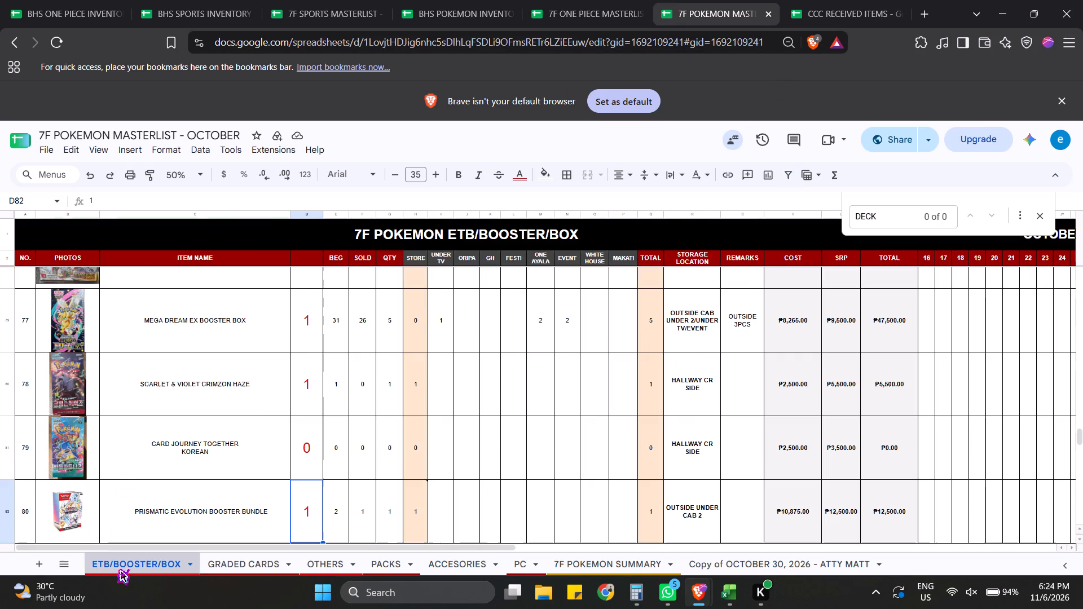
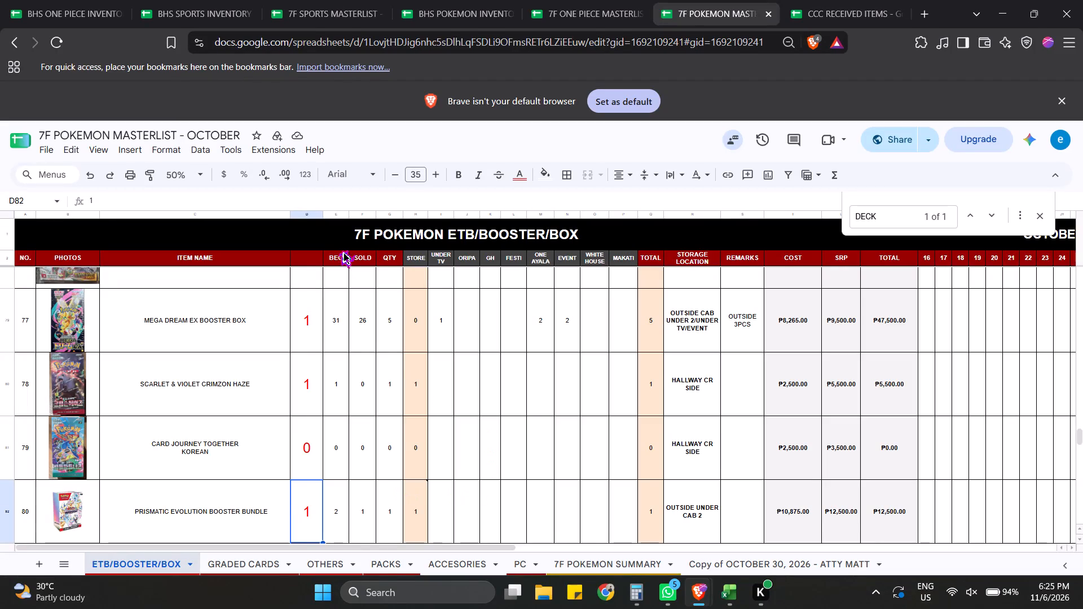
Insert a blank column immediately left of the red quantity column D on the ETB/BOOSTER/BOX sheet.
click(304, 215)
right_click(304, 215)
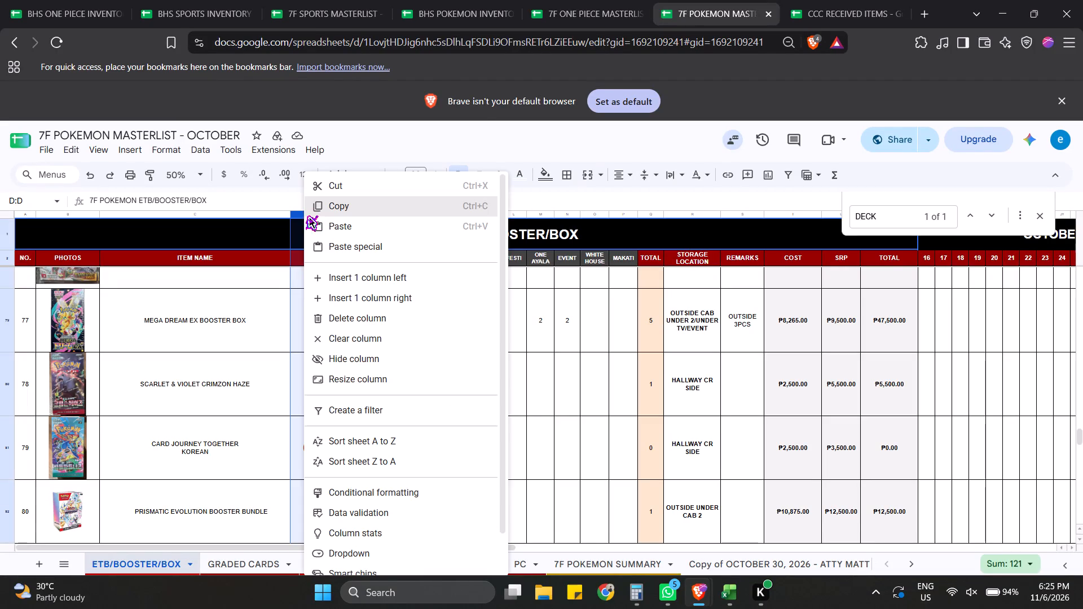
click(389, 283)
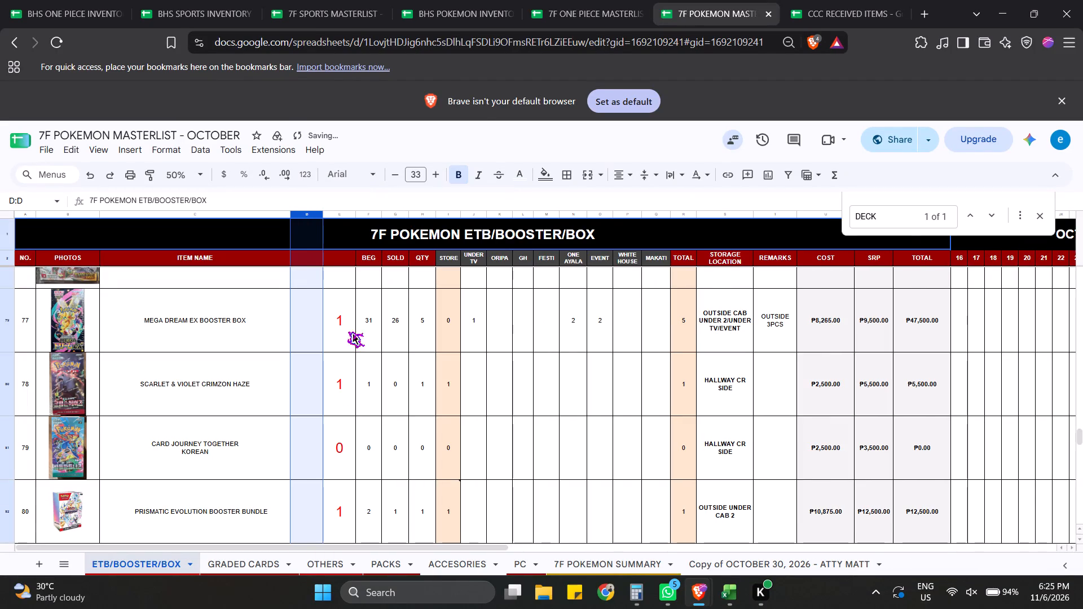
Search the sheet for ABYS and select the Abyss Booster Box cell in the new column.
key(ctrl+f)
text(ABYS)
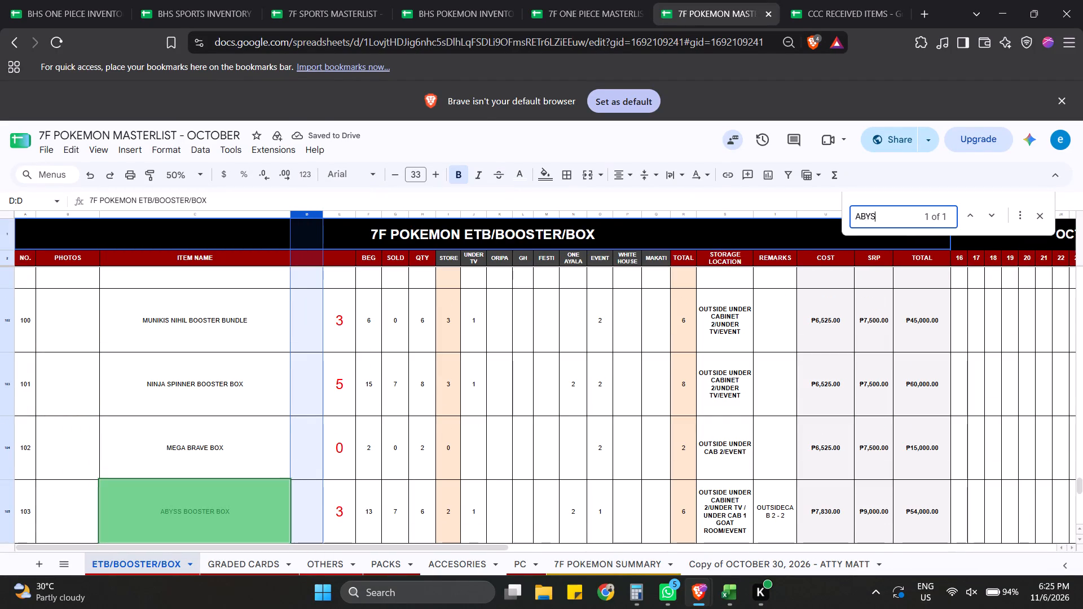
click(314, 523)
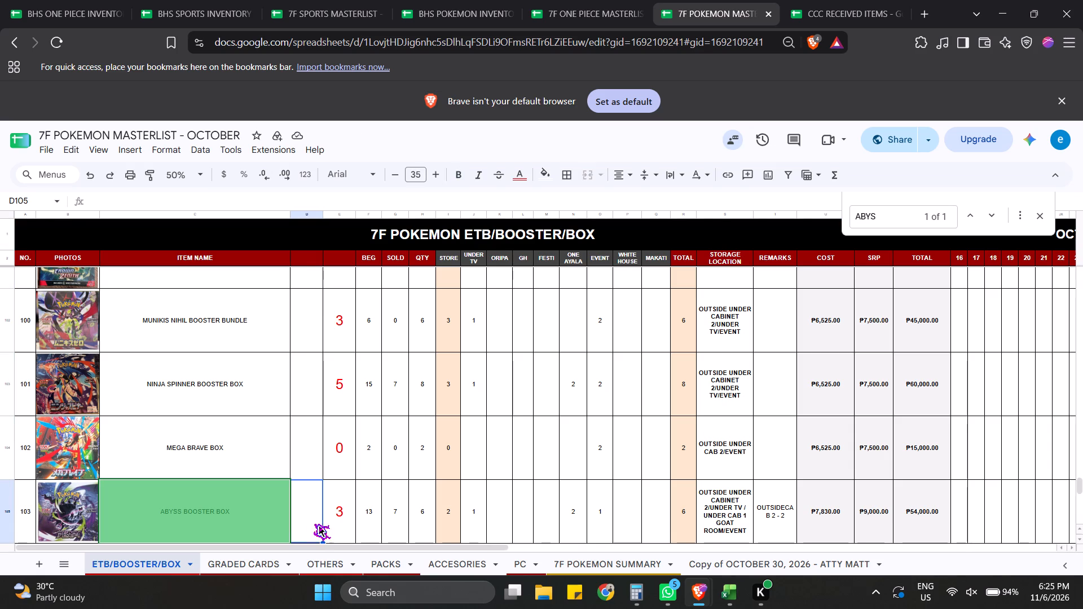
key(Down)
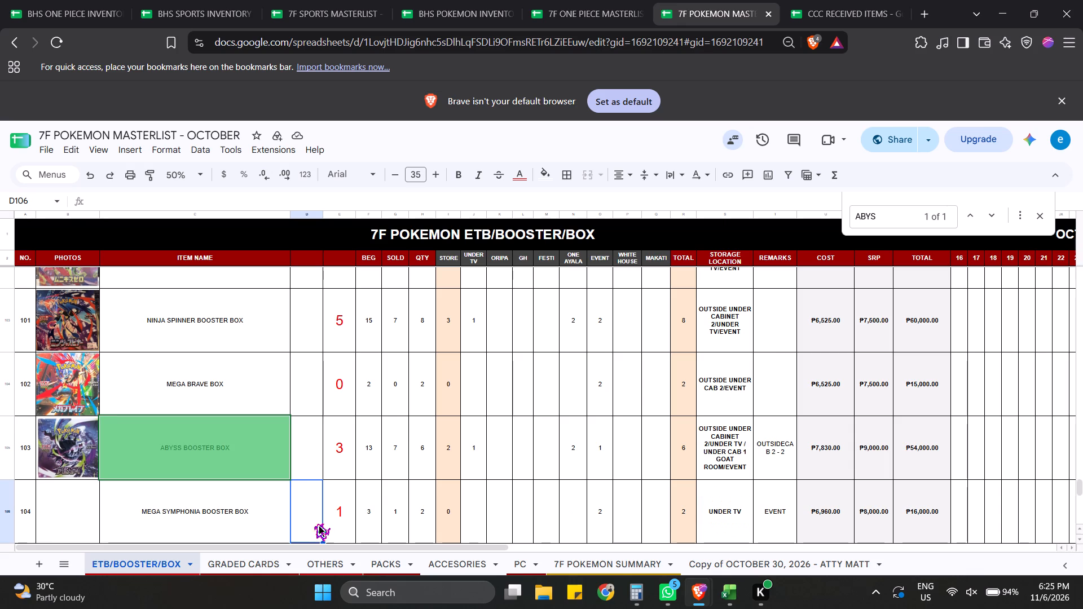
key(Up)
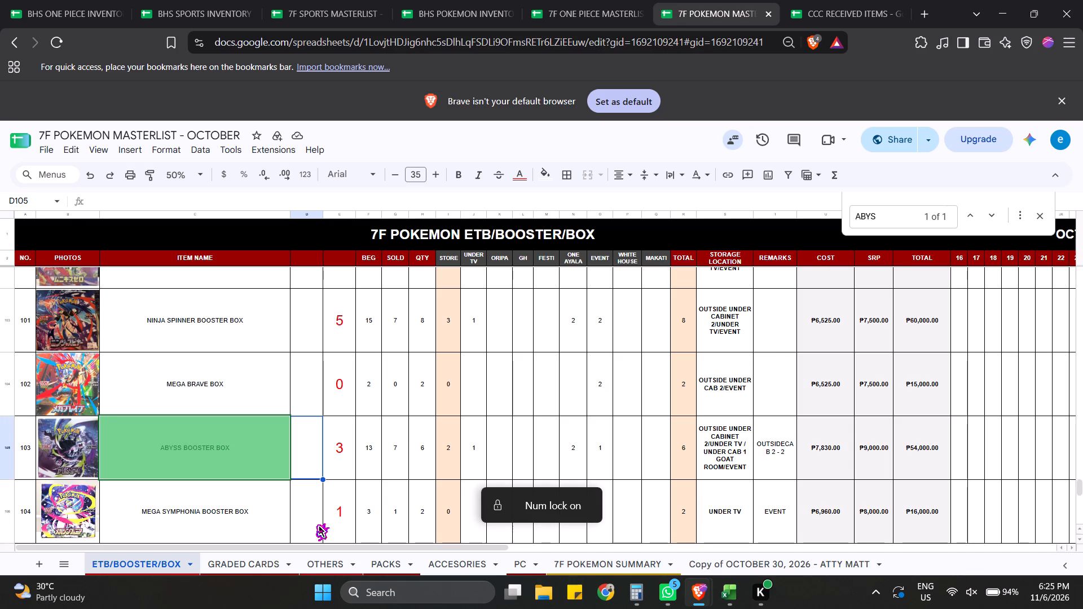
Find the Ninja Spinner Booster Box and enter 3 in its cell of the new column.
key(ctrl+f)
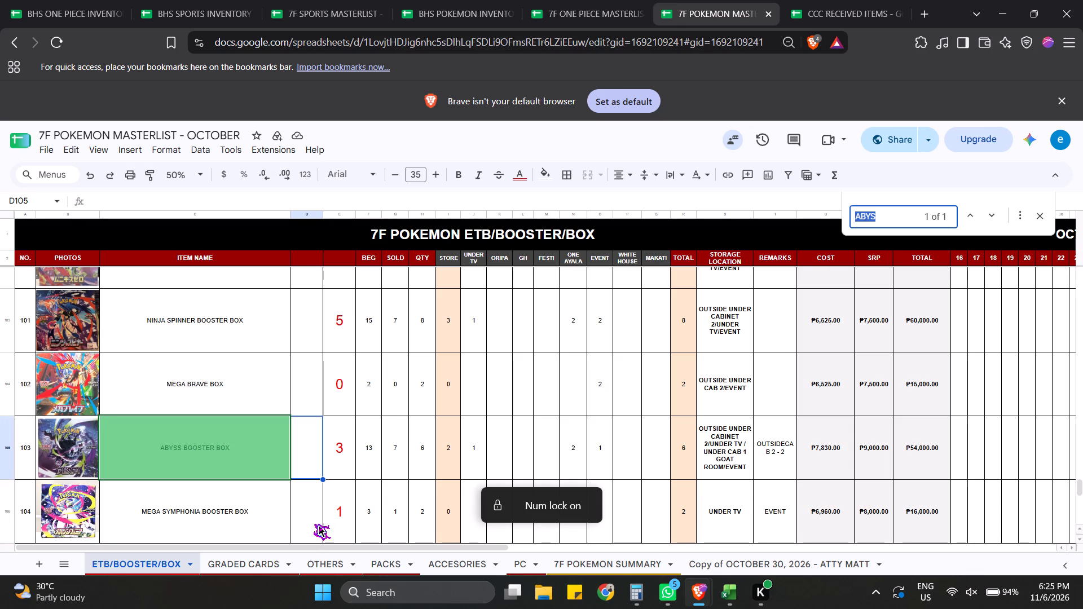
text(NINJA)
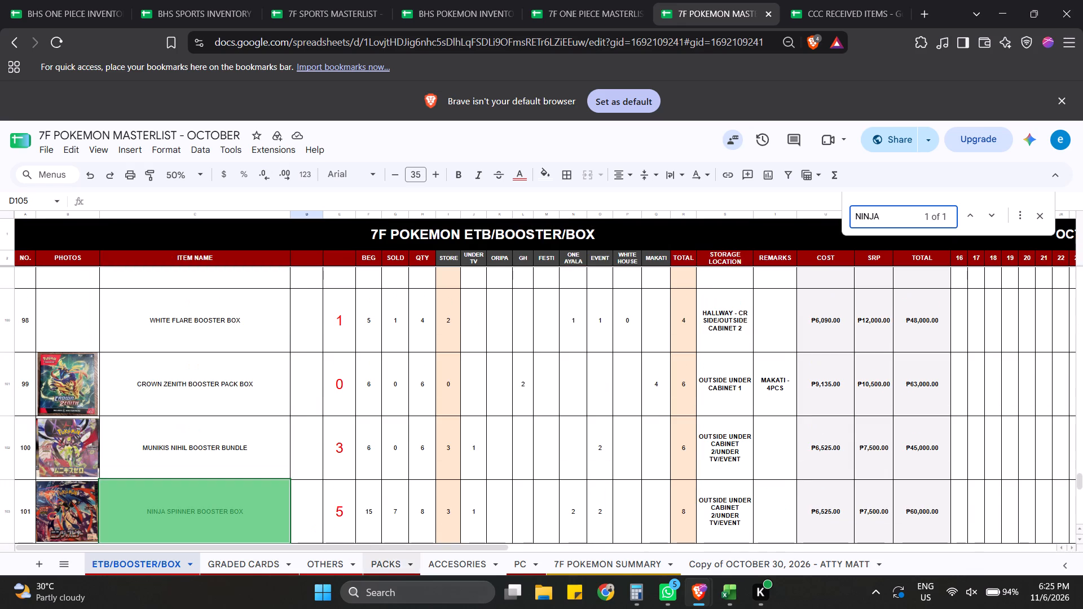
click(299, 509)
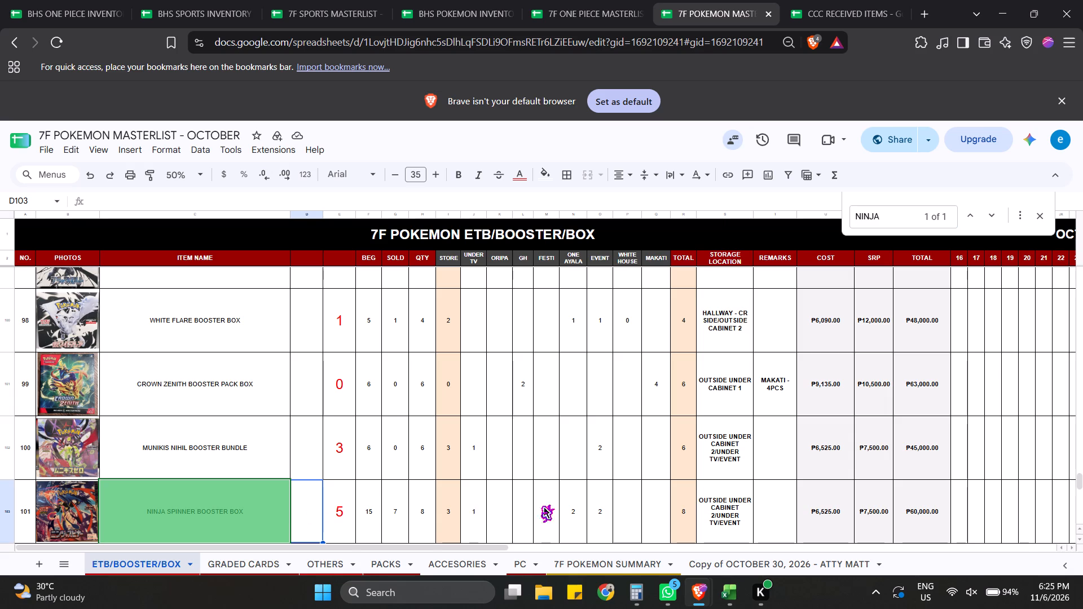
click(442, 513)
click(313, 508)
key(3)
key(Up)
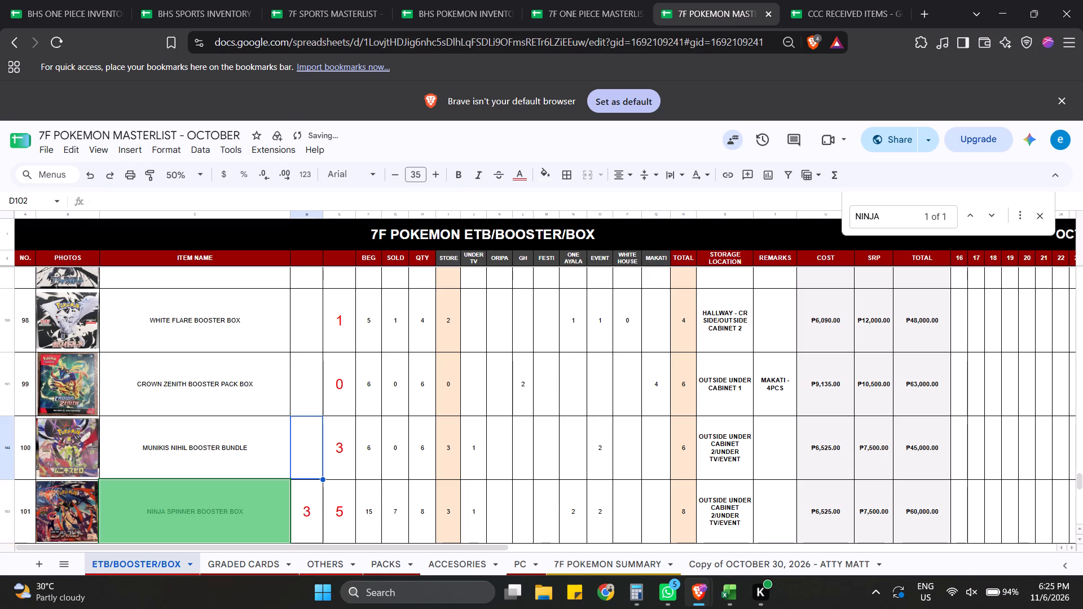
key(Down)
Search for BOLT and enter 1 in the new column for the Black Bolt Booster Box.
click(905, 214)
key(BackSpace)
key(BackSpace)
key(BackSpace)
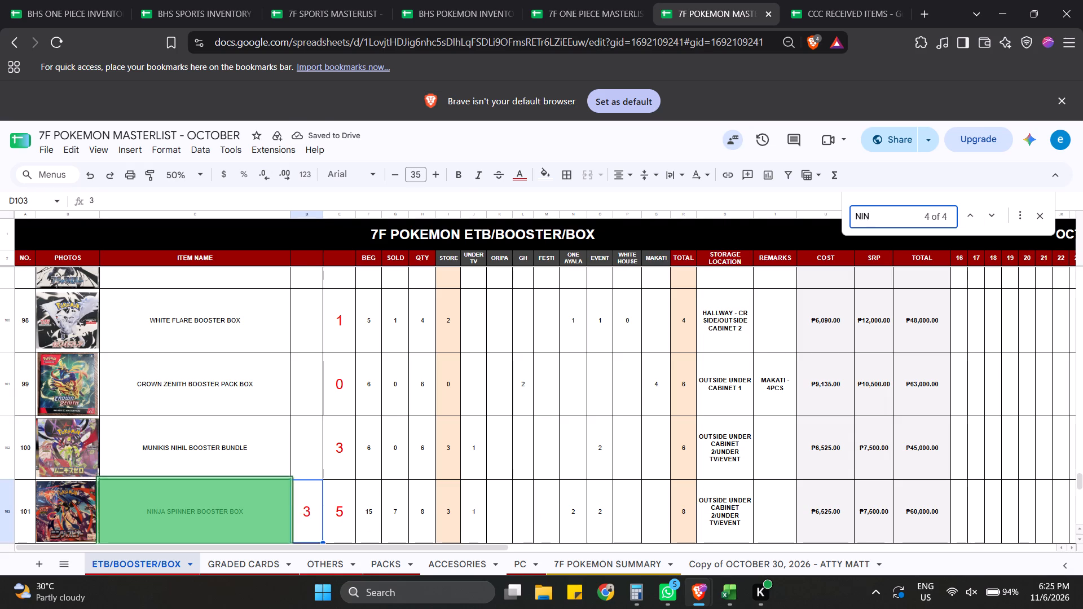
key(BackSpace)
text(BOLT)
key(BackSpace)
key(BackSpace)
key(BackSpace)
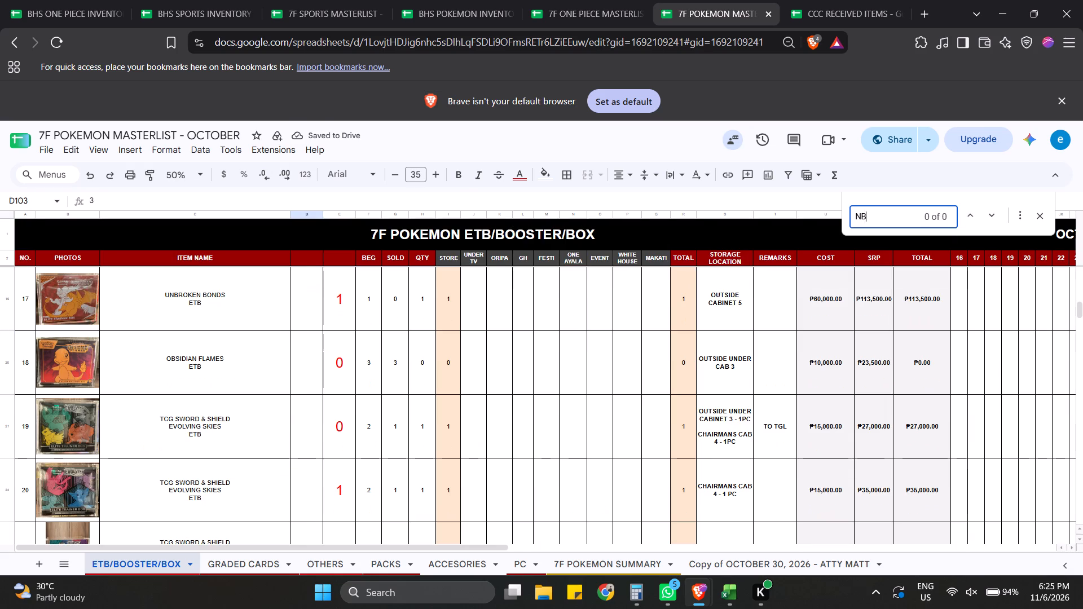
key(BackSpace)
key(BackSpace)
key(BackSpace)
text(BOLT)
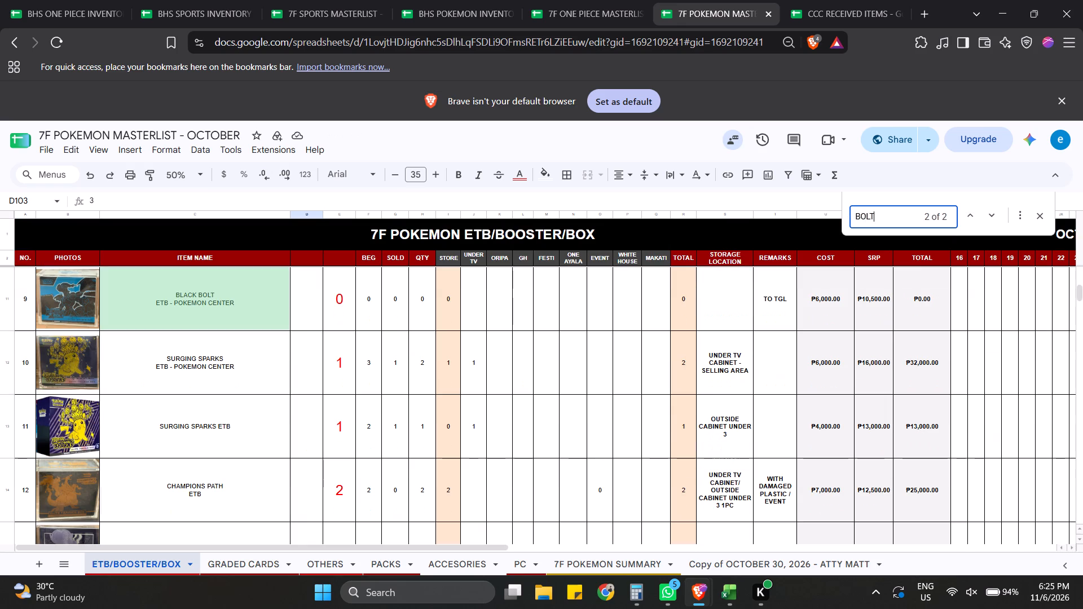
key(Return)
key(Return)
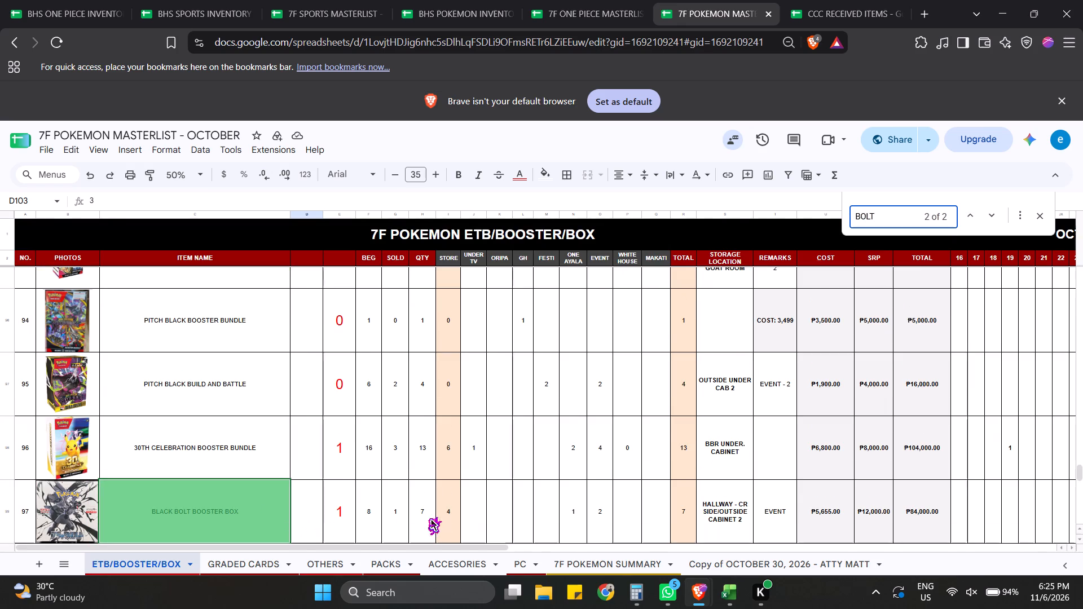
click(451, 522)
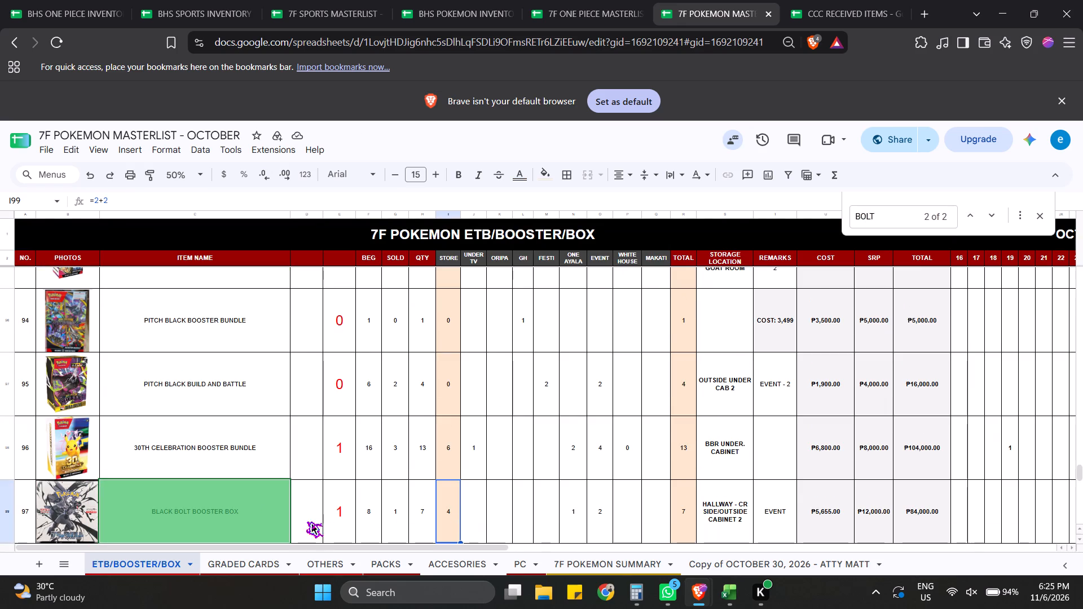
click(306, 521)
key(1)
click(452, 504)
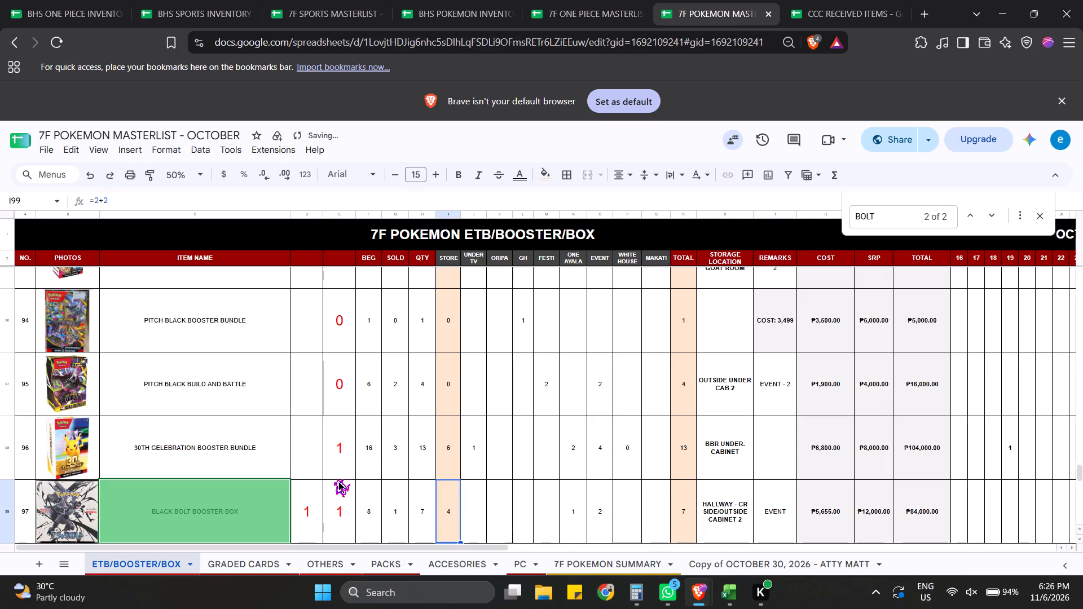
Search for FLARE and enter 1 in the new column for the White Flare Booster Box.
click(310, 448)
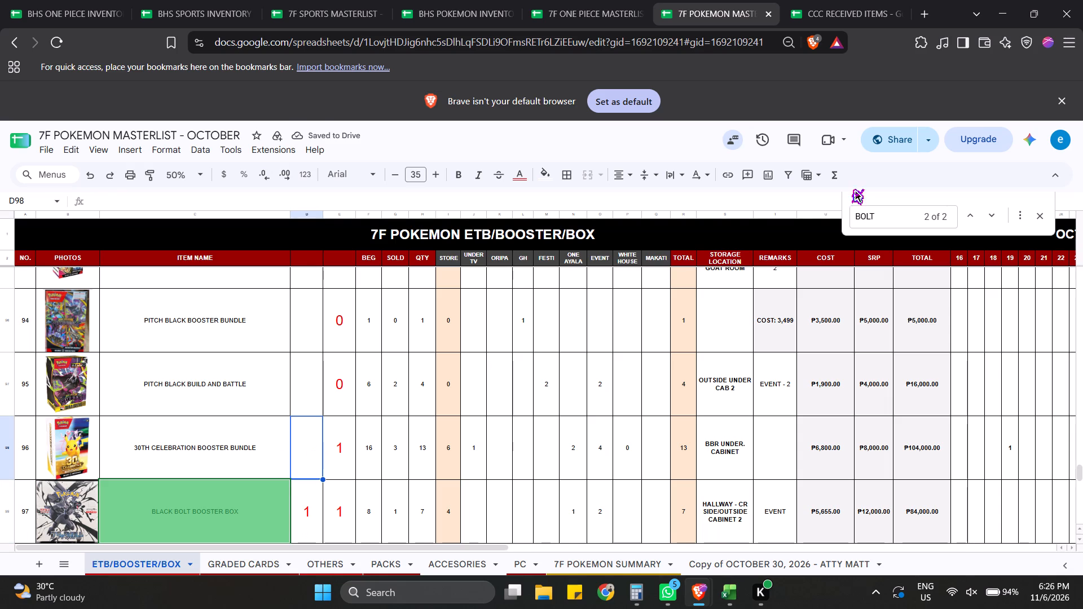
click(879, 220)
key(BackSpace)
key(BackSpace)
key(BackSpace)
key(BackSpace)
text(FLARE)
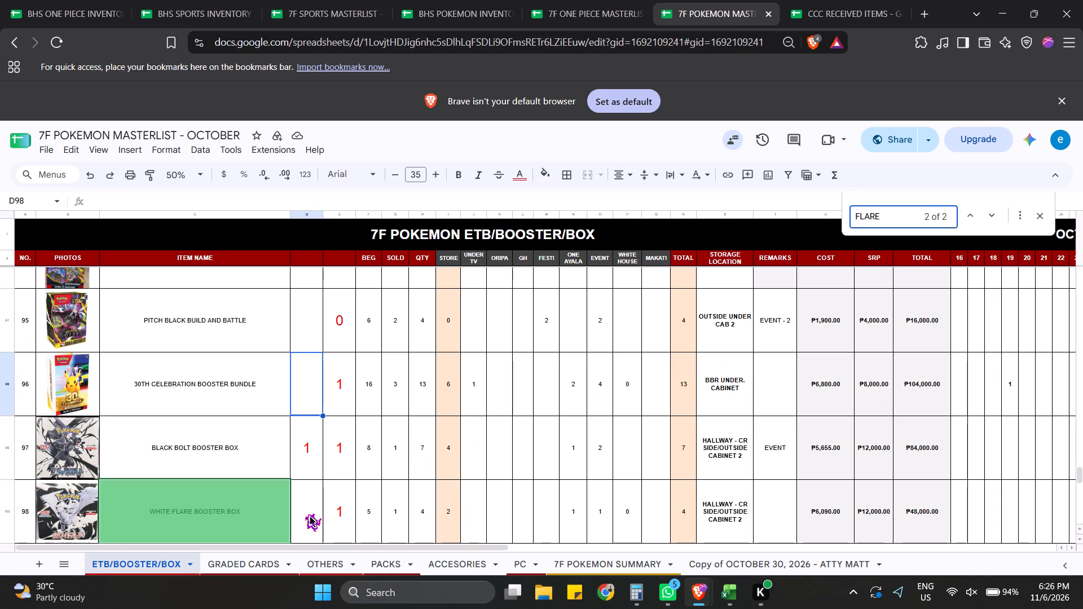
click(305, 514)
key(1)
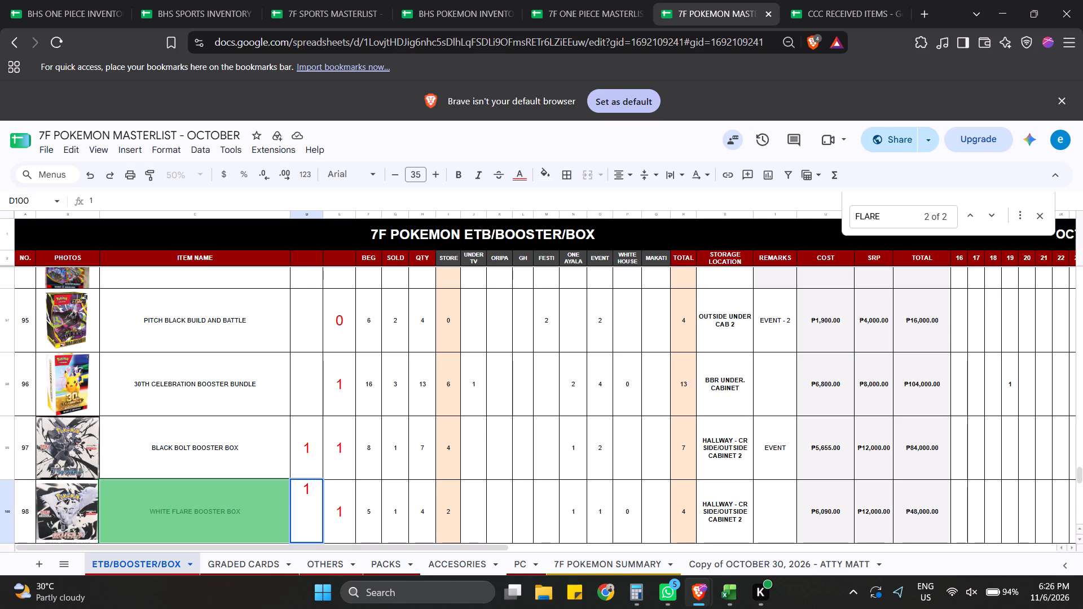
click(409, 512)
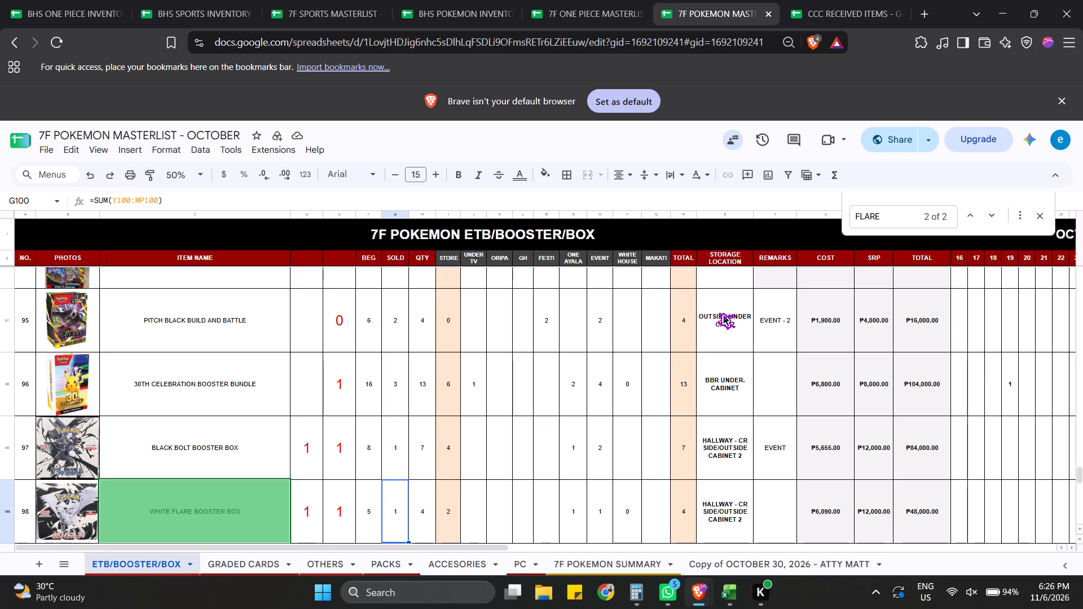
Search for ASCEN and enter 5 in the new column for the Ascended Heroes Booster Bundle.
drag(884, 211, 820, 217)
text(ASCE)
key(n)
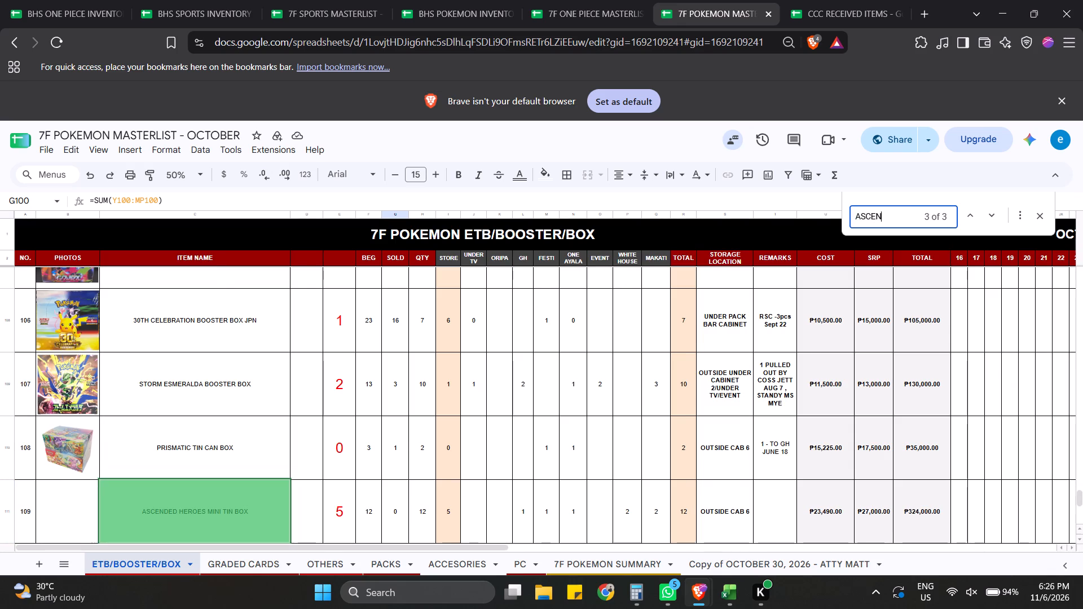
click(989, 217)
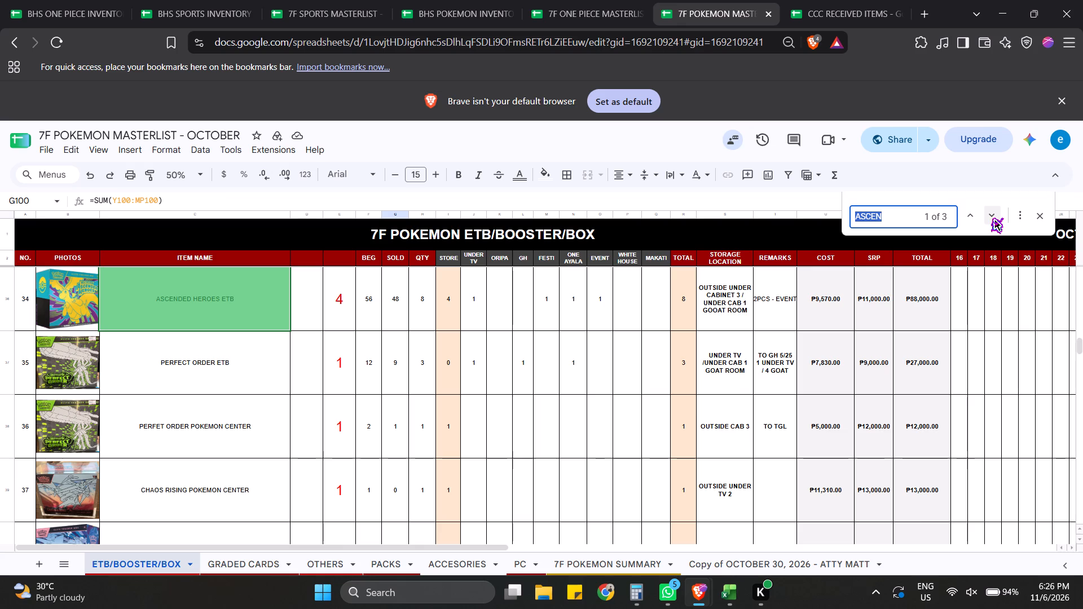
click(989, 217)
scroll(331, 469, down, 1)
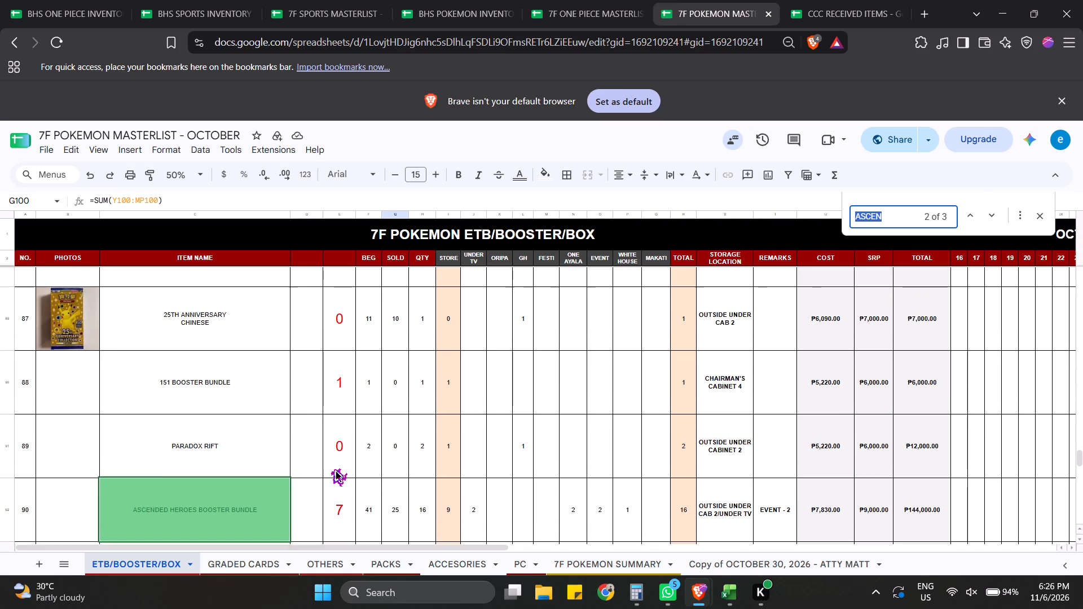
scroll(331, 469, down, 1)
click(307, 474)
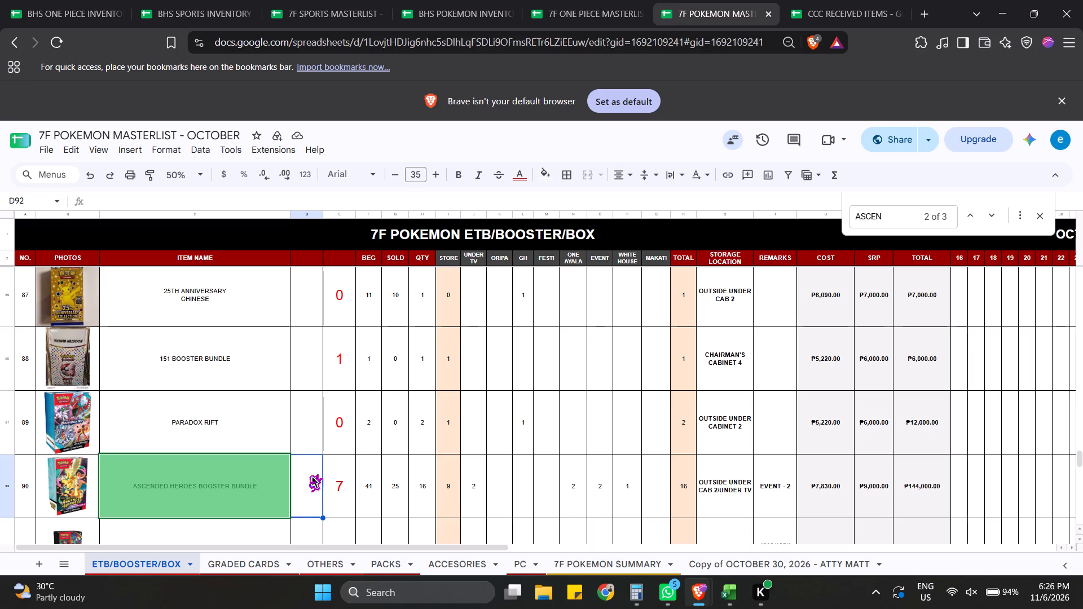
key(5)
key(Down)
key(Up)
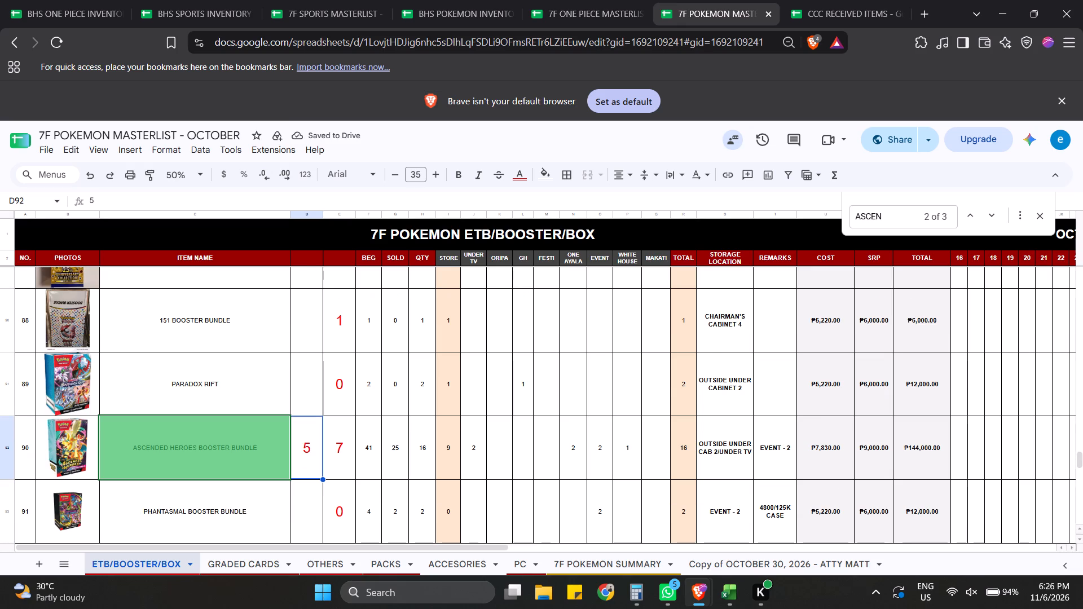
Search for STOR and enter 1 in the new column for the Storm Esmeralda Booster Box.
key(ctrl+f)
text(STOR)
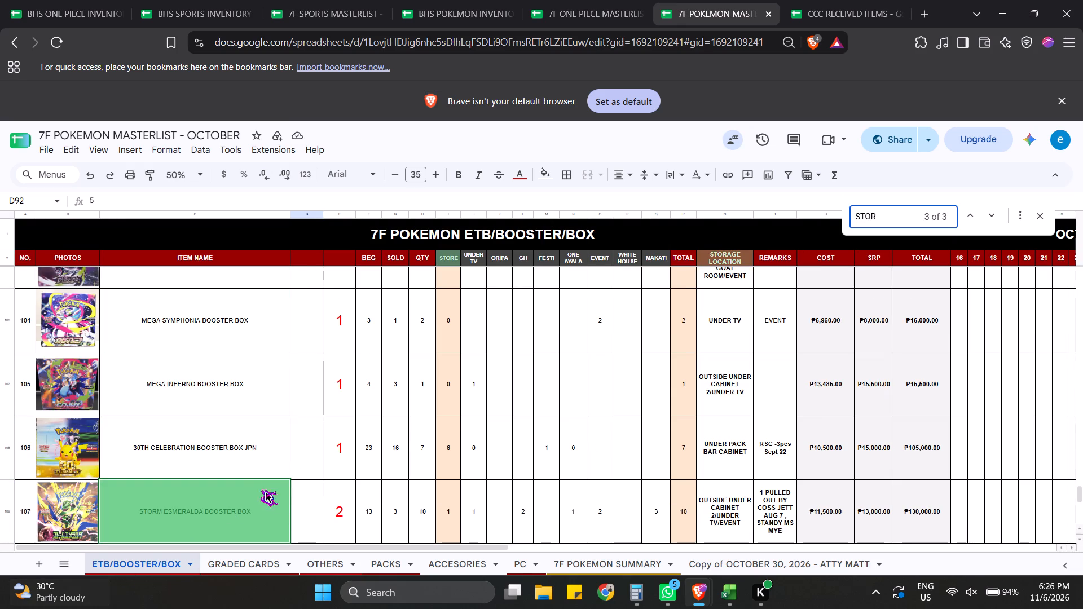
click(303, 510)
key(1)
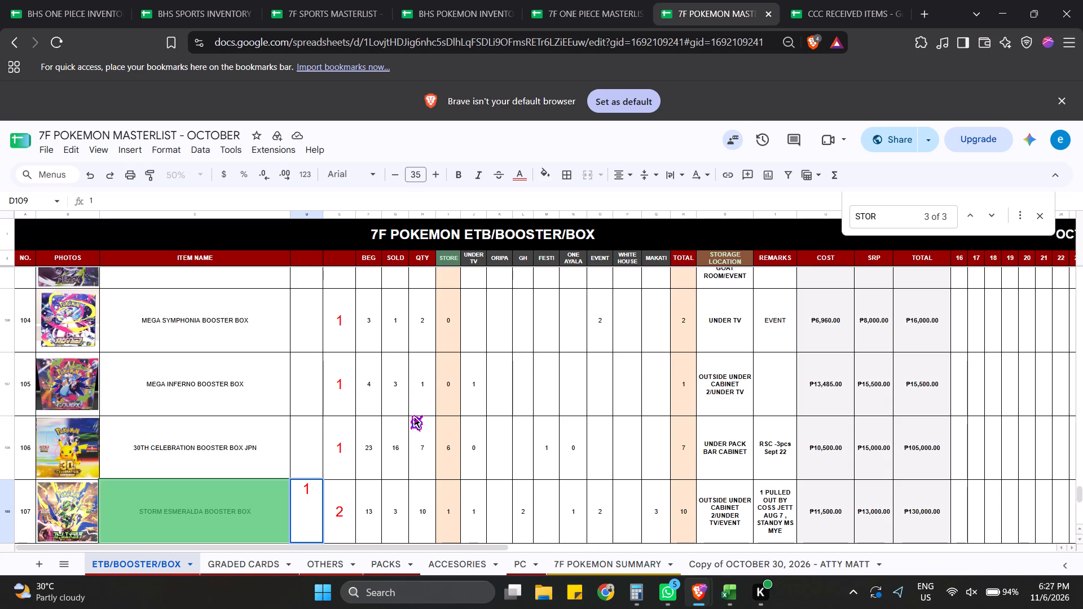
key(Return)
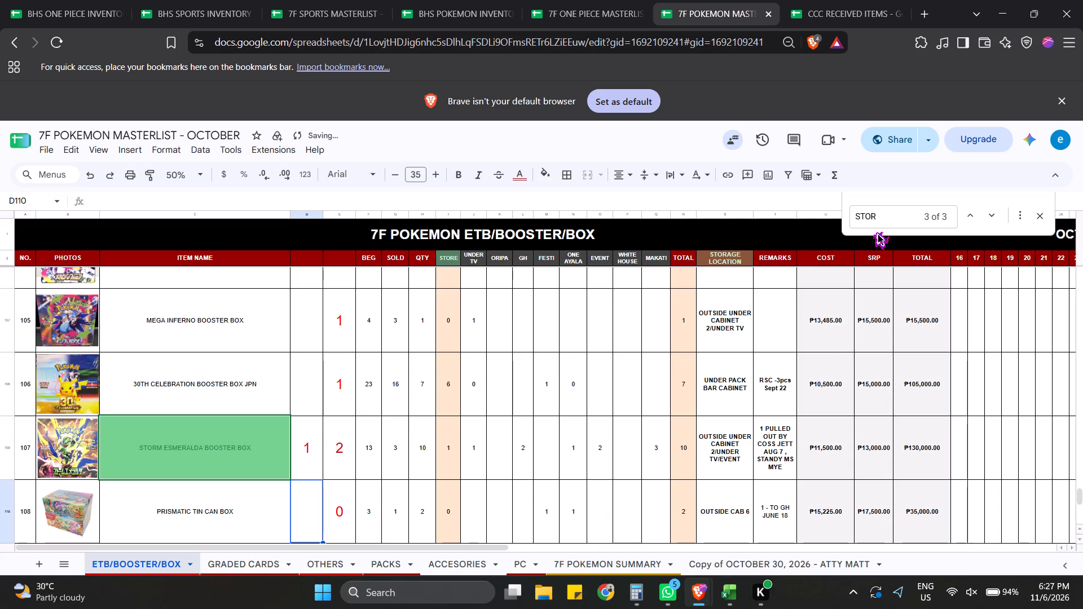
Search for INFER and enter 2 in the new column for the Mega Inferno Korean item.
click(883, 215)
key(BackSpace)
key(BackSpace)
key(BackSpace)
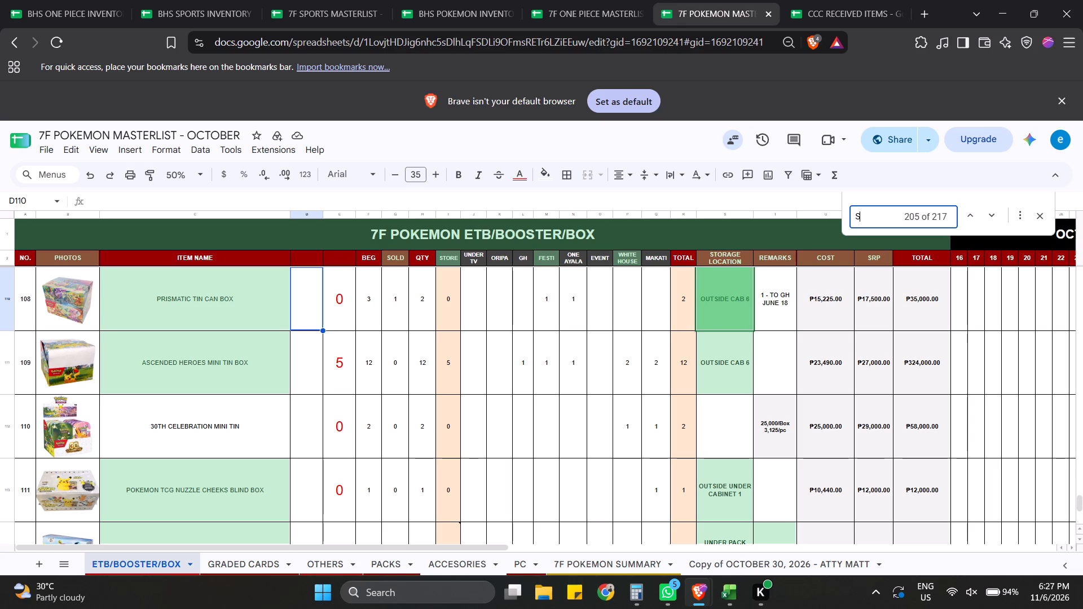
key(BackSpace)
key(BackSpace)
key(BackSpace)
text(INFER)
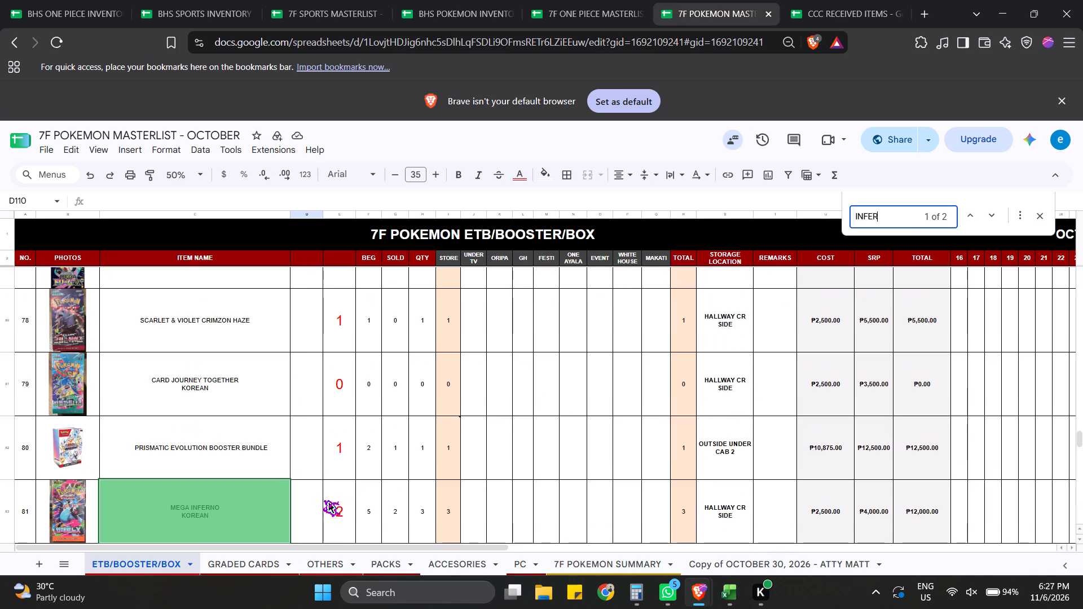
click(311, 508)
key(2)
key(Return)
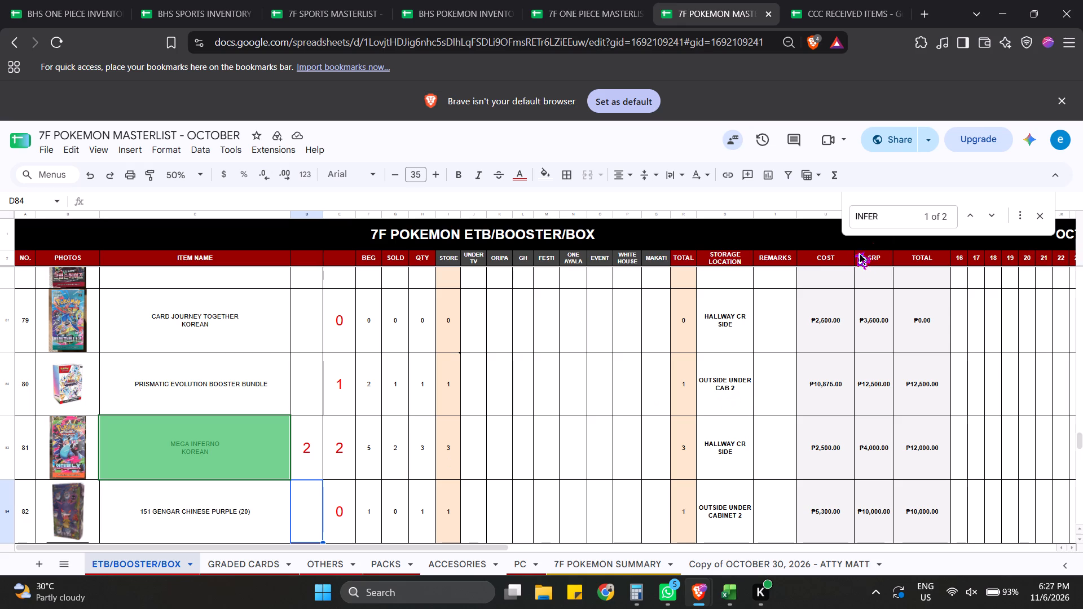
Search for 151 and enter 3 in the new column for the 151 Korean Booster Bundle.
click(891, 220)
key(BackSpace)
key(BackSpace)
key(BackSpace)
key(BackSpace)
key(BackSpace)
text(151)
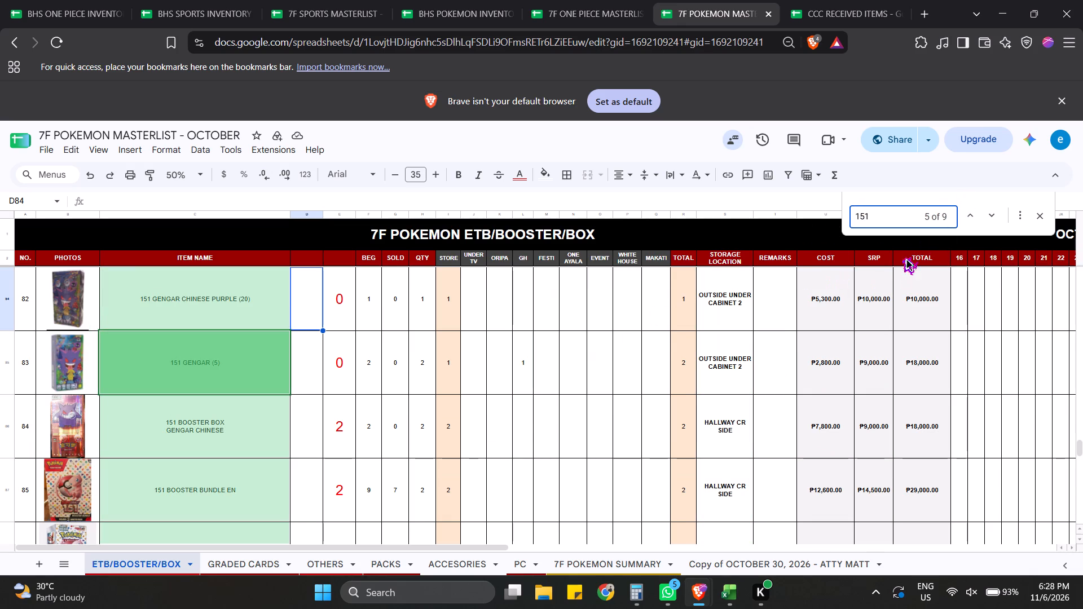
click(988, 216)
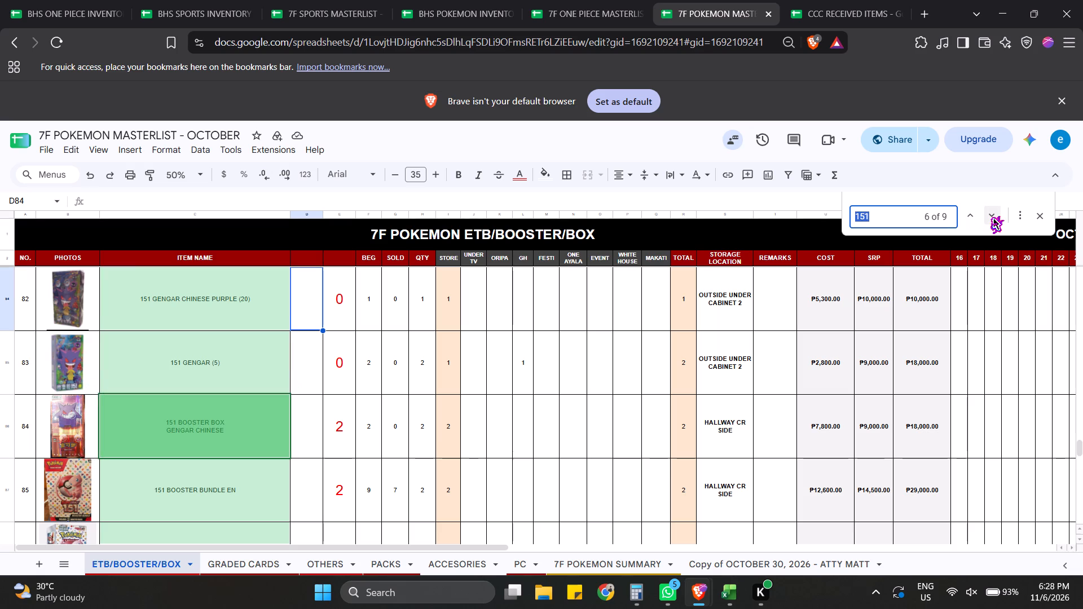
click(988, 216)
click(988, 216)
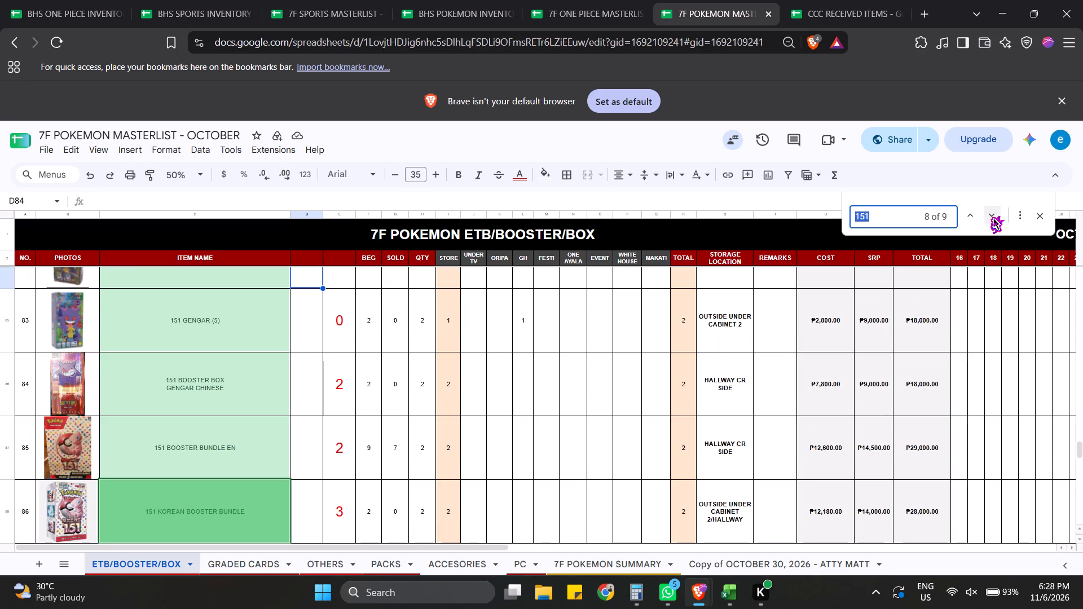
click(314, 510)
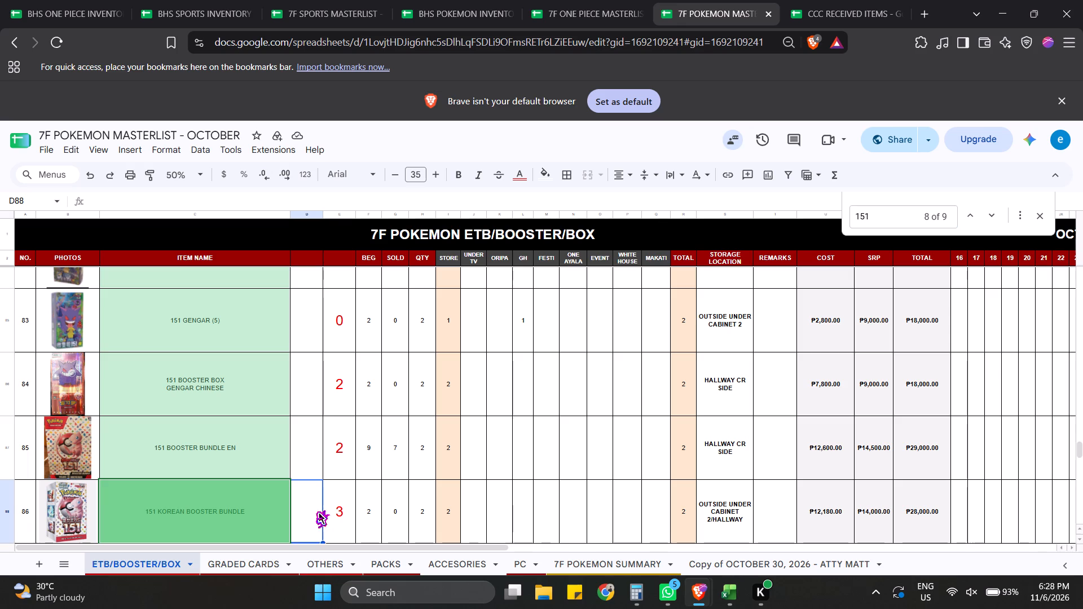
key(3)
key(Return)
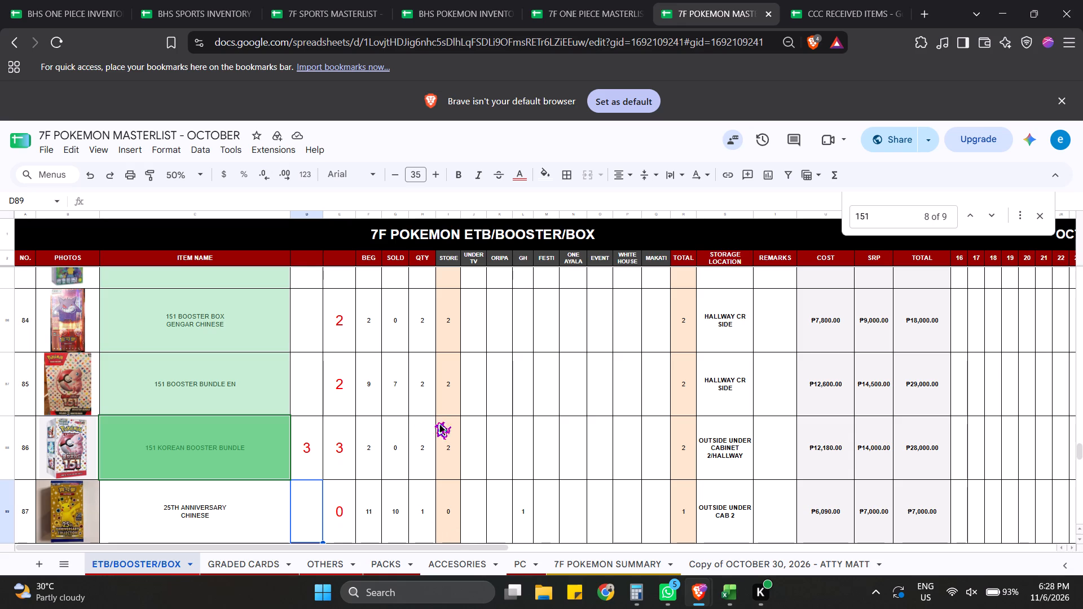
Search the ETB/BOOSTER/BOX sheet for 30TH and examine the matching items.
key(ctrl+f)
text(30TH ORE)
key(BackSpace)
key(BackSpace)
key(BackSpace)
key(BackSpace)
key(Return)
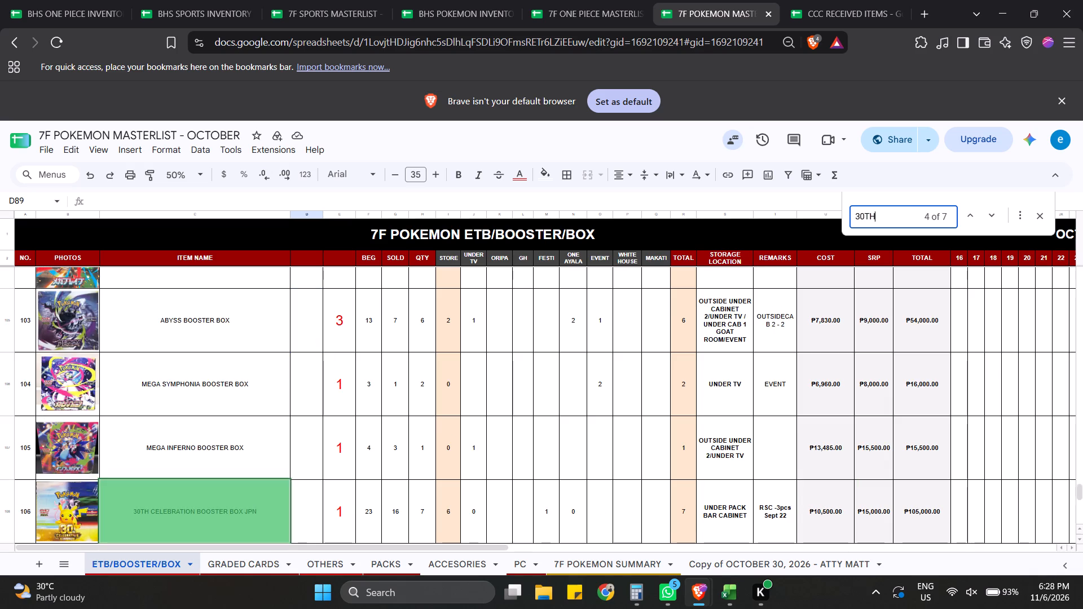
key(Return)
key(Return)
key(Return)
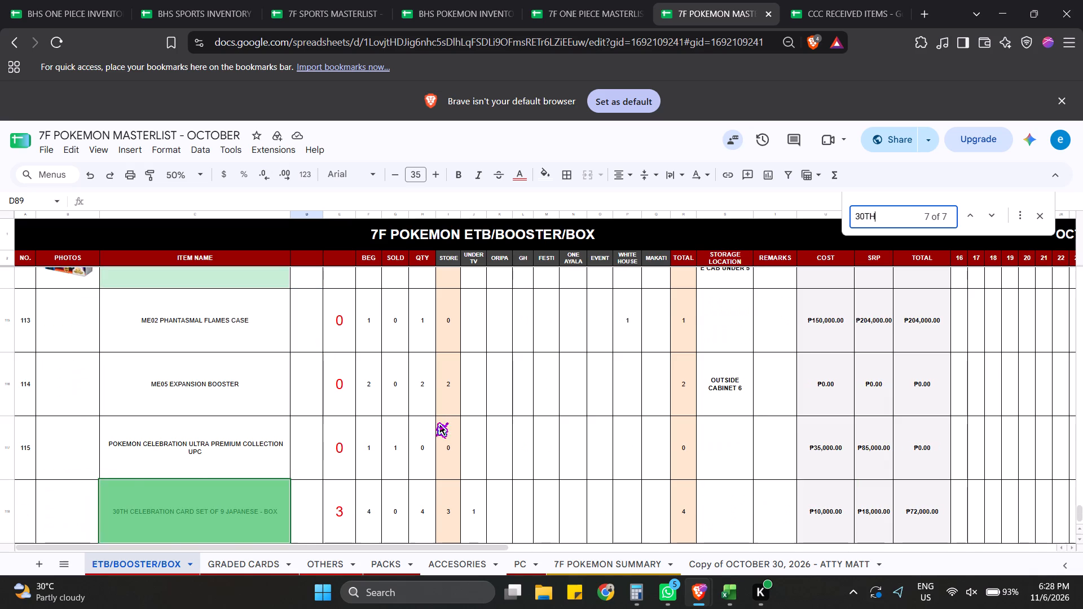
key(Return)
key(Return)
key(Return)
key(Return)
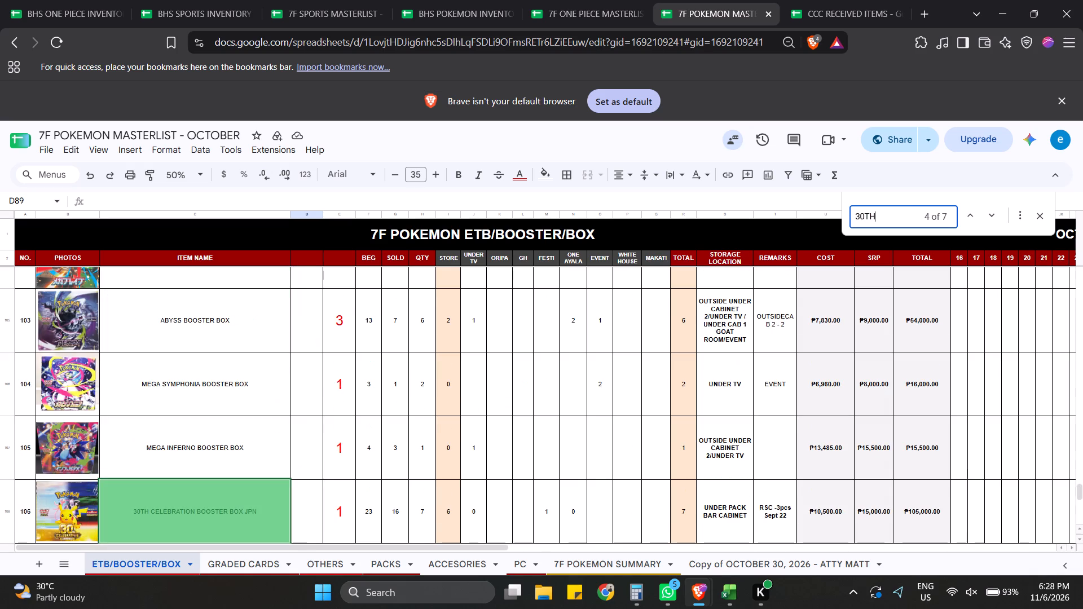
key(Return)
key(Return)
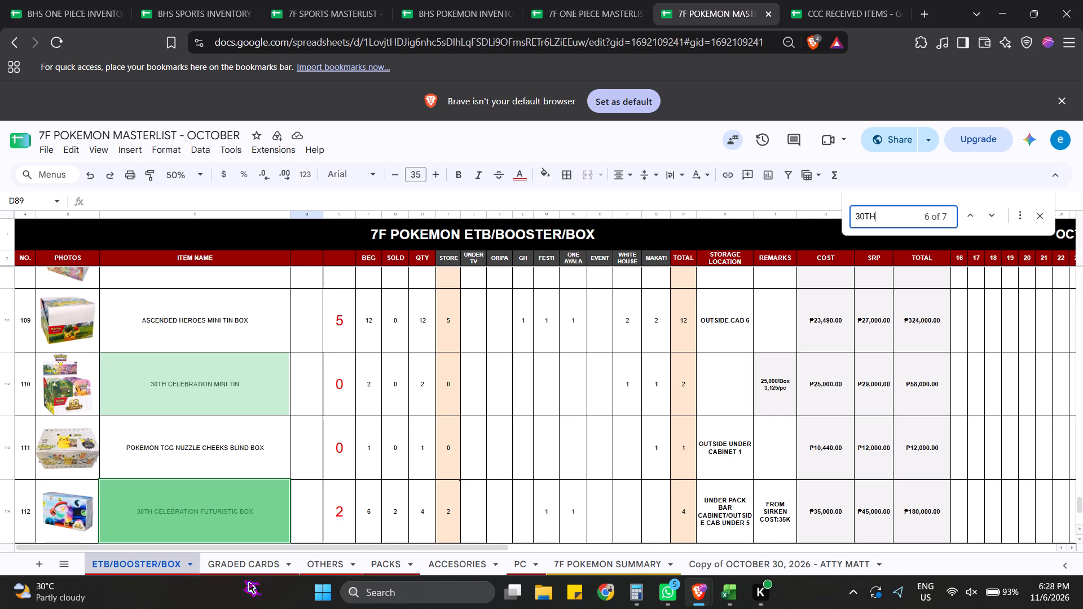
Find the Mega 30th Celebration Premium Deck Set by searching the OTHERS sheet for 30TH, and insert one column directly after column E.
click(310, 570)
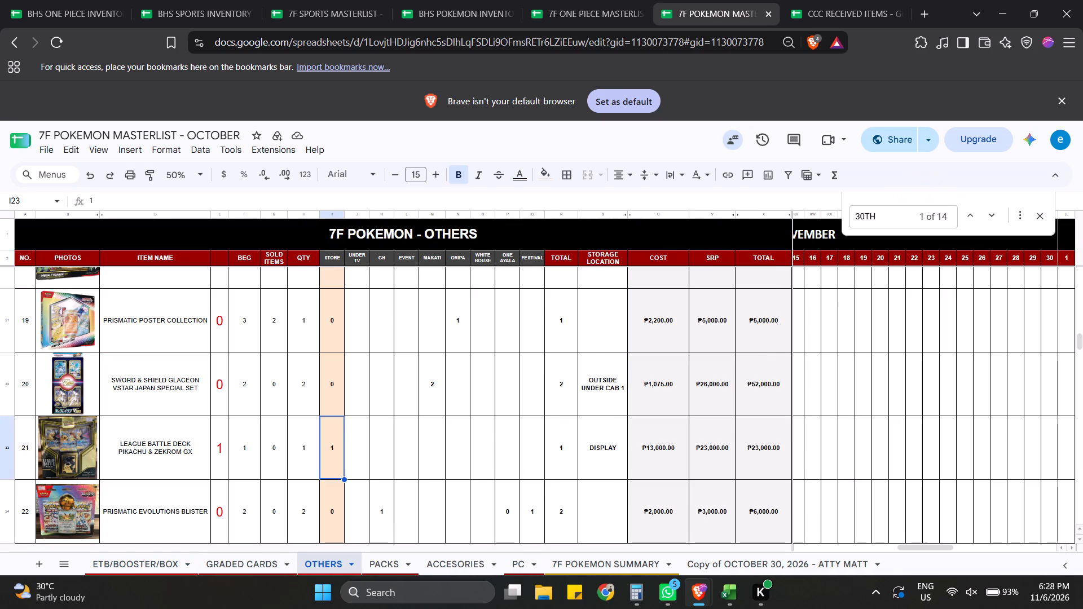
click(891, 211)
key(Return)
key(Return)
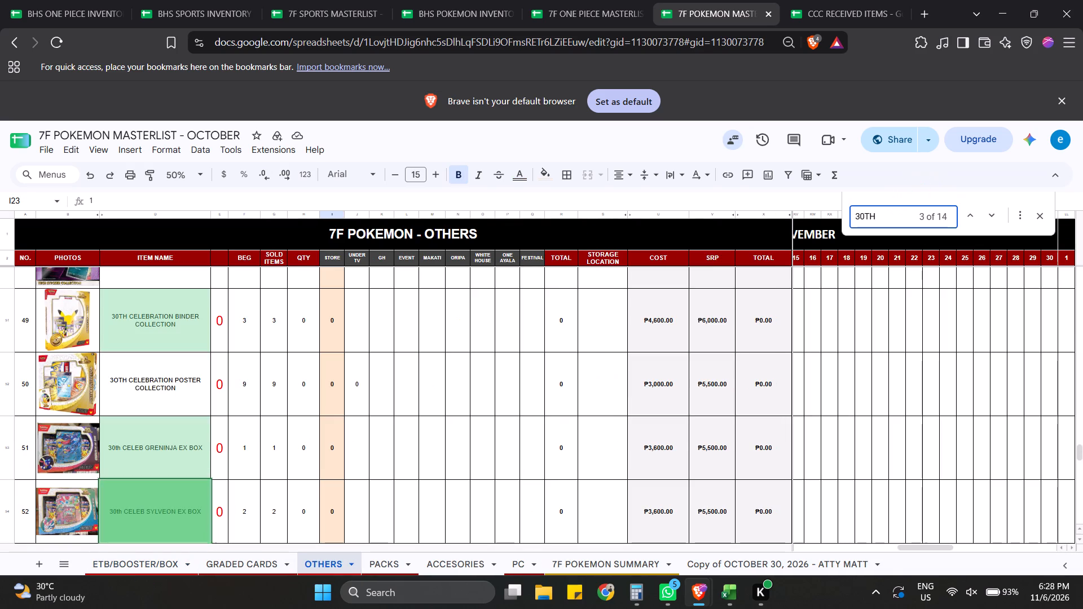
key(Return)
key(Return)
key(Return)
key(Return)
key(Return)
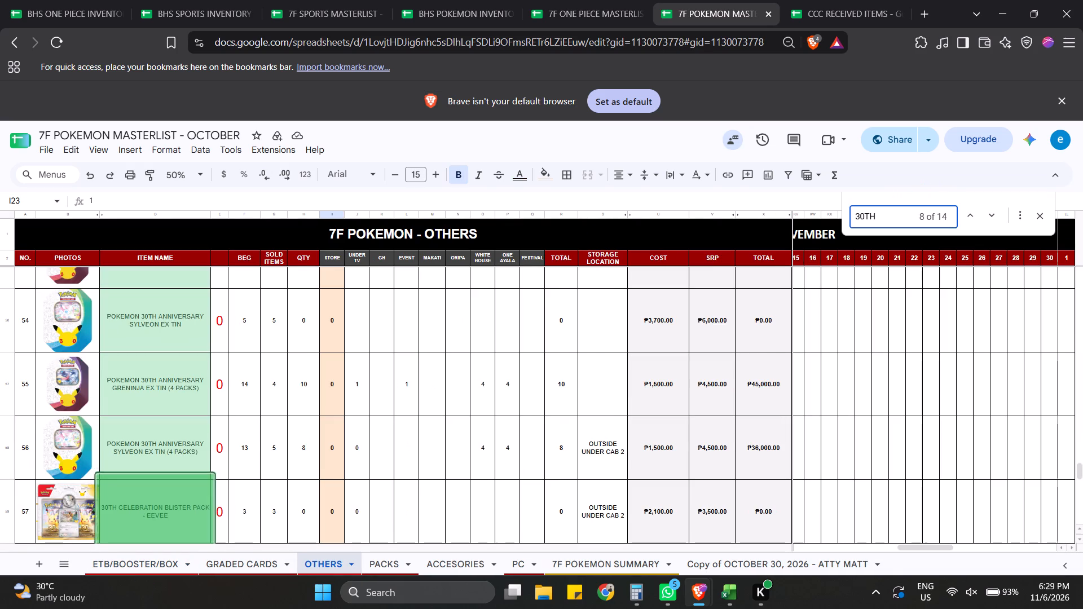
key(Return)
key(Return)
key(Return)
key(Return)
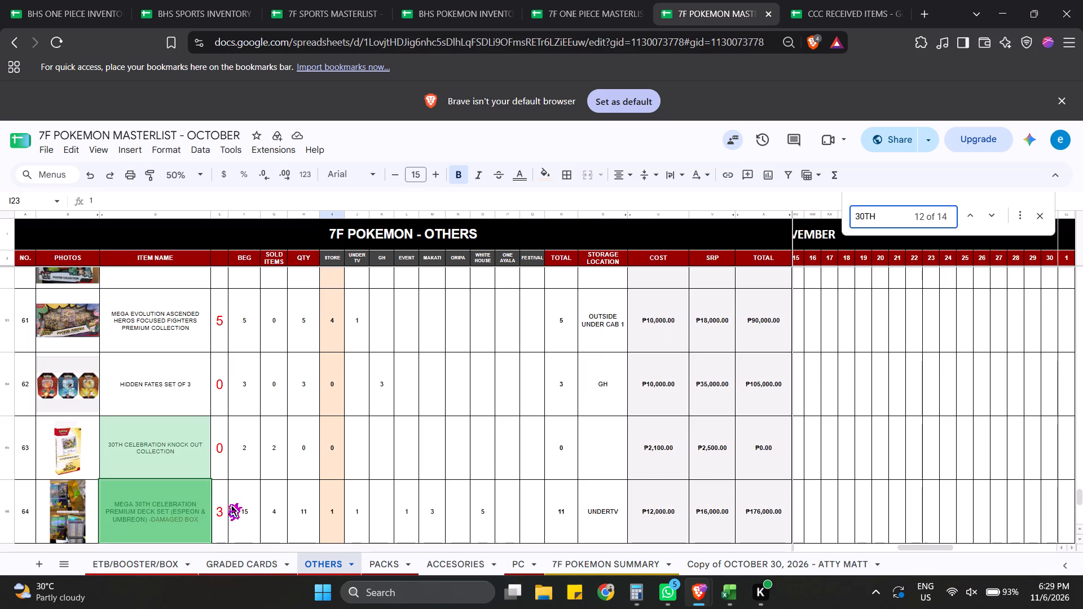
click(222, 509)
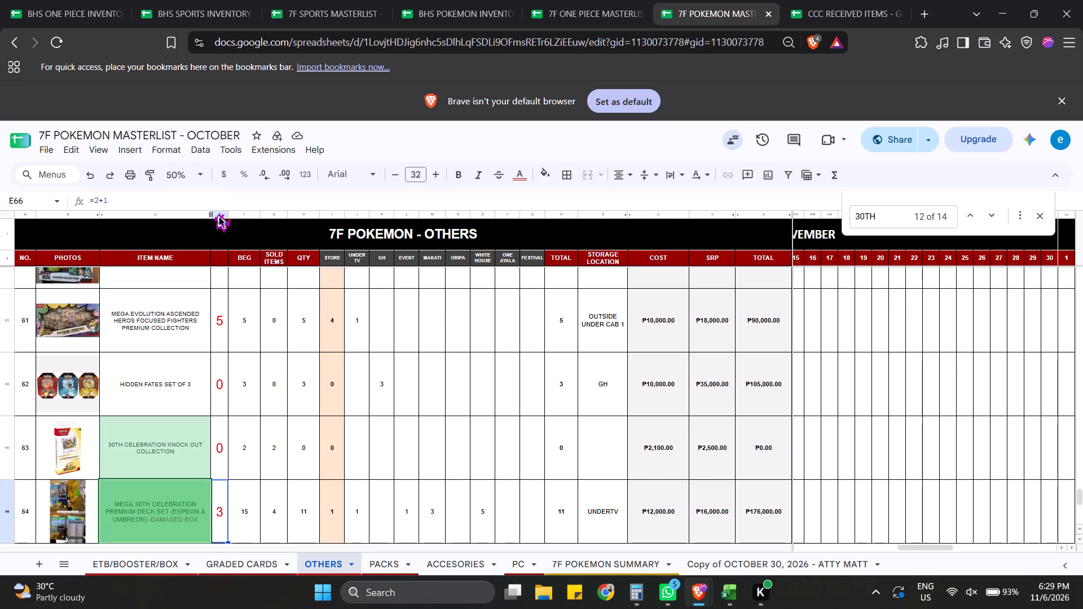
click(217, 215)
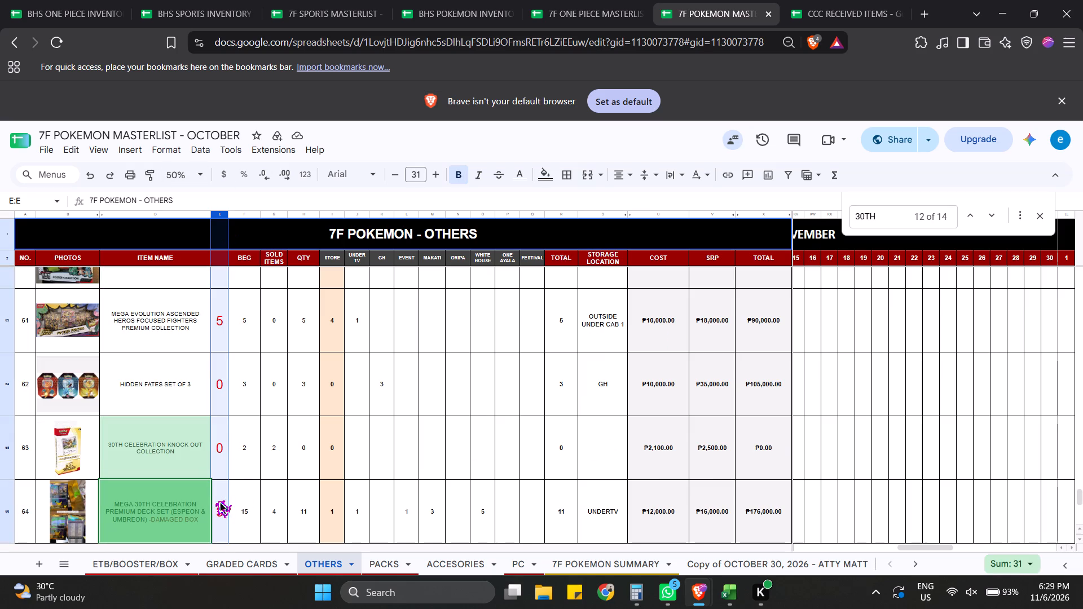
right_click(219, 216)
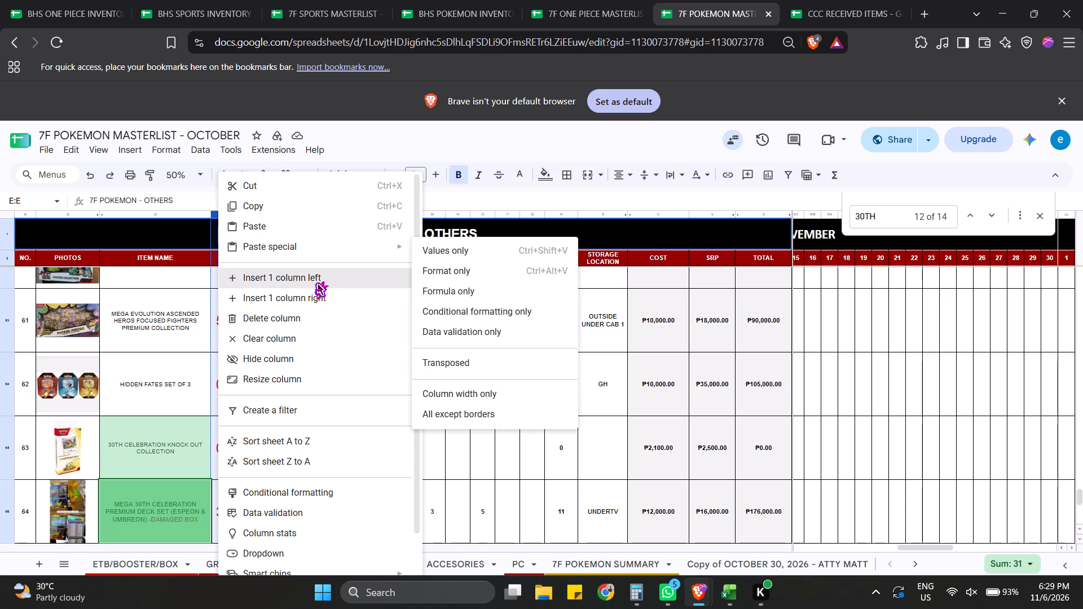
click(316, 297)
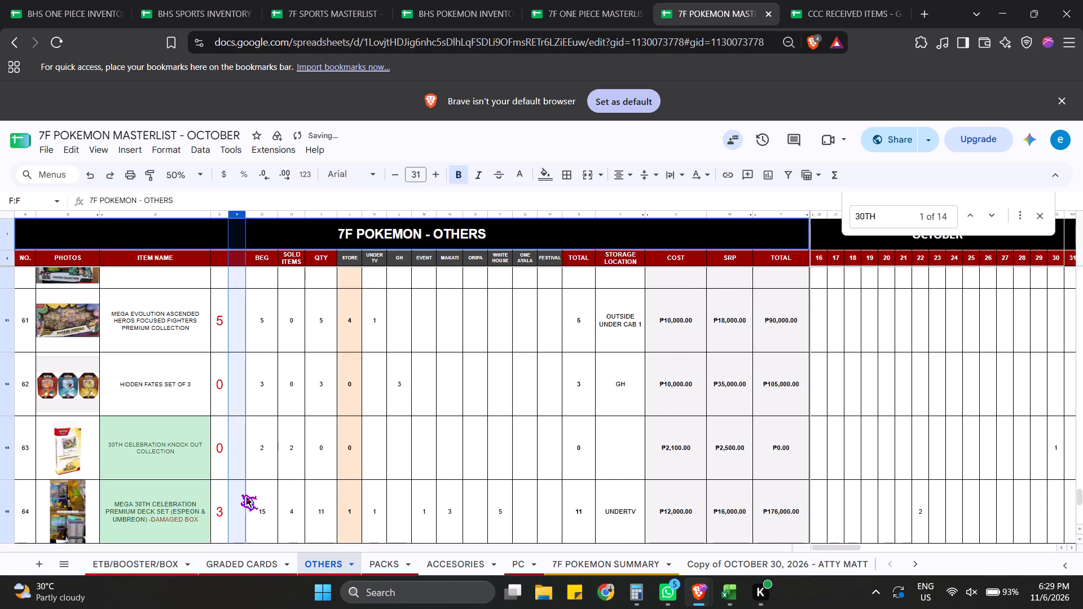
Enter 3 in the new column for the Mega 30th Celebration Premium Deck Set (Espeon & Umbreon).
click(239, 511)
key(3)
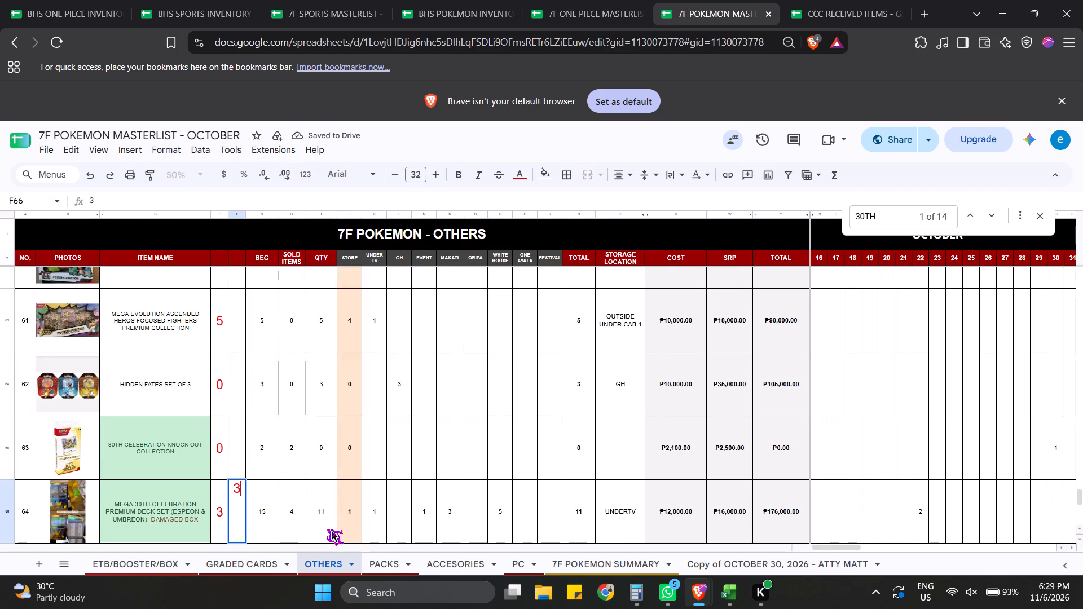
key(Return)
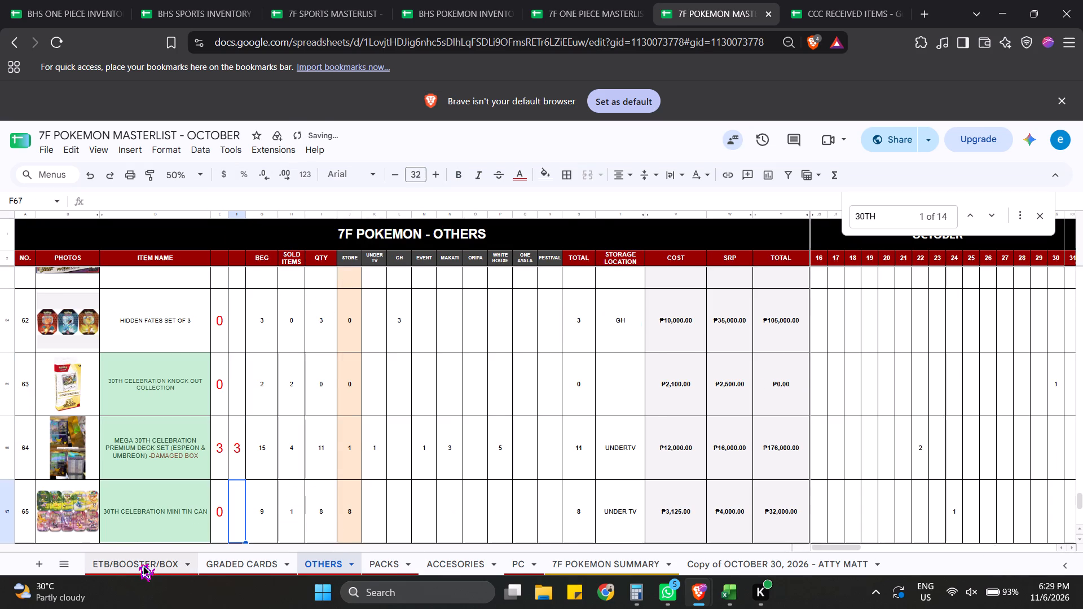
Back on the ETB/BOOSTER/BOX sheet, search for OBSIDI and enter 1 in the new column for the Obsidian Flames Booster Box.
click(138, 564)
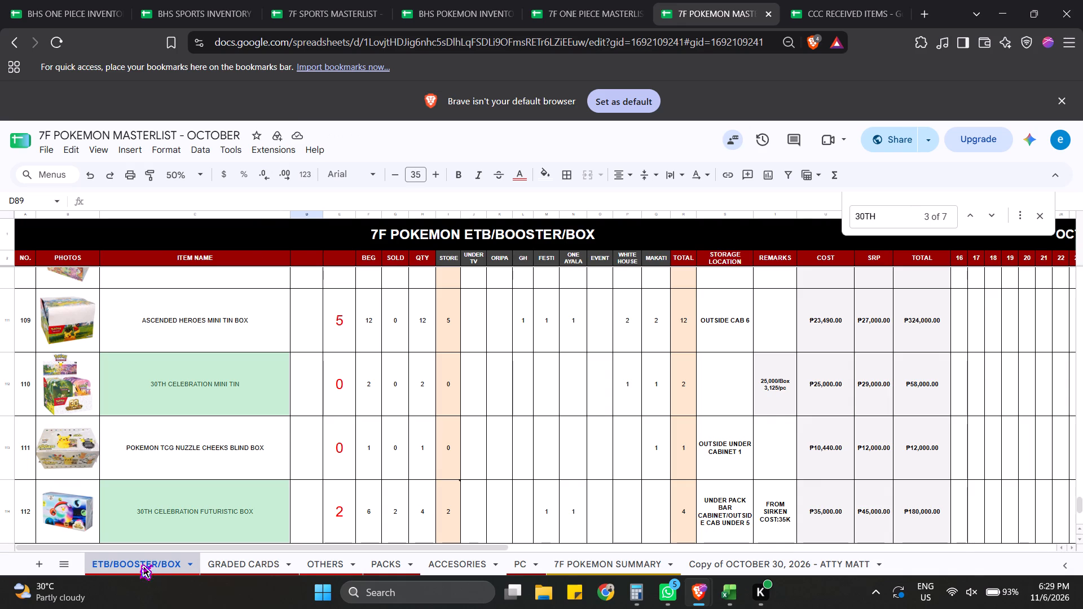
click(138, 564)
click(138, 564)
drag(896, 216, 601, 186)
text(OBSIA)
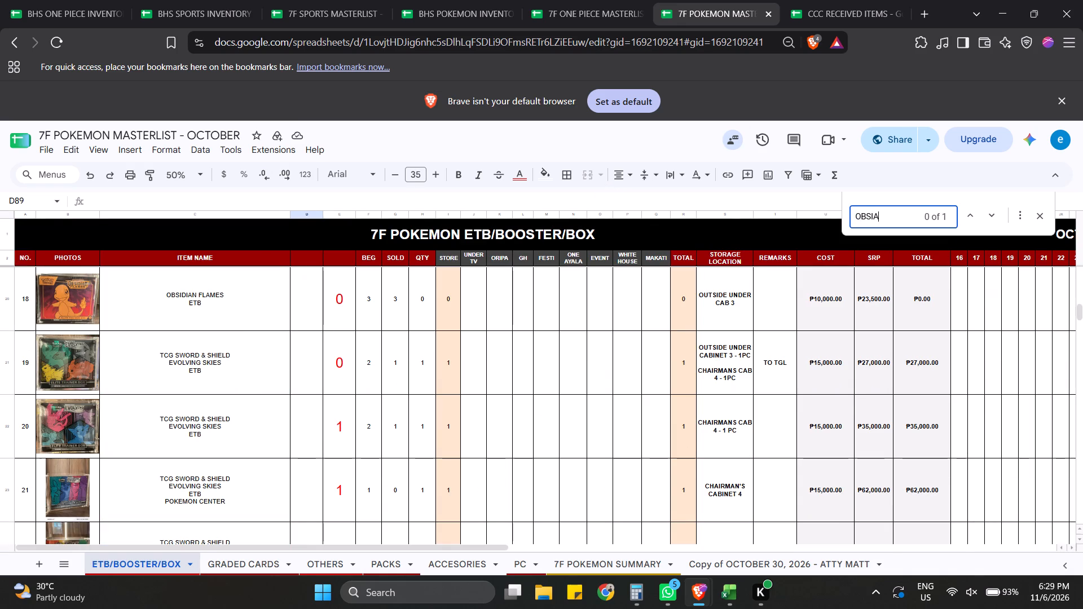
key(BackSpace)
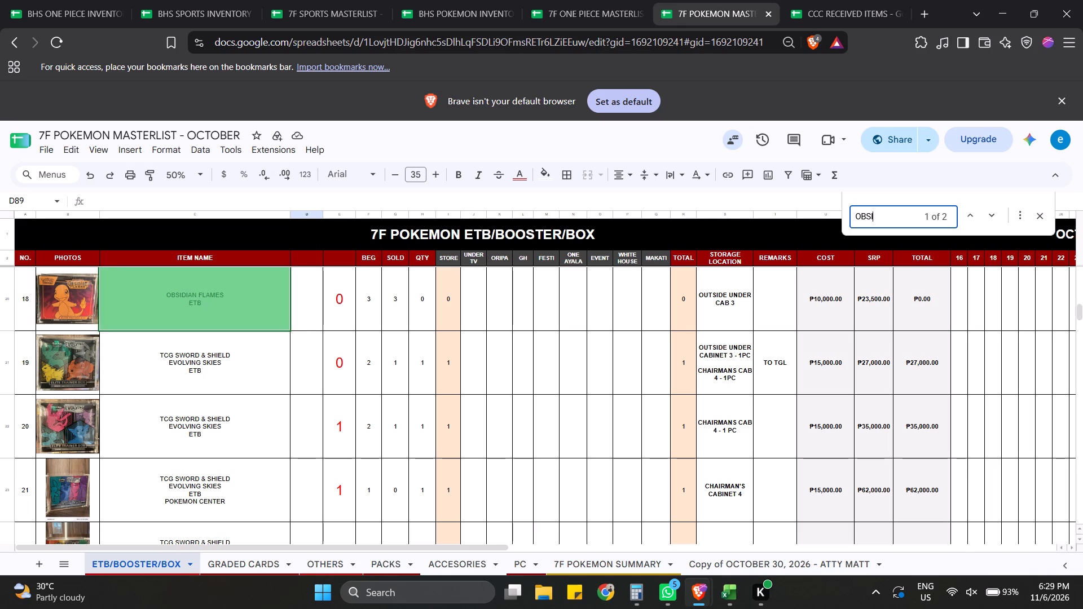
text(DI)
key(Return)
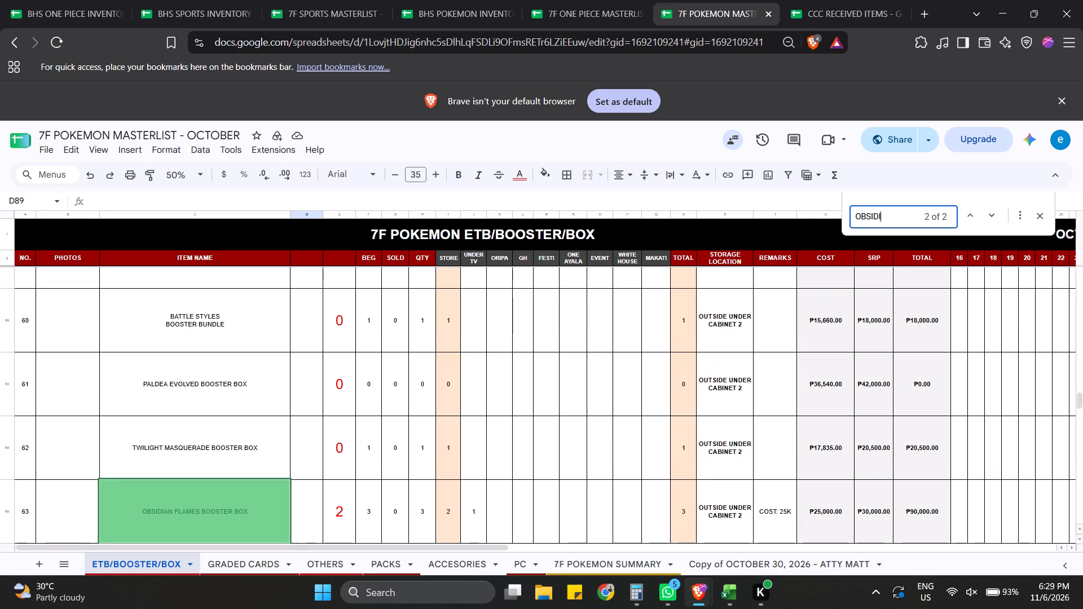
click(320, 518)
key(1)
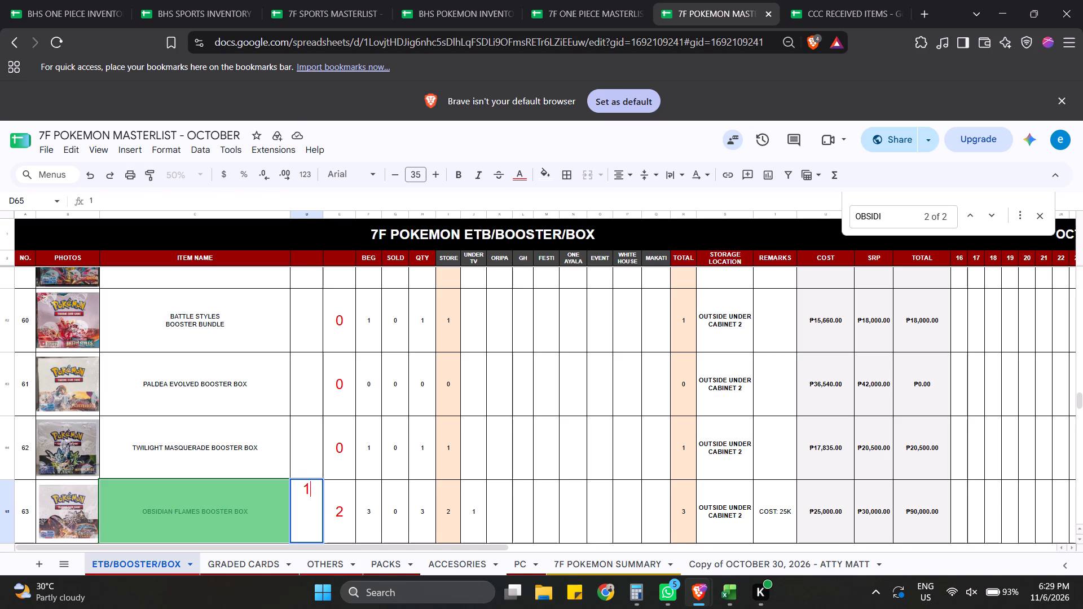
key(Return)
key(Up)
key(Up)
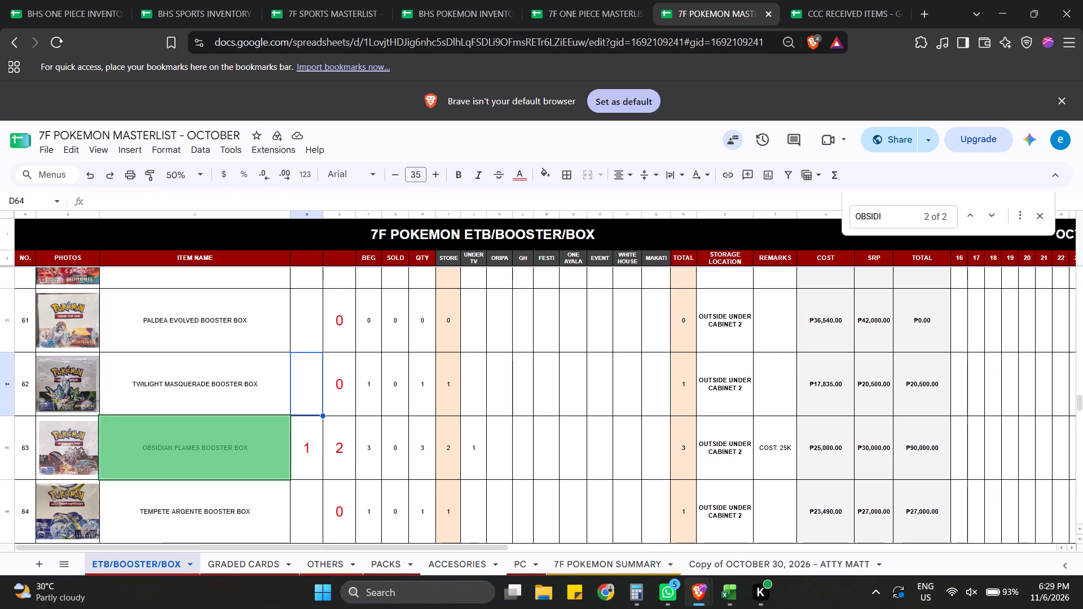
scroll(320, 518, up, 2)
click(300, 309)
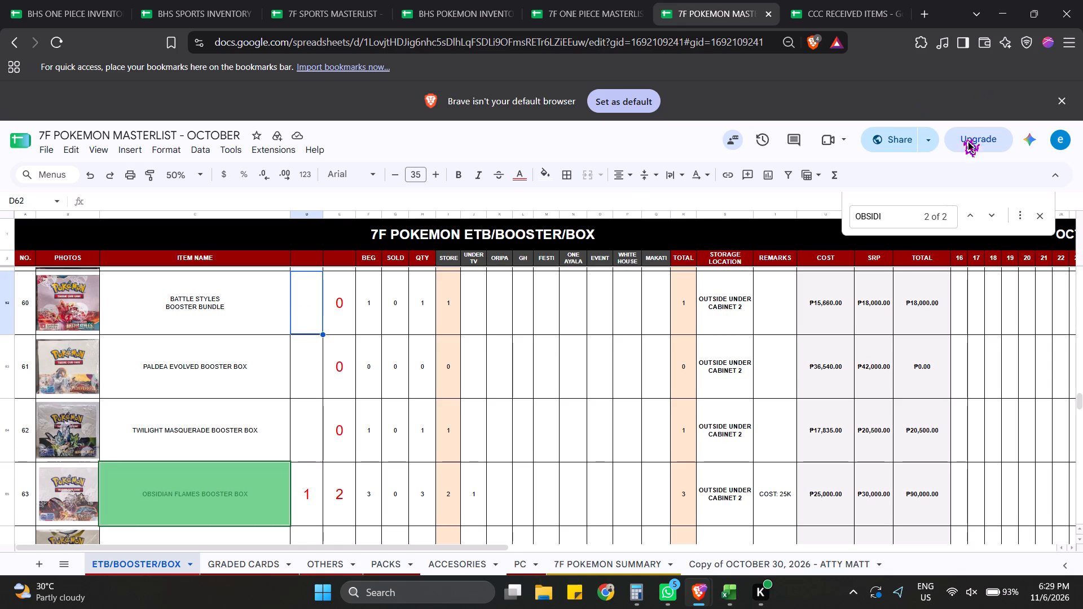
Search for POIN and enter 1 in the new column for the French Poing de Fusion Booster Box.
drag(894, 222, 781, 222)
text(POIN)
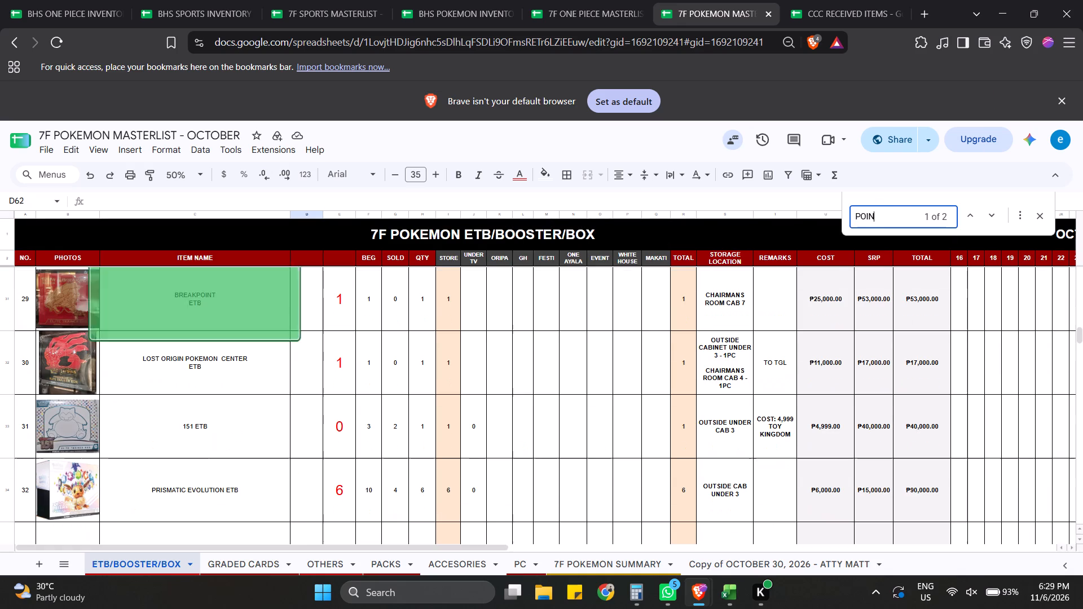
key(Return)
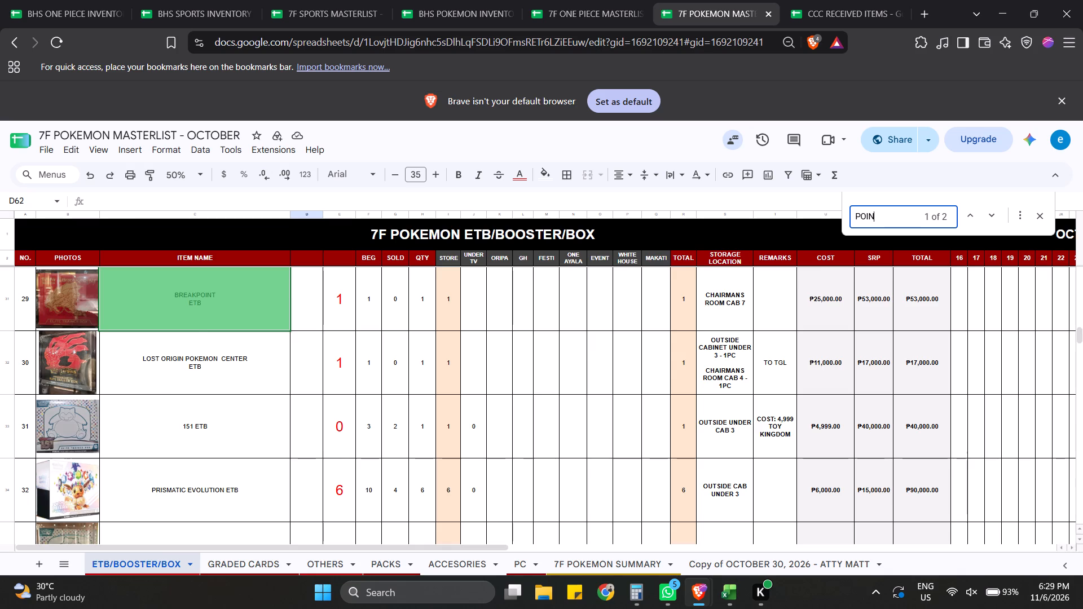
key(Return)
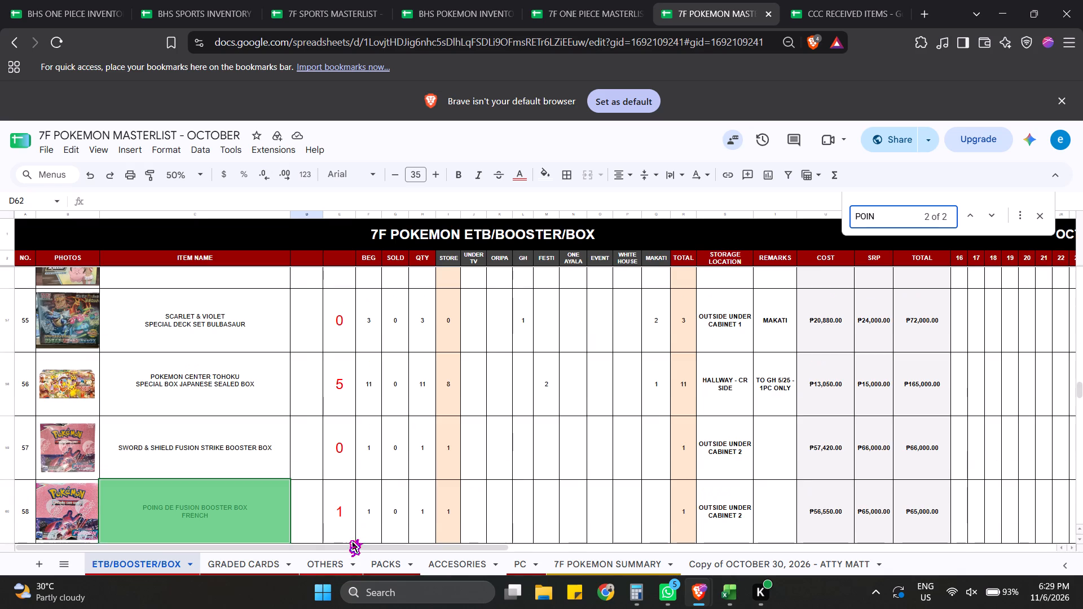
click(311, 517)
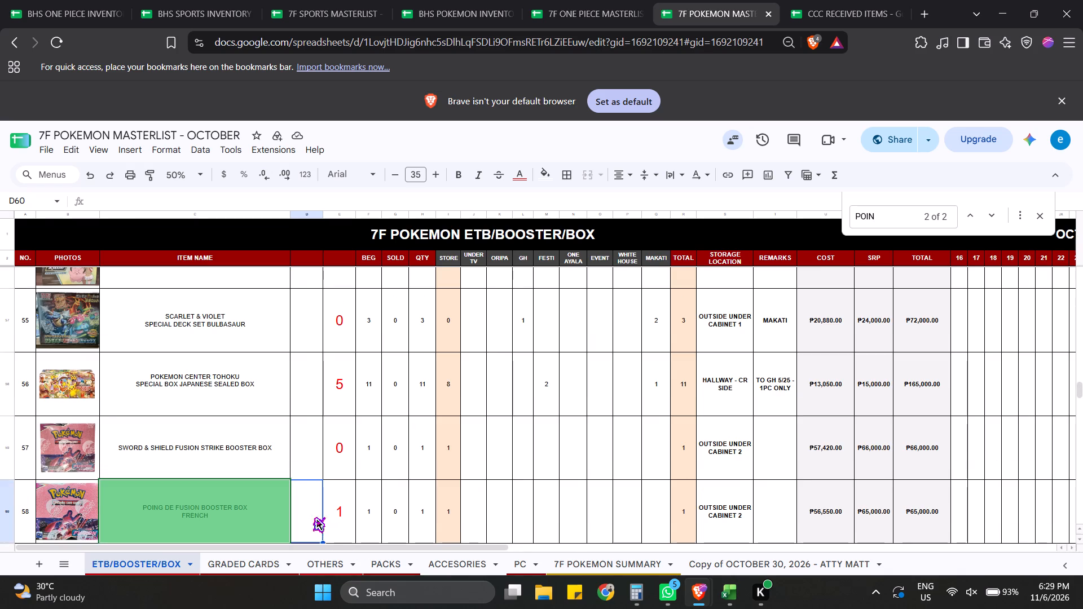
key(1)
key(Return)
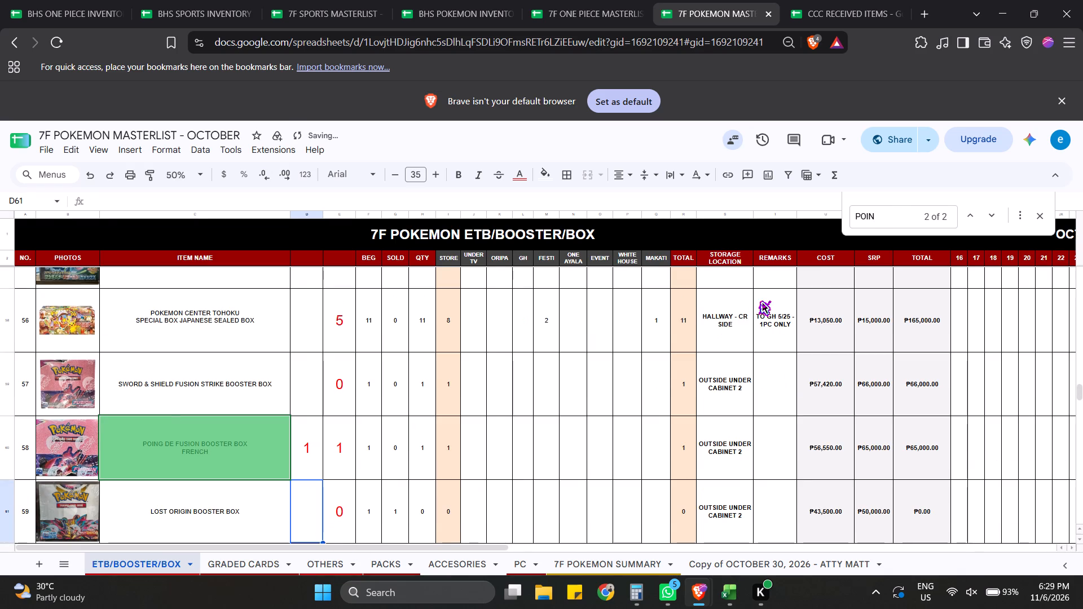
Search for PHANT and enter 3 in the new column for the Phantasmal Flames Booster Box.
drag(870, 227, 894, 214)
click(894, 214)
key(BackSpace)
key(BackSpace)
key(BackSpace)
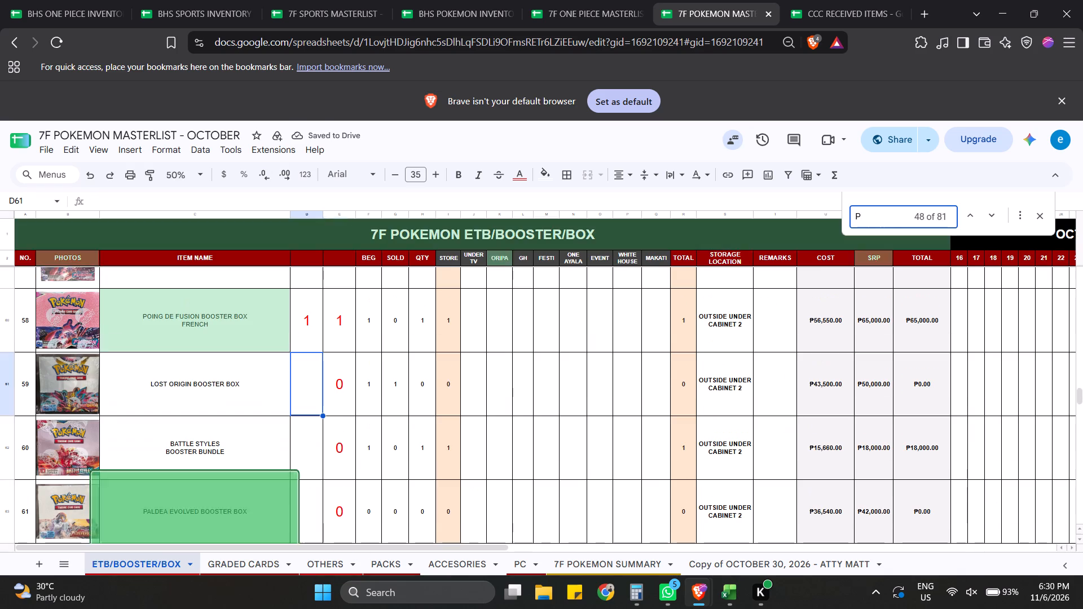
key(BackSpace)
key(BackSpace)
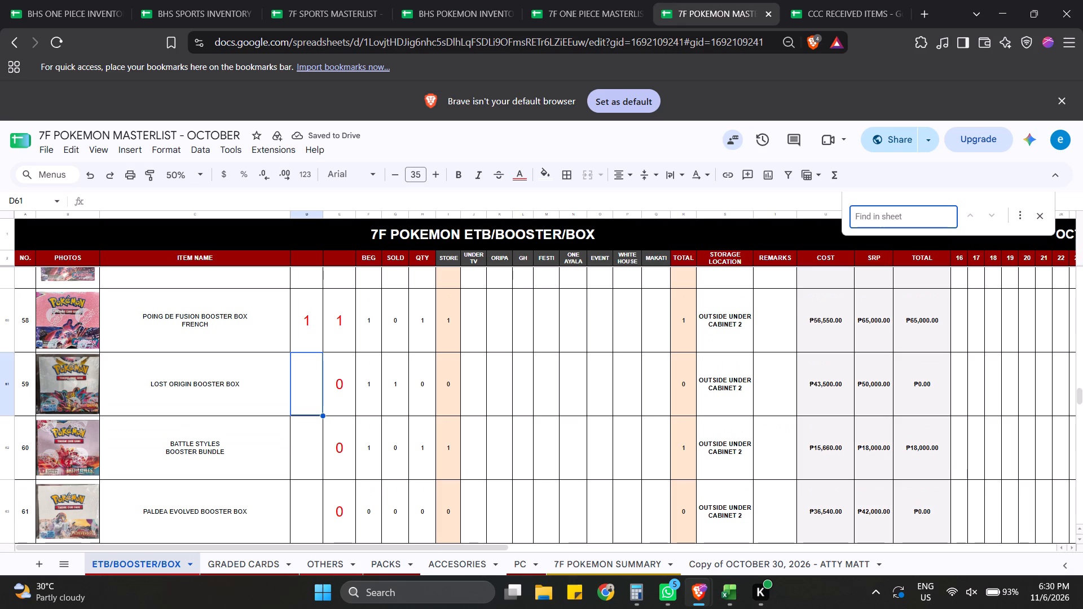
text(FHAN)
key(BackSpace)
key(BackSpace)
key(BackSpace)
key(BackSpace)
key(BackSpace)
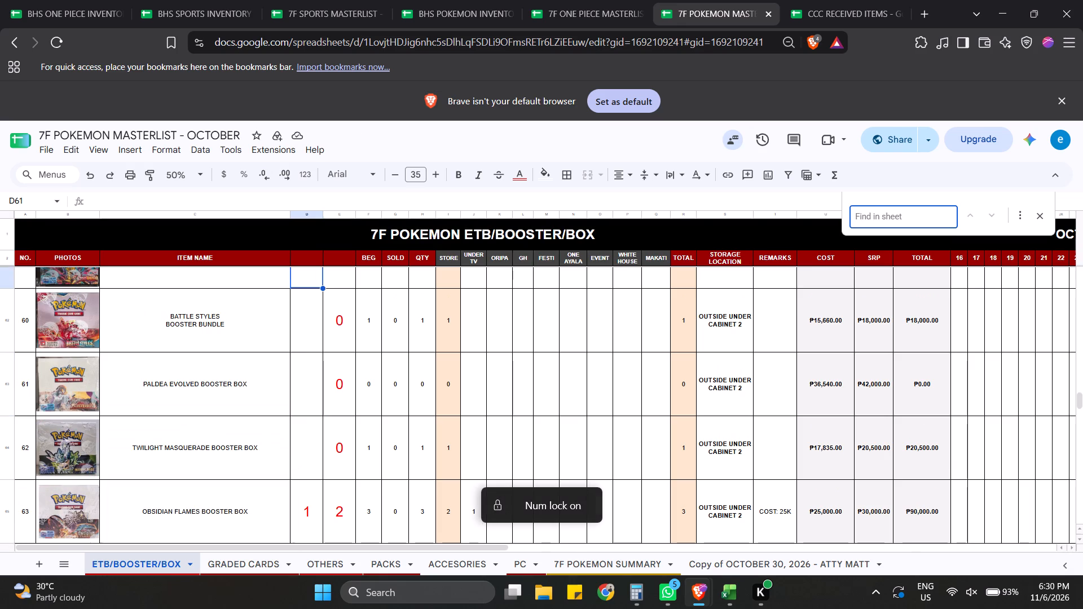
text(PHANT)
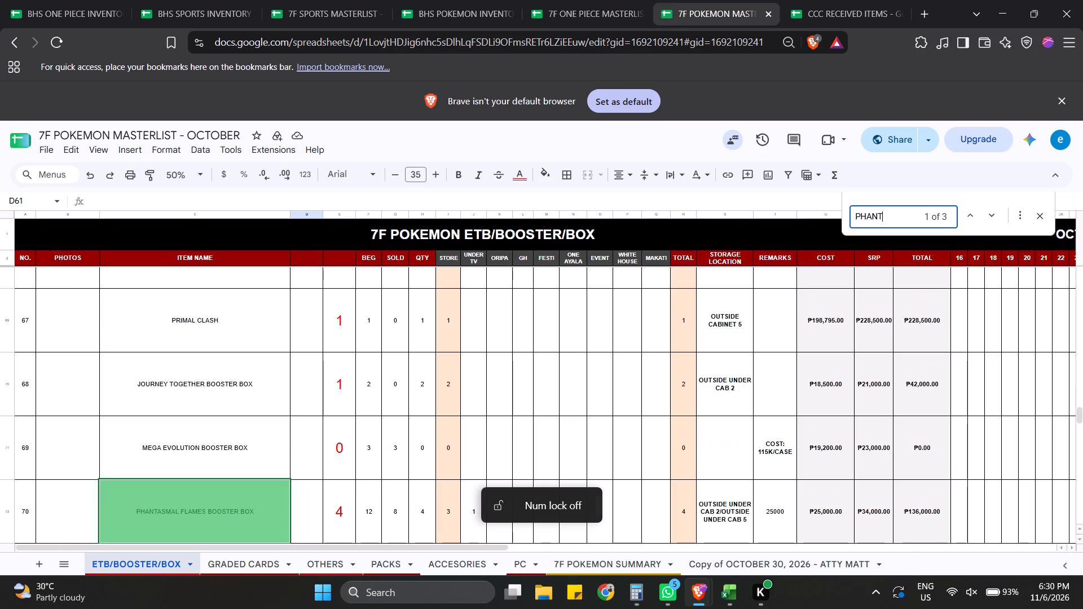
click(309, 511)
key(3)
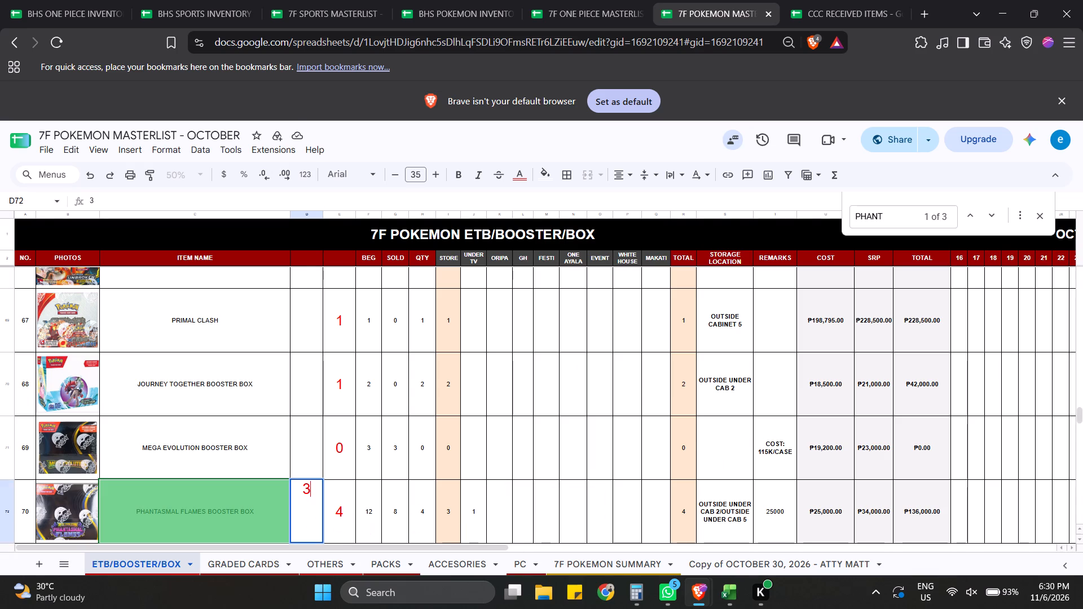
key(Return)
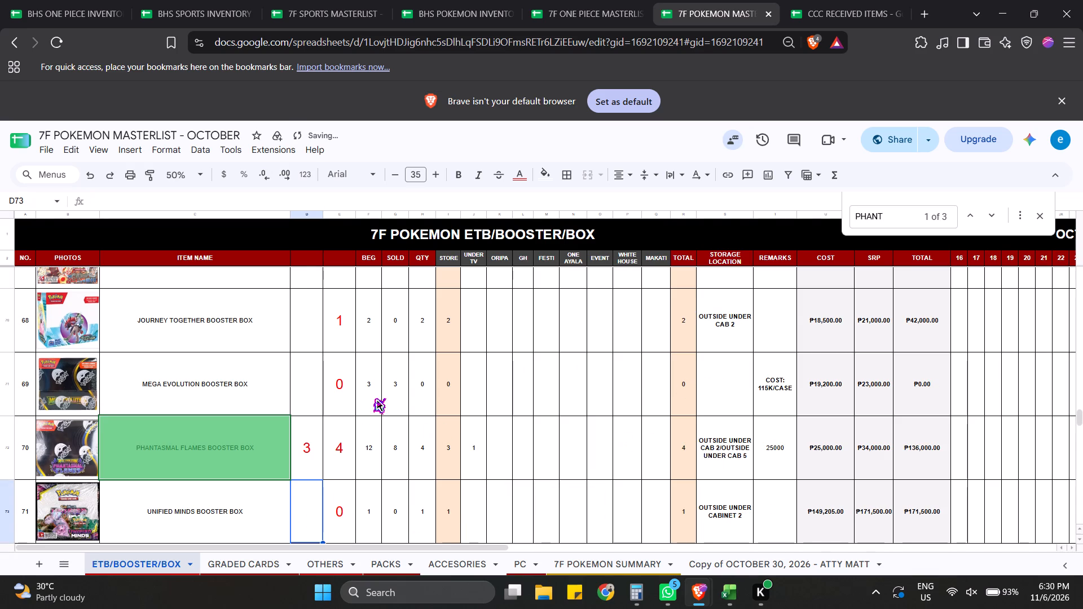
Search the ETB/BOOSTER/BOX sheet for FIRS.
click(896, 214)
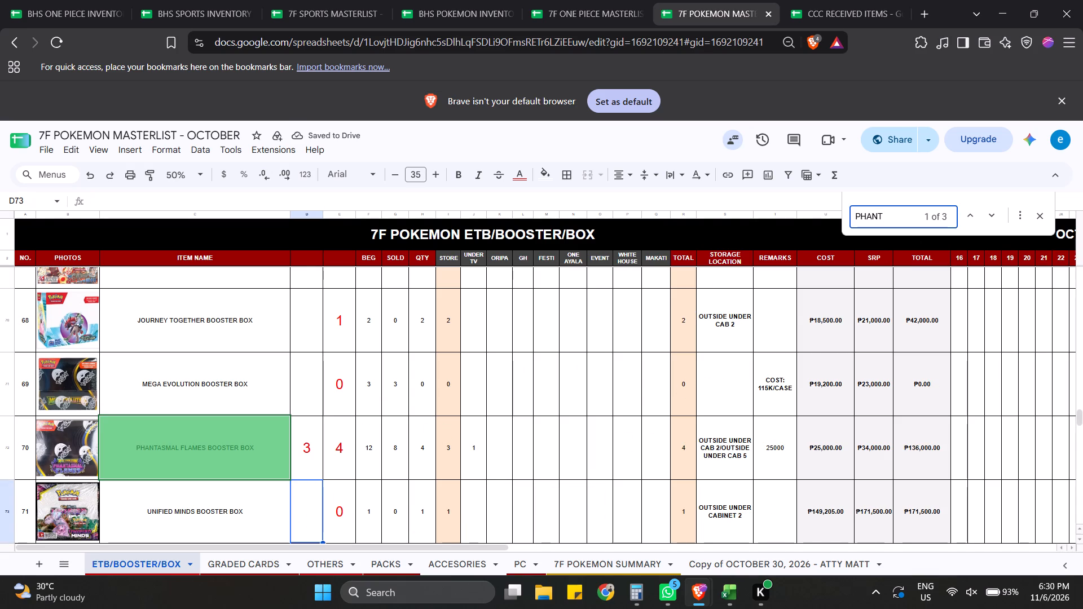
key(BackSpace)
key(BackSpace)
key(BackSpace)
key(BackSpace)
key(BackSpace)
key(BackSpace)
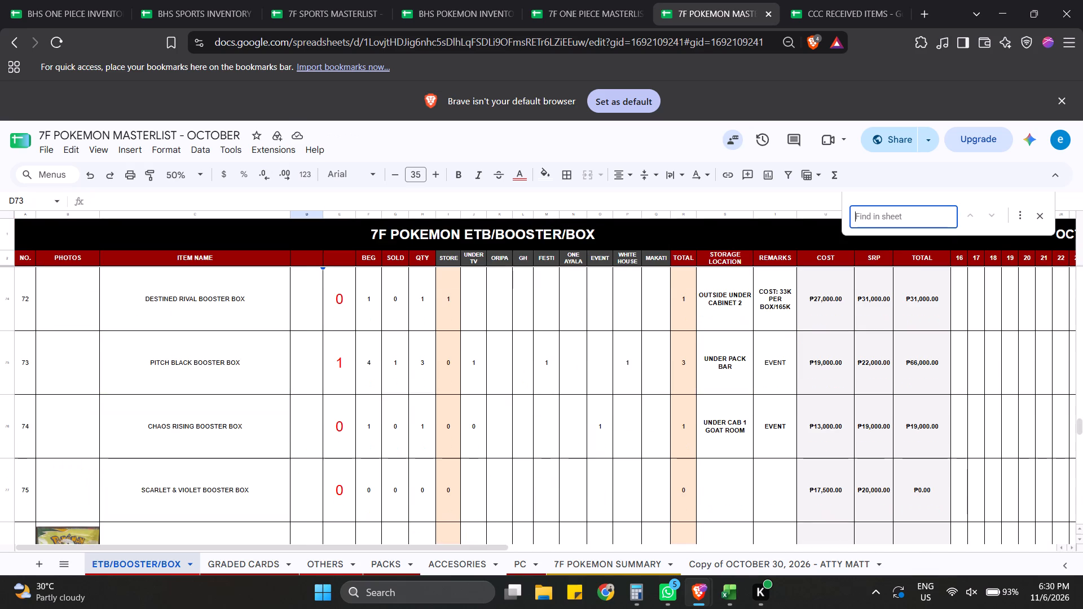
text(FIRS)
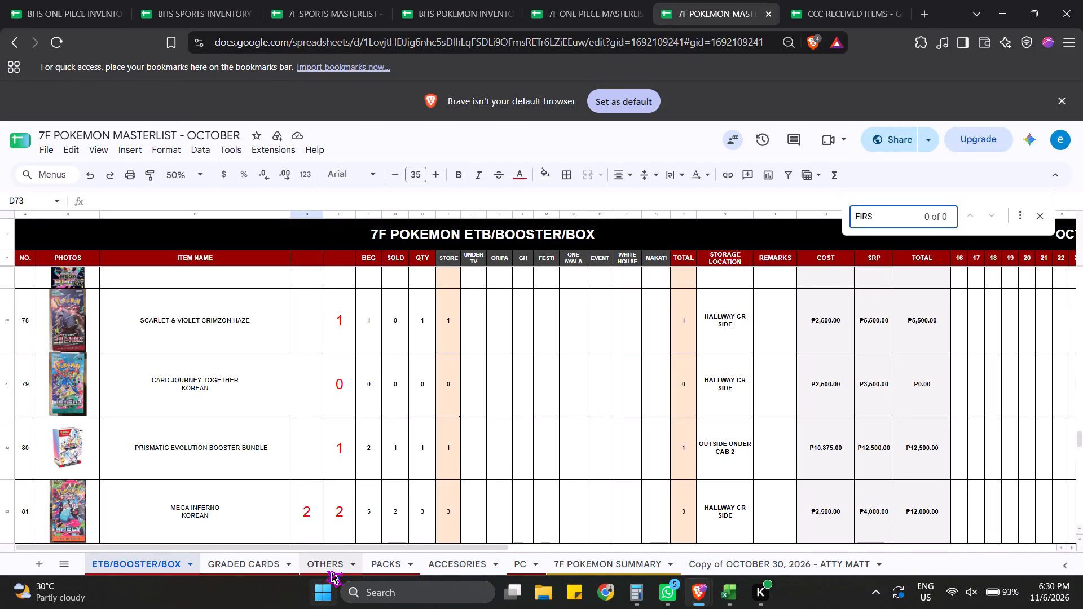
On the OTHERS sheet, search for SERIES 3 and enter 5 in the new column for the First Partner Illustration Collection Series 3.
click(327, 570)
click(878, 220)
key(BackSpace)
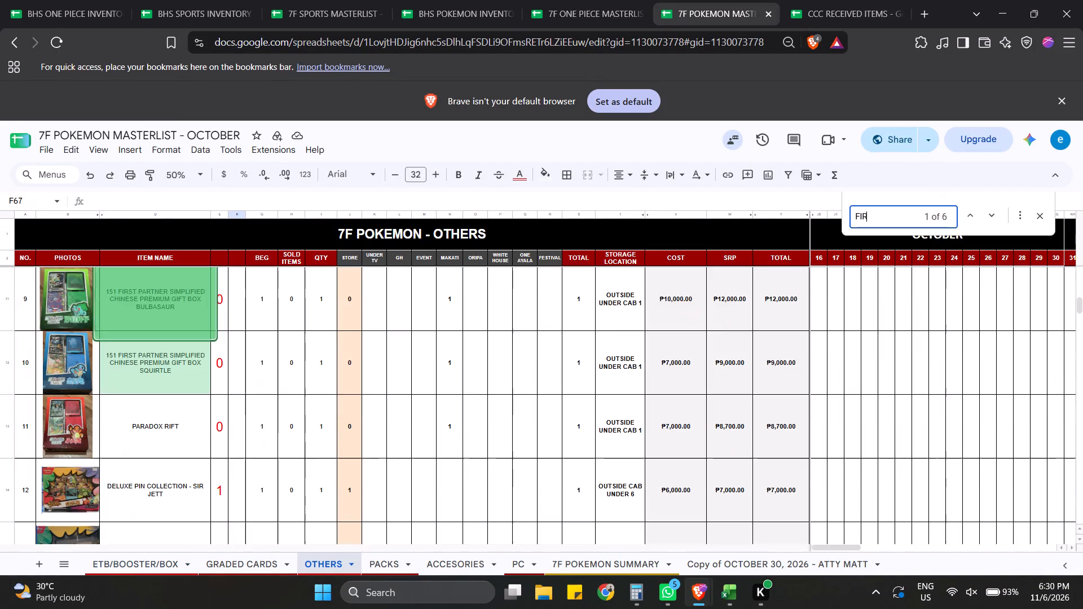
key(BackSpace)
key(BackSpace)
key(BackSpace)
text(SERIES 3)
click(233, 425)
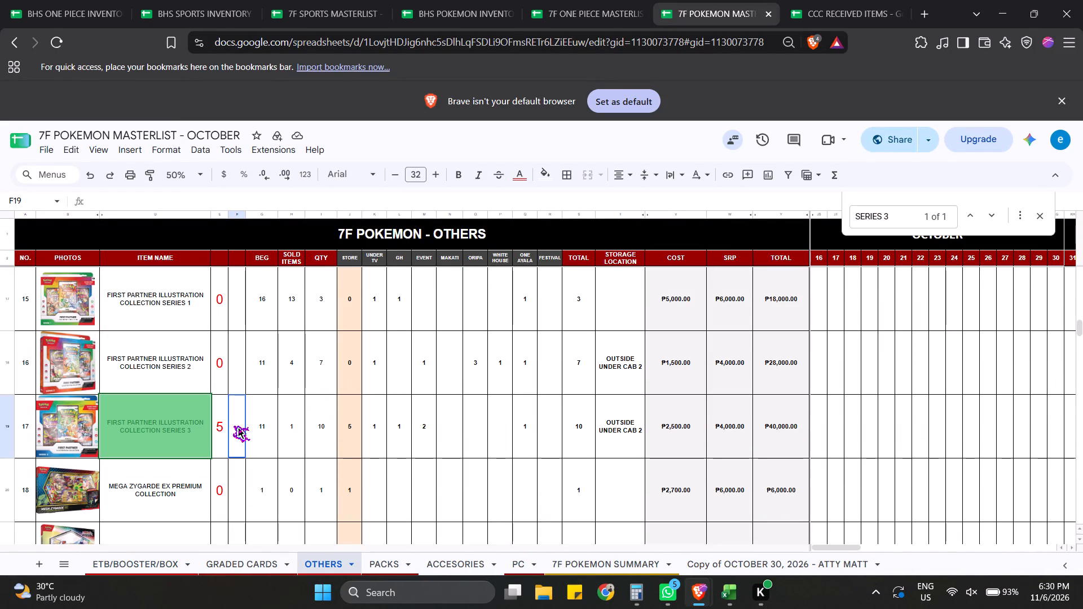
key(Clear)
key(5)
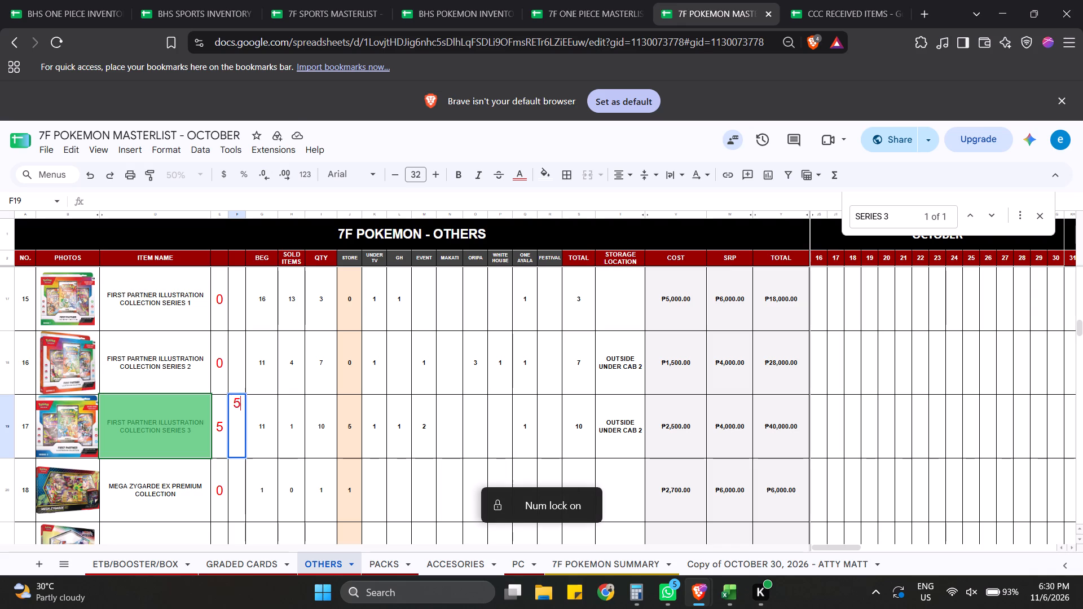
key(Return)
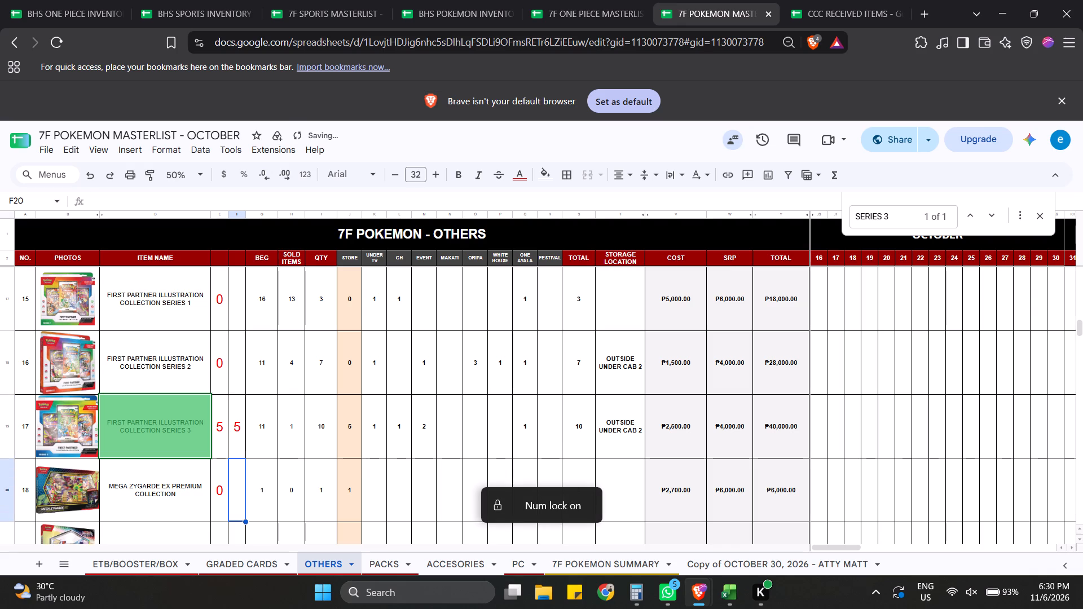
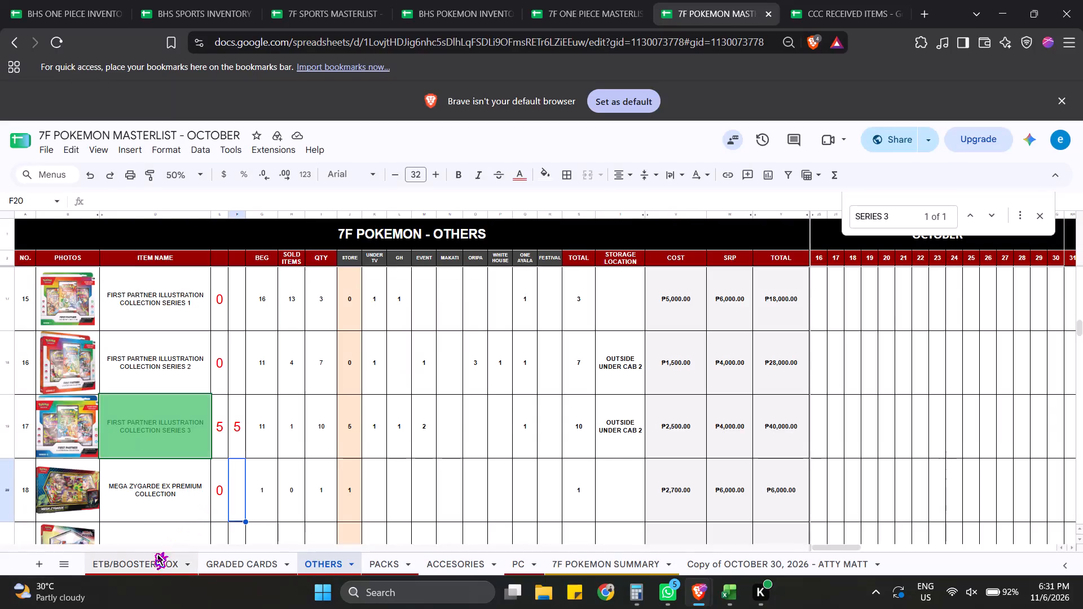
On the ETB/BOOSTER/BOX sheet, search for PRIS and enter 6 in the new column for the Prismatic Evolution ETB.
click(147, 559)
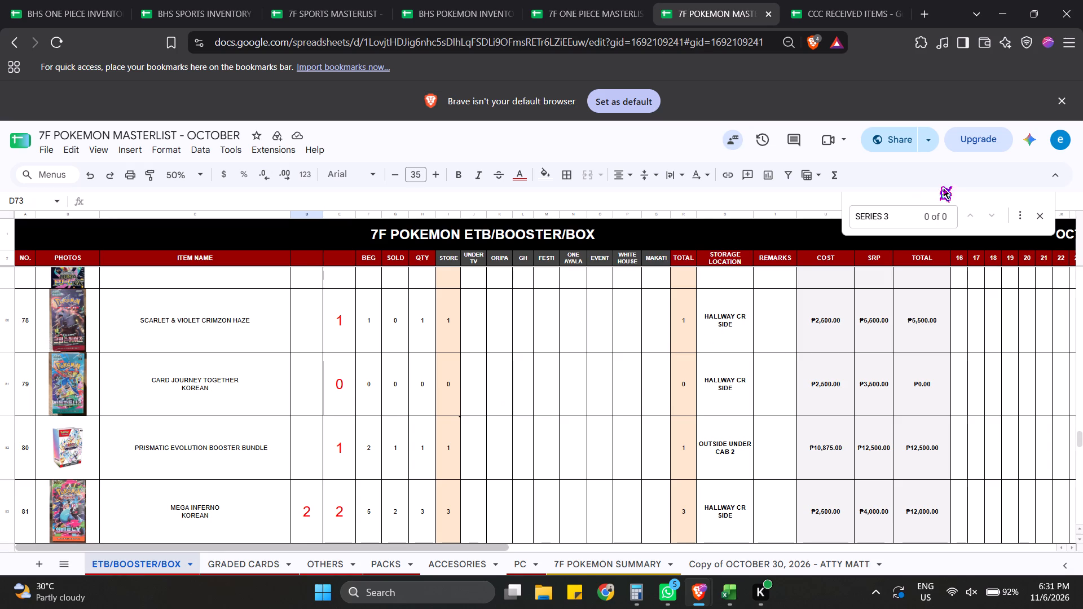
click(895, 224)
key(BackSpace)
key(BackSpace)
key(BackSpace)
key(BackSpace)
key(BackSpace)
key(BackSpace)
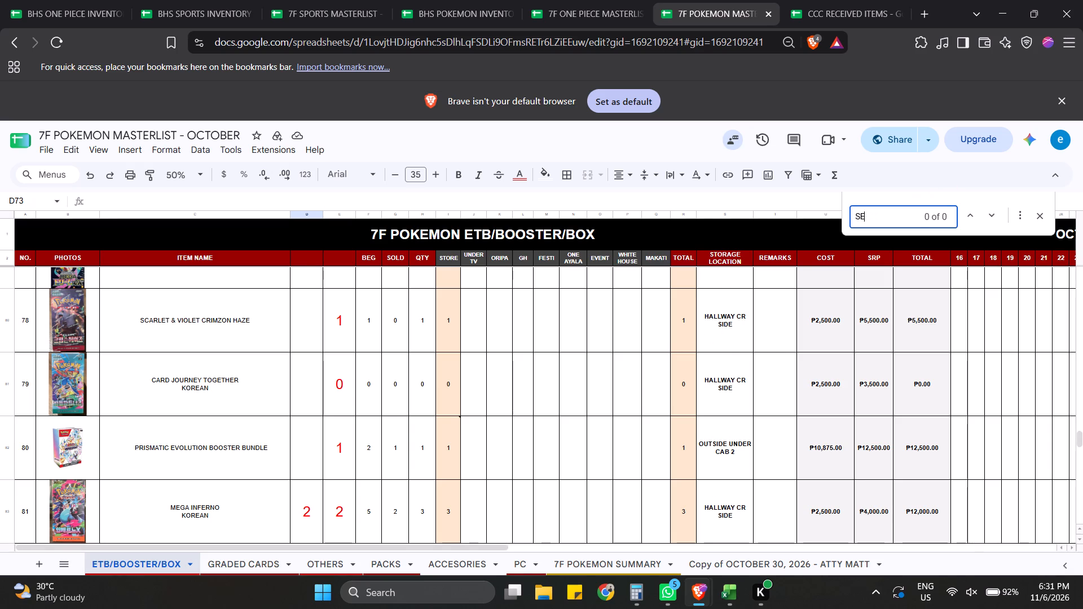
key(BackSpace)
text(PRIS)
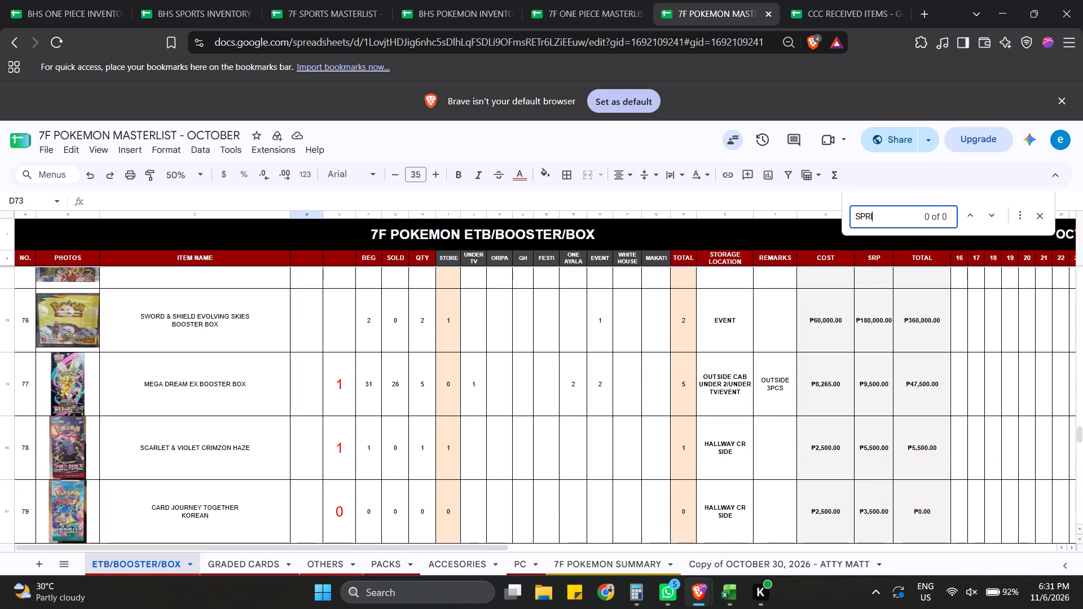
key(BackSpace)
key(BackSpace)
key(BackSpace)
key(BackSpace)
key(BackSpace)
key(BackSpace)
text(PRIS)
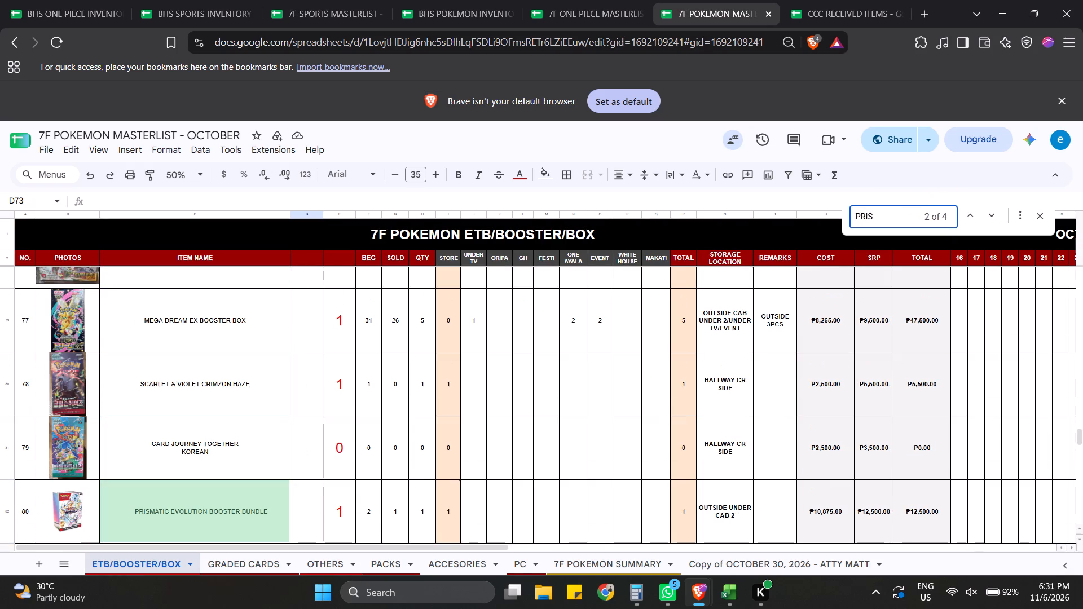
key(Return)
key(Return)
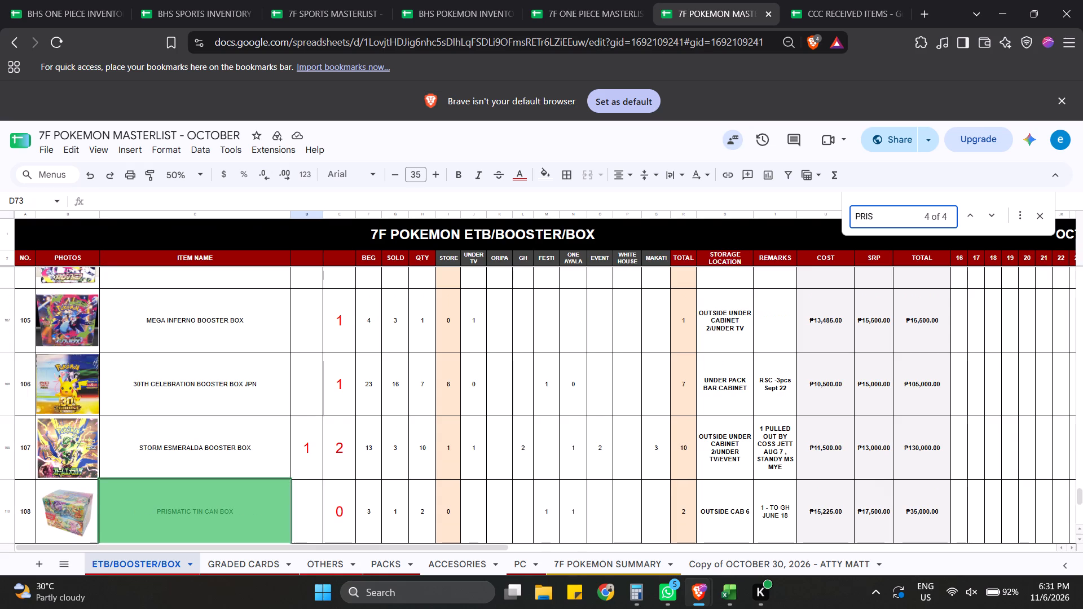
key(Return)
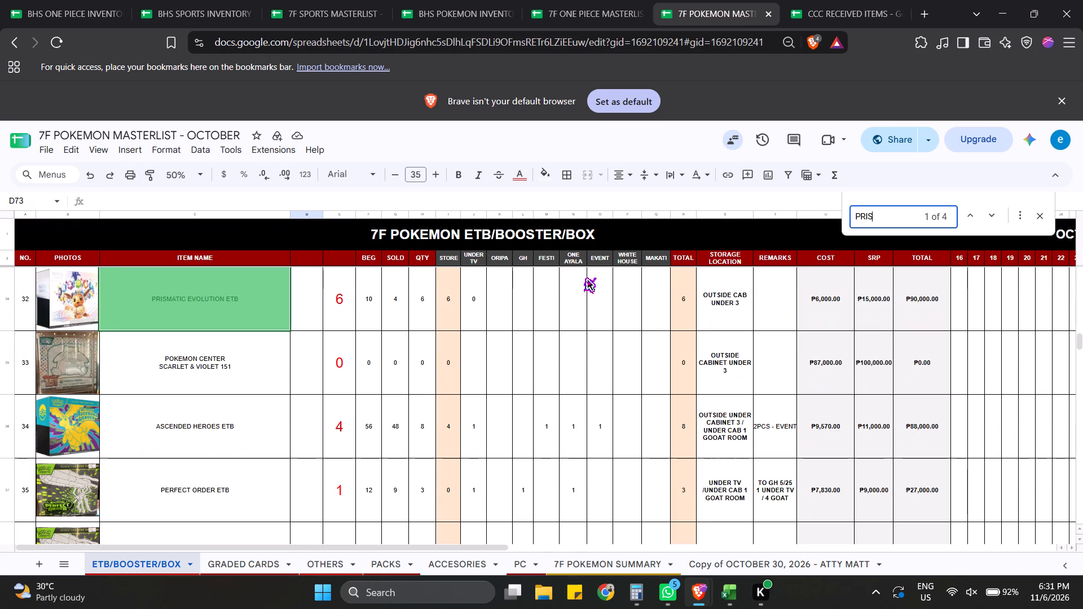
click(308, 303)
key(6)
key(Return)
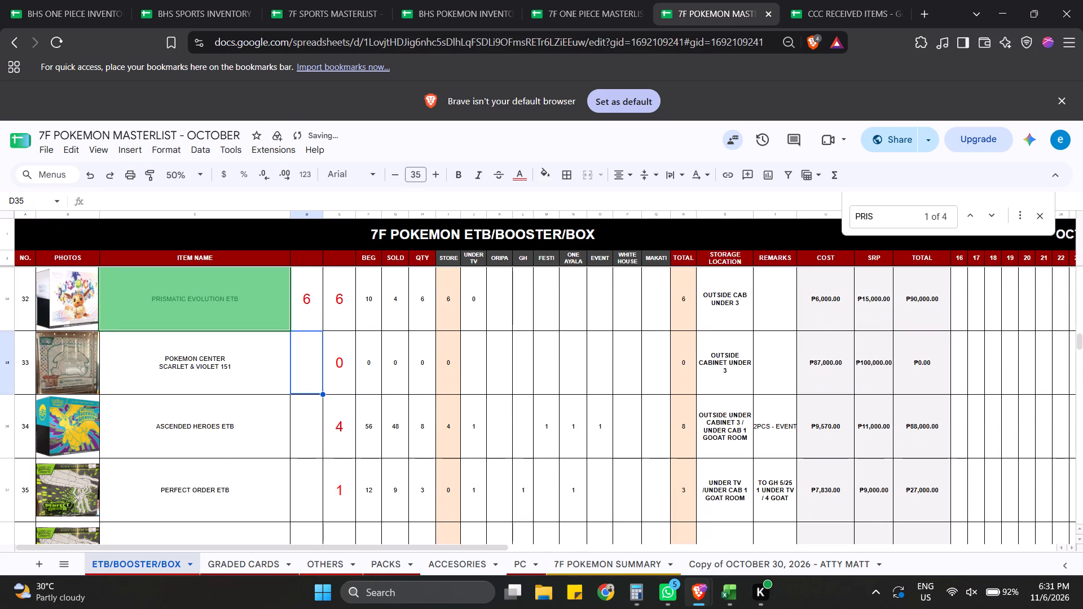
Search for PITCH and enter 5 in the new column for the Pitch Black ETB.
click(886, 219)
key(BackSpace)
key(BackSpace)
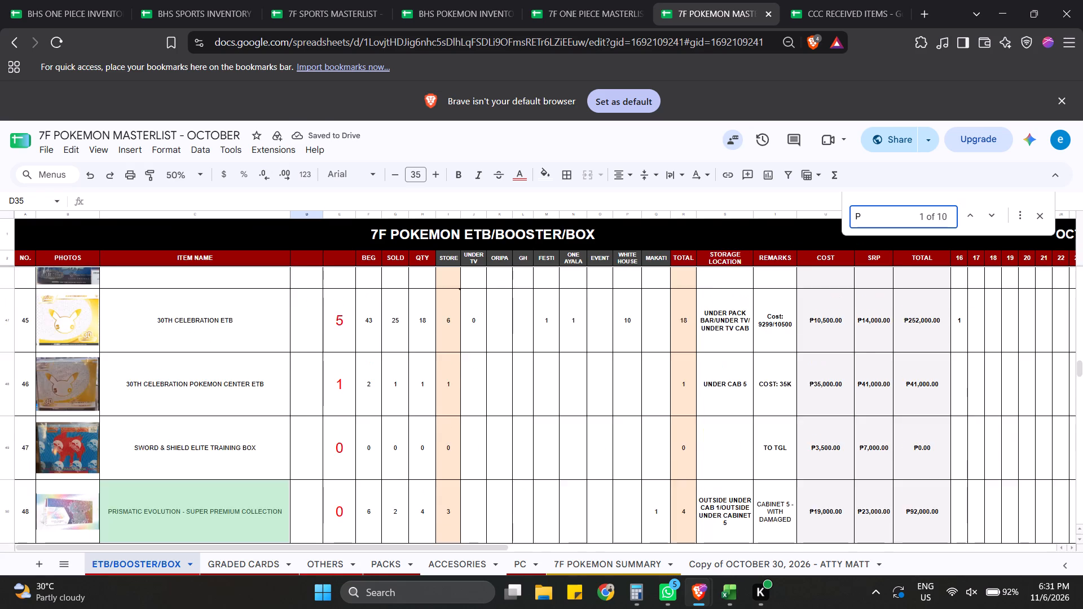
key(BackSpace)
key(BackSpace)
key(BackSpace)
text(PITCH)
click(307, 511)
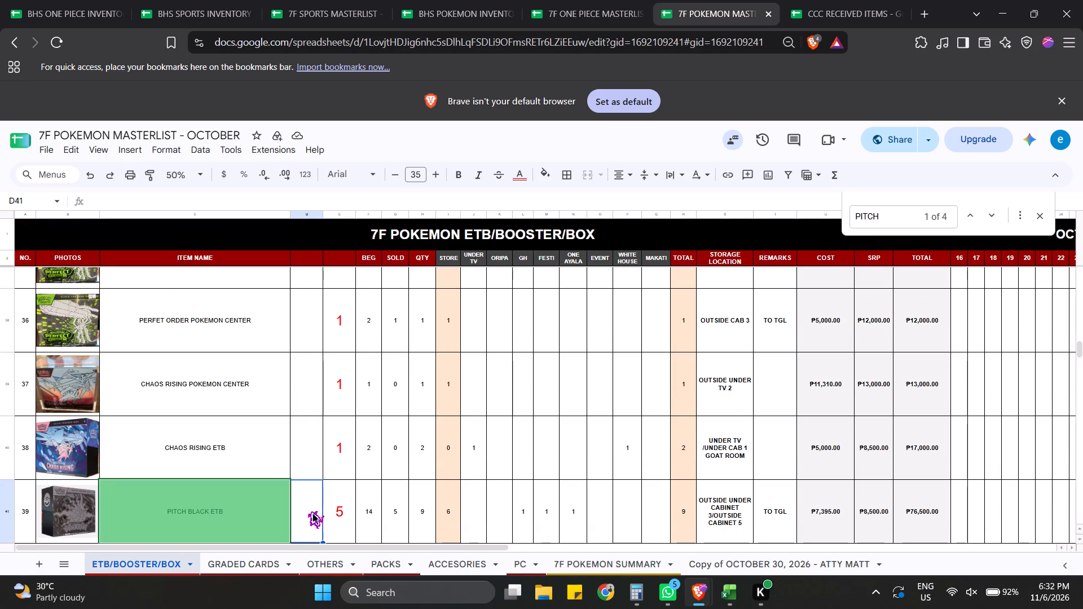
key(5)
key(Return)
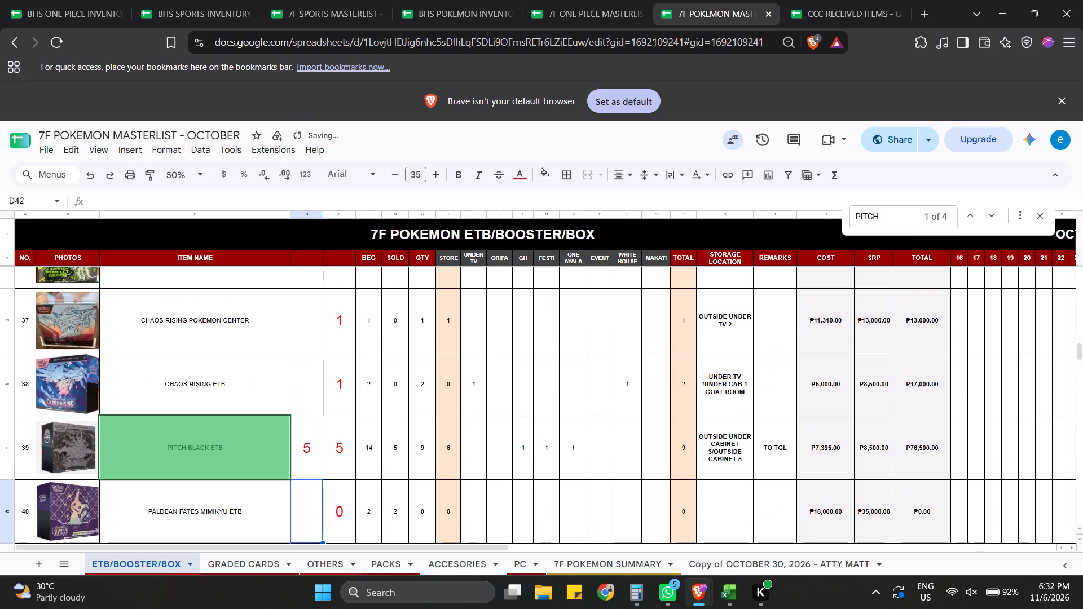
Search for 30TH and enter 3 in the new column for the 30th Celebration ETB.
click(891, 223)
key(BackSpace)
key(BackSpace)
key(BackSpace)
key(BackSpace)
text(30TH)
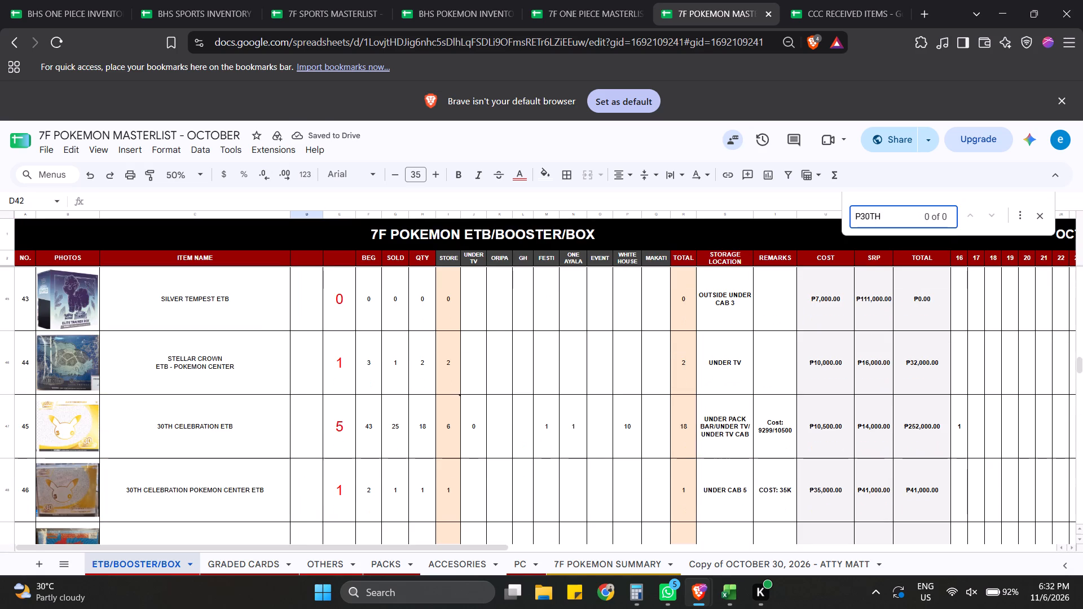
key(BackSpace)
key(BackSpace)
key(BackSpace)
key(BackSpace)
key(BackSpace)
key(BackSpace)
key(BackSpace)
key(BackSpace)
key(BackSpace)
key(BackSpace)
key(BackSpace)
key(BackSpace)
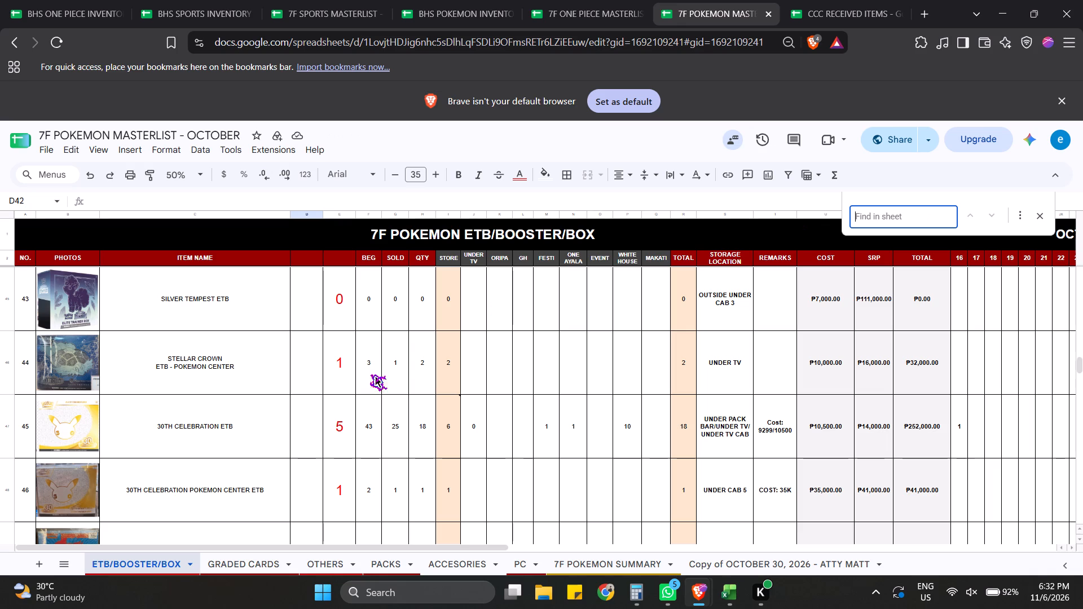
click(309, 432)
key(3)
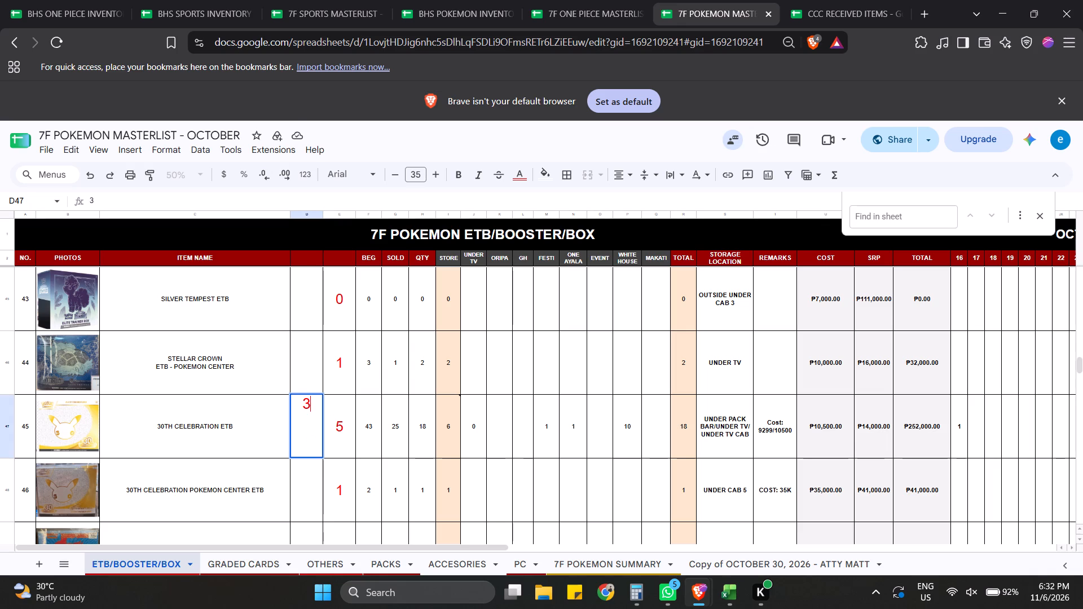
key(Return)
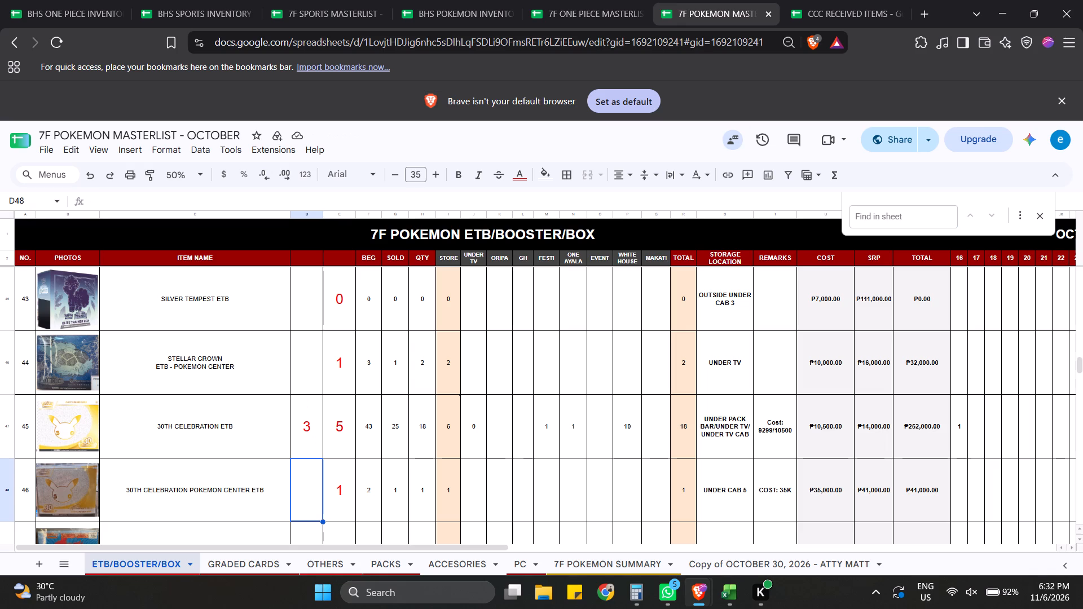
Search for ASCEN and enter 3 in the new column for the Ascended Heroes ETB.
click(899, 221)
key(a)
text(SCE)
key(n)
key(Return)
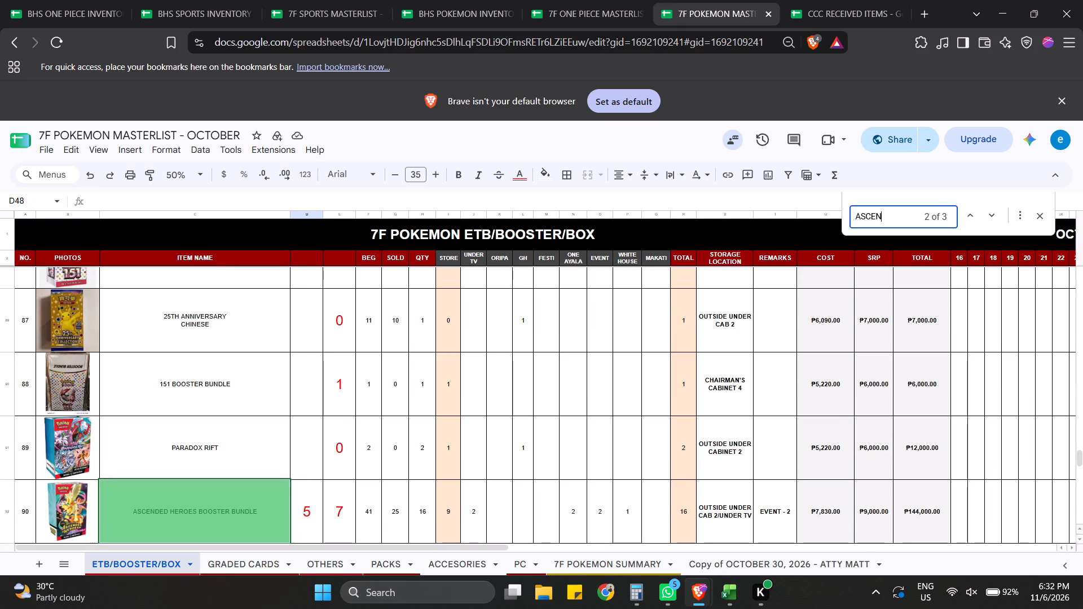
key(Return)
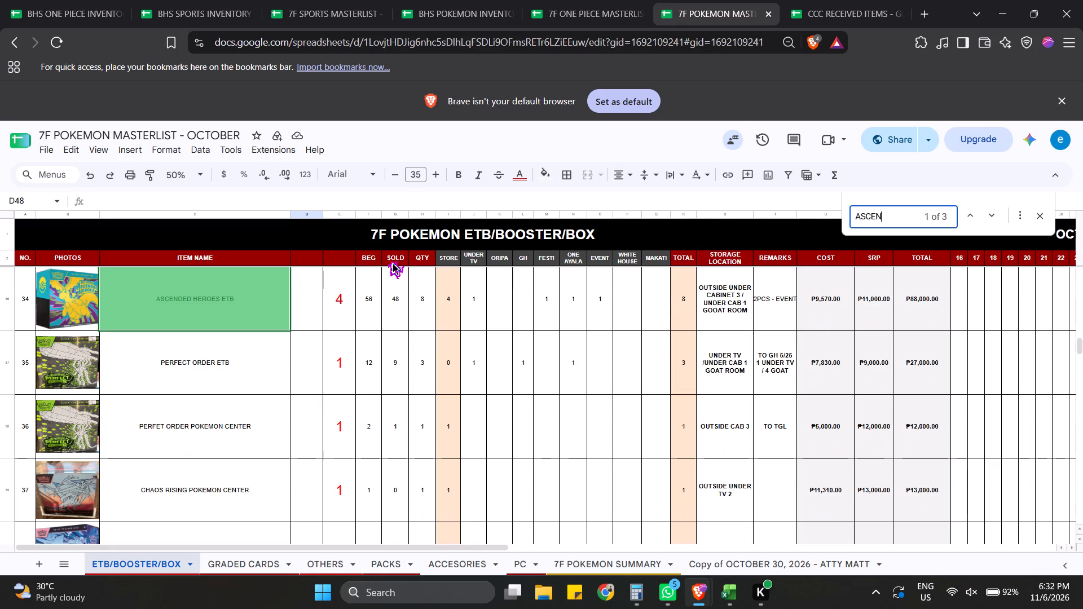
click(314, 303)
key(3)
key(Return)
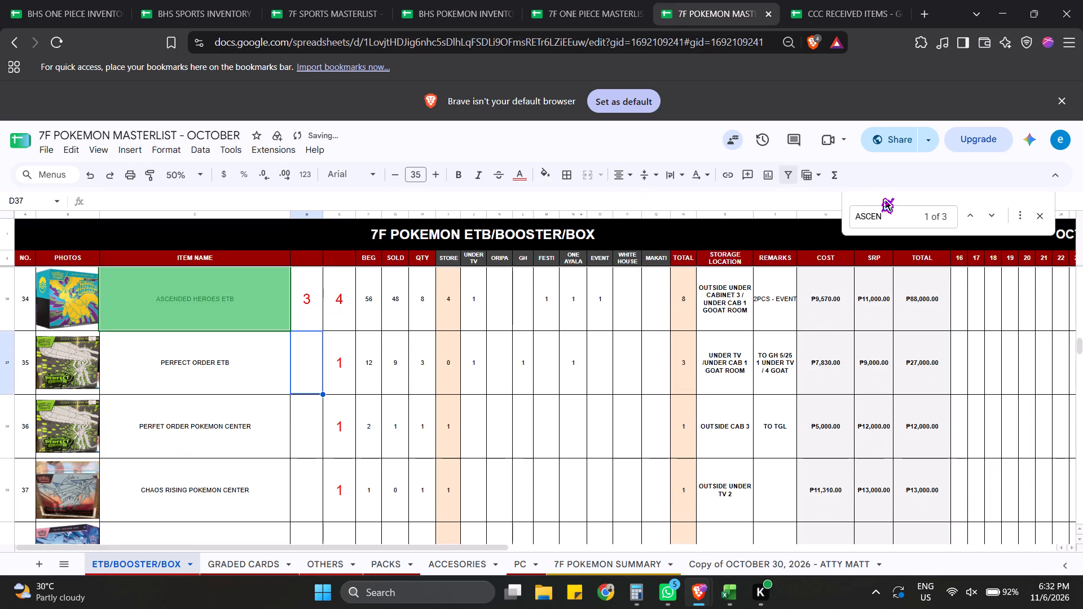
Search for CHAMPI and enter 1 in the new column for the Champions Path ETB.
click(895, 217)
key(BackSpace)
key(BackSpace)
key(BackSpace)
key(BackSpace)
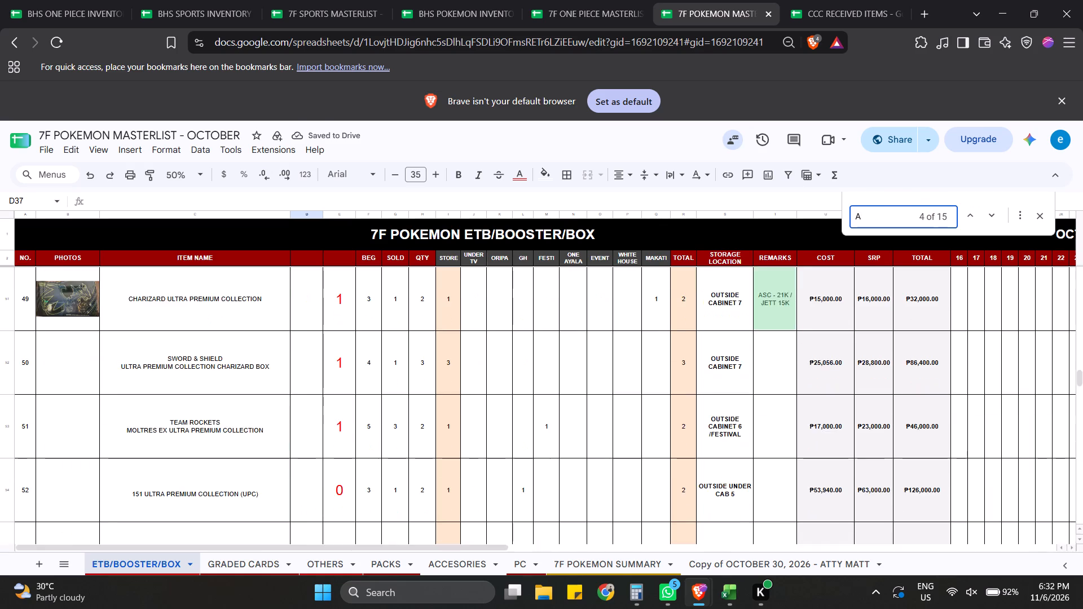
text(CHAMPI)
key(BackSpace)
key(BackSpace)
key(BackSpace)
key(BackSpace)
key(BackSpace)
key(BackSpace)
key(BackSpace)
key(BackSpace)
key(BackSpace)
key(BackSpace)
key(BackSpace)
key(BackSpace)
key(BackSpace)
key(BackSpace)
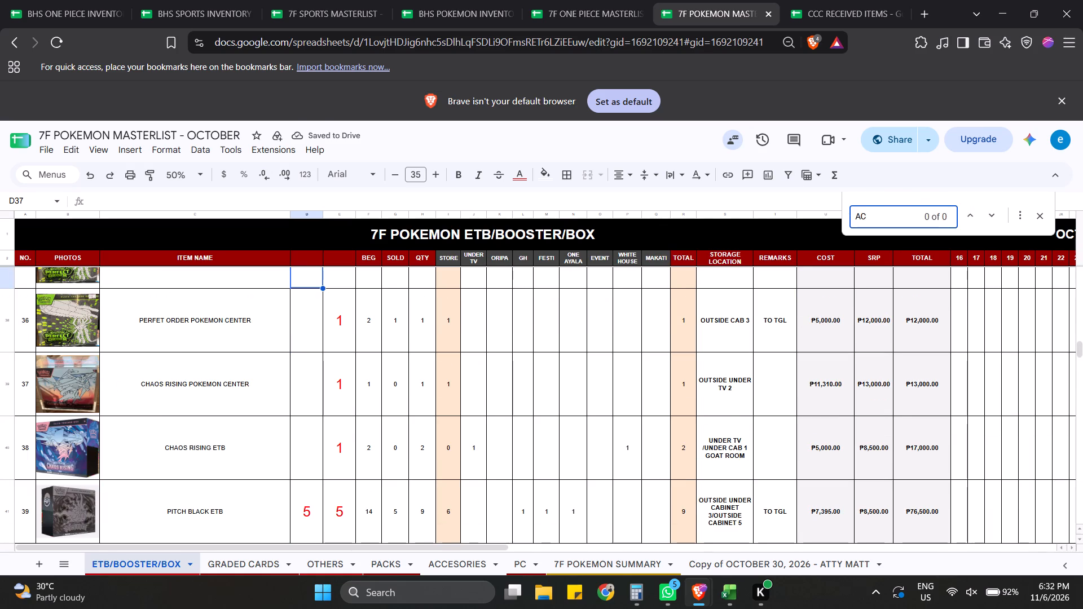
text(CHAMPI)
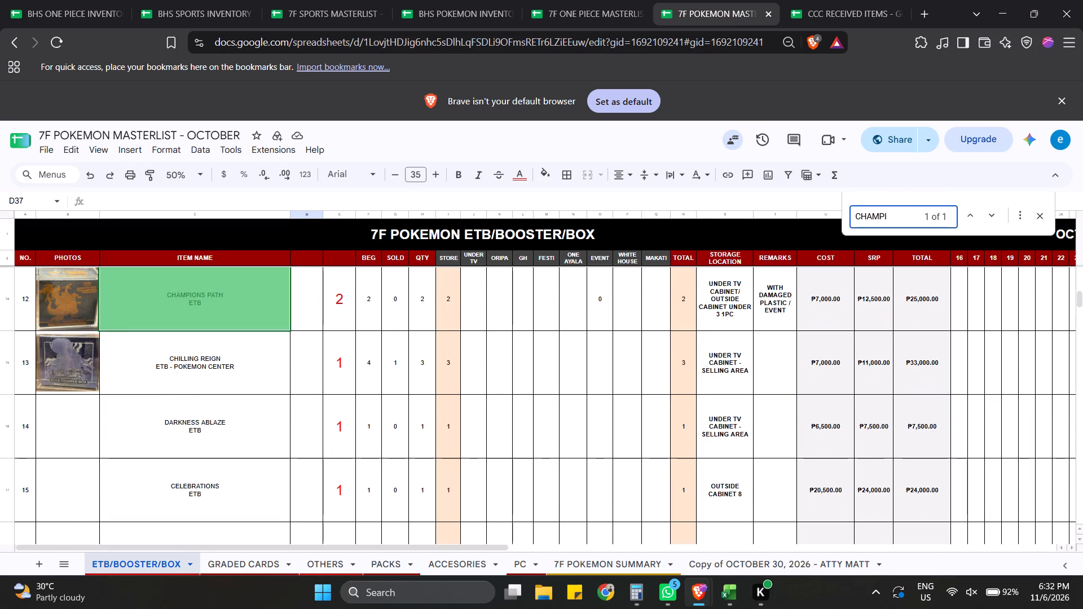
click(303, 299)
key(1)
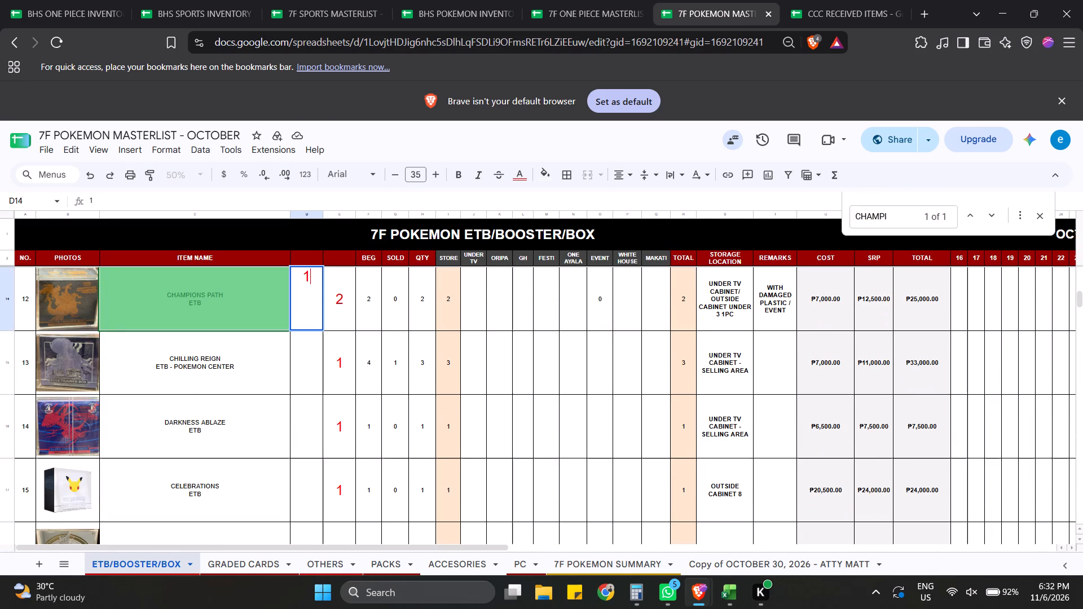
key(Return)
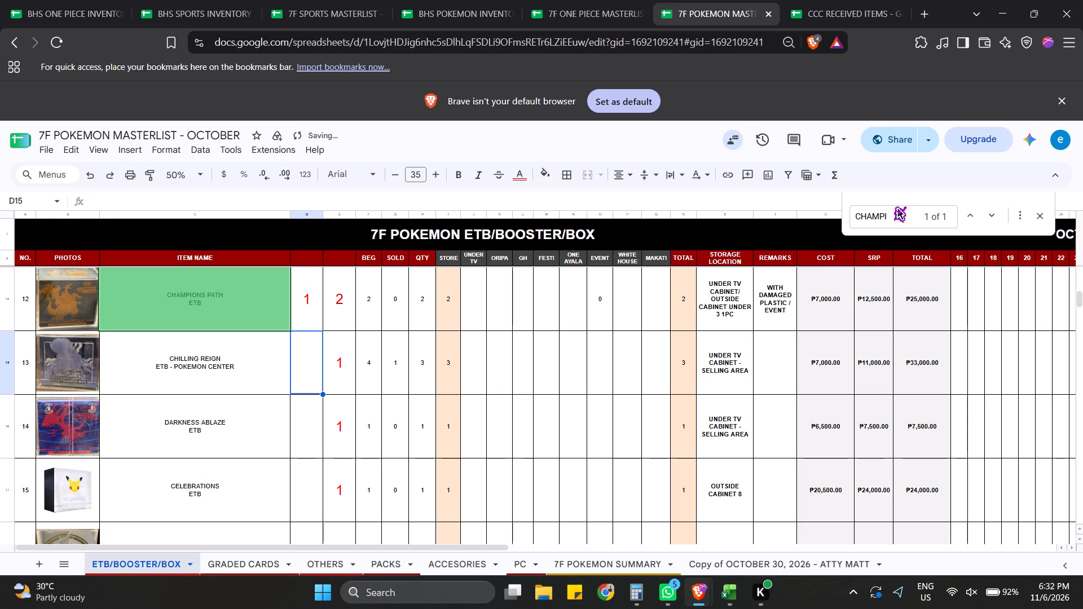
Search for PERFE and enter 1 in the new column for the Perfect Order ETB.
click(893, 206)
click(893, 213)
key(BackSpace)
key(BackSpace)
key(BackSpace)
key(BackSpace)
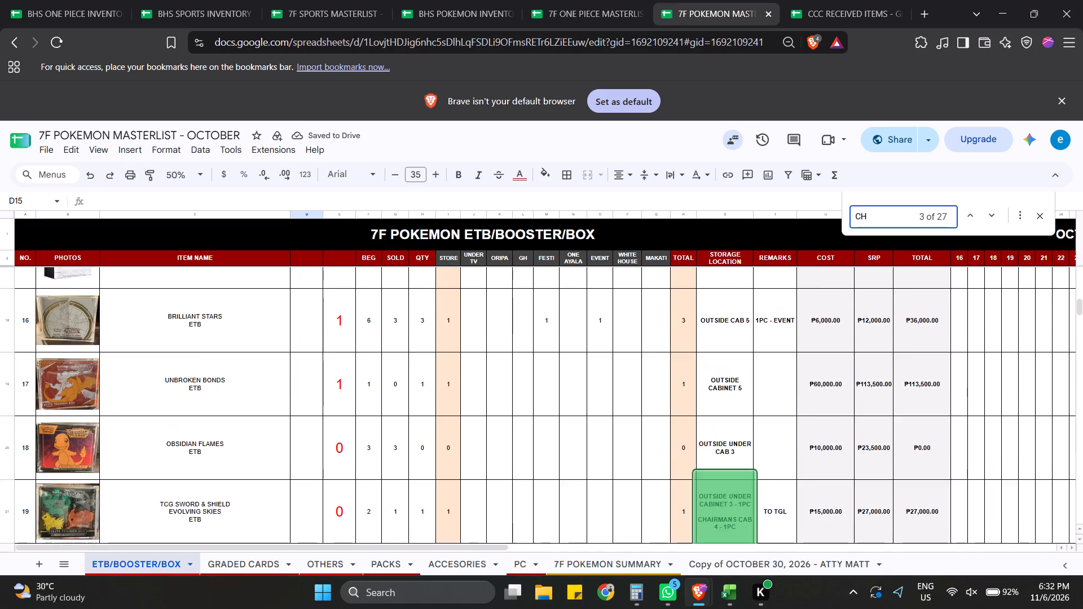
key(BackSpace)
key(BackSpace)
key(BackSpace)
text(PERPECT)
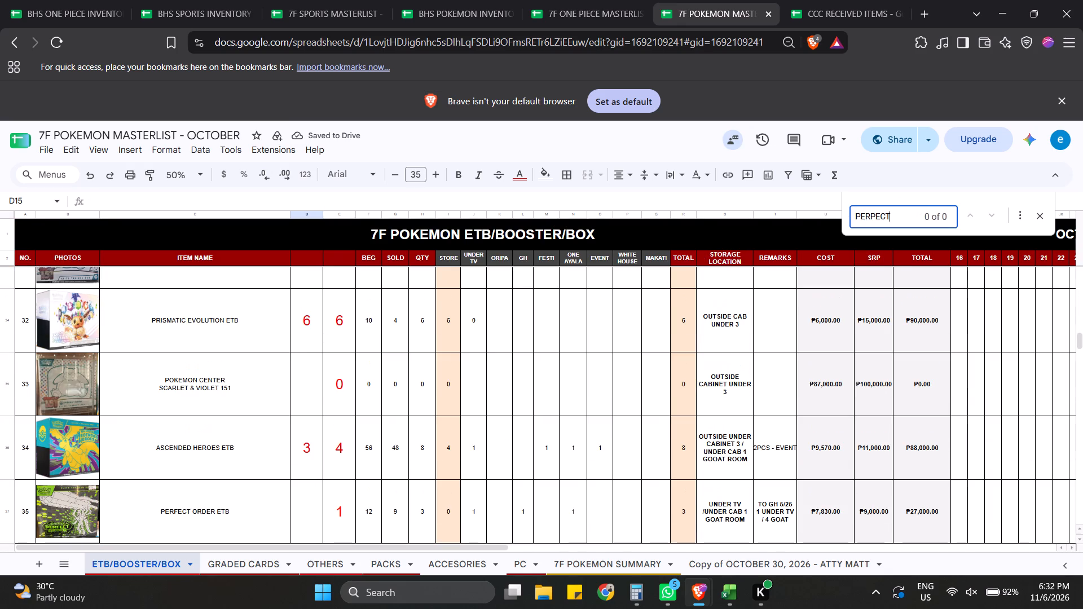
key(BackSpace)
key(BackSpace)
key(BackSpace)
key(BackSpace)
text(FE)
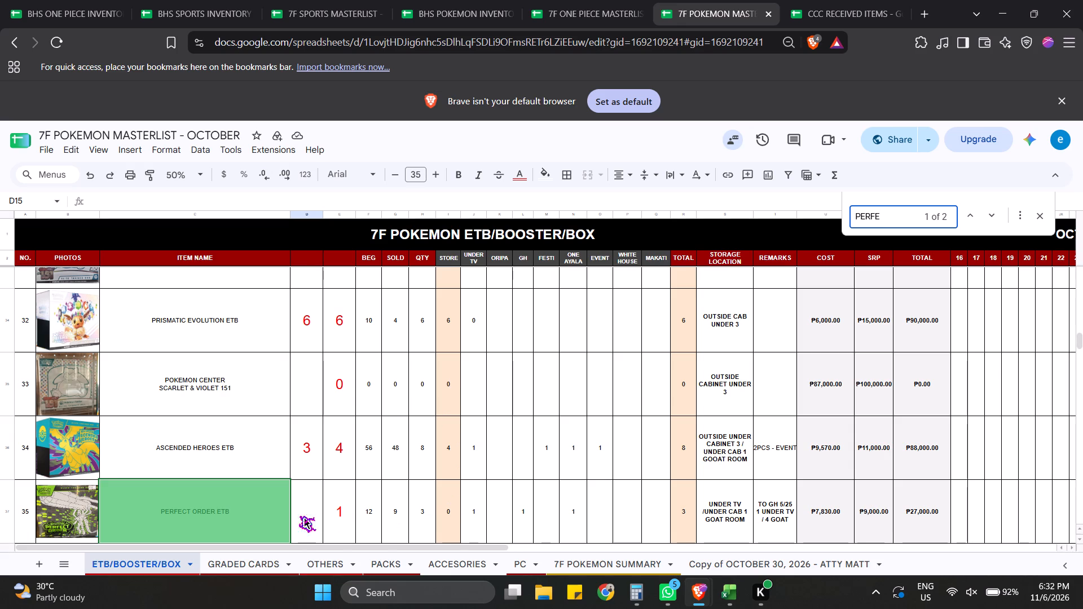
click(311, 516)
key(1)
scroll(386, 505, down, 1)
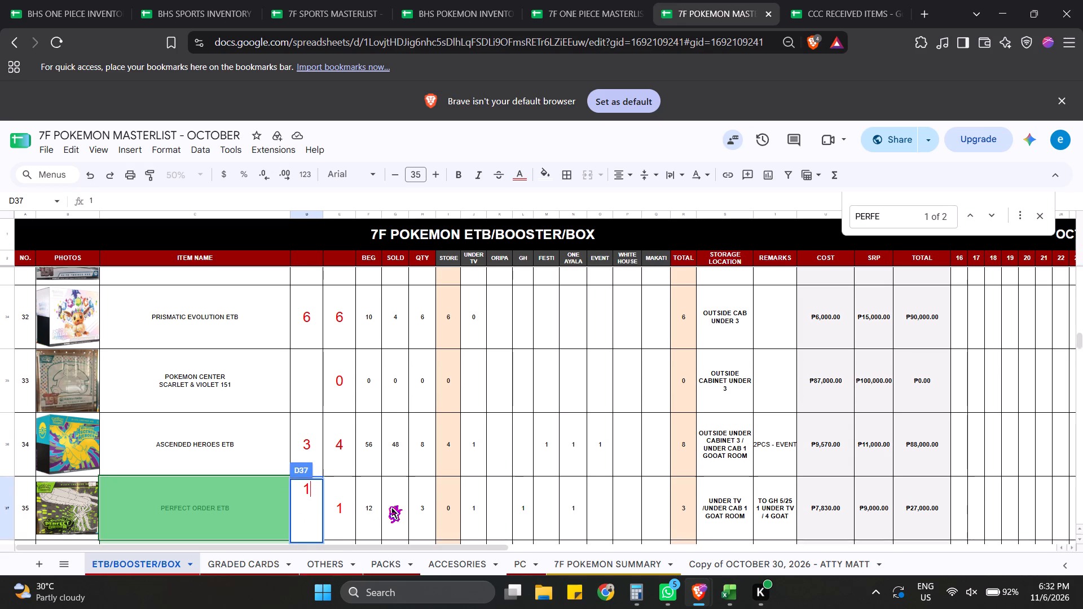
scroll(386, 505, down, 1)
key(Return)
scroll(386, 505, down, 2)
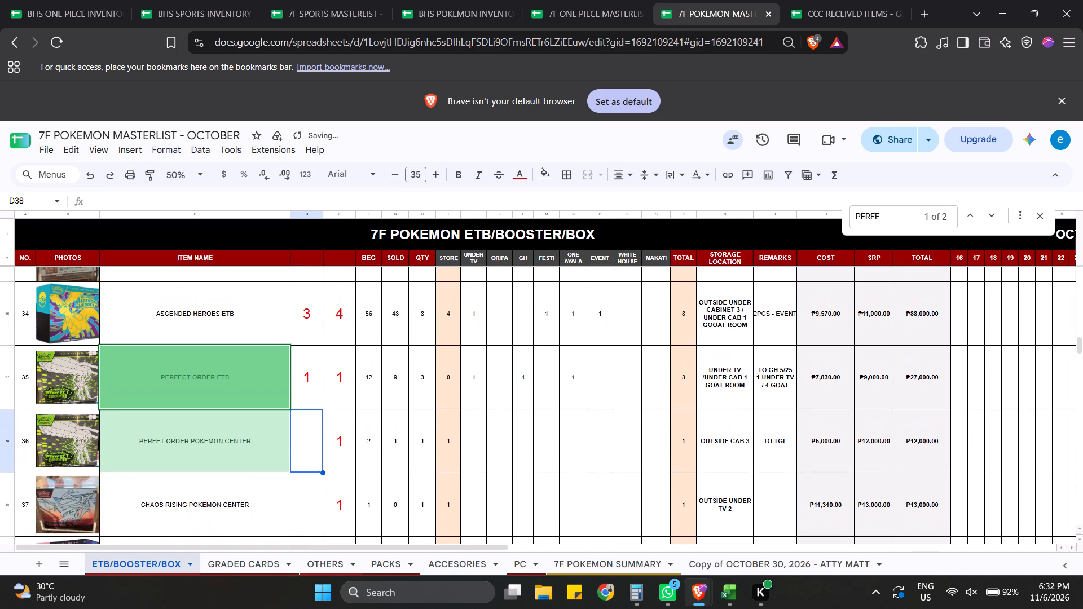
Search for FUTURIS and enter 1 in the new column for the 30th Celebration Futuristic Box.
click(885, 208)
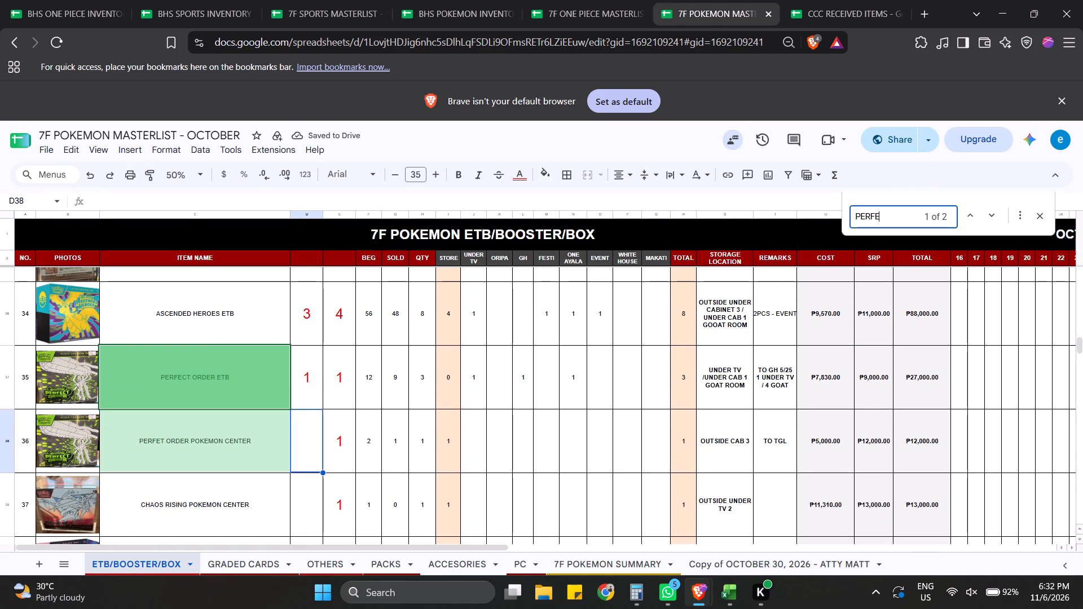
key(BackSpace)
key(BackSpace)
key(BackSpace)
key(BackSpace)
key(BackSpace)
key(BackSpace)
key(BackSpace)
key(BackSpace)
text(FU)
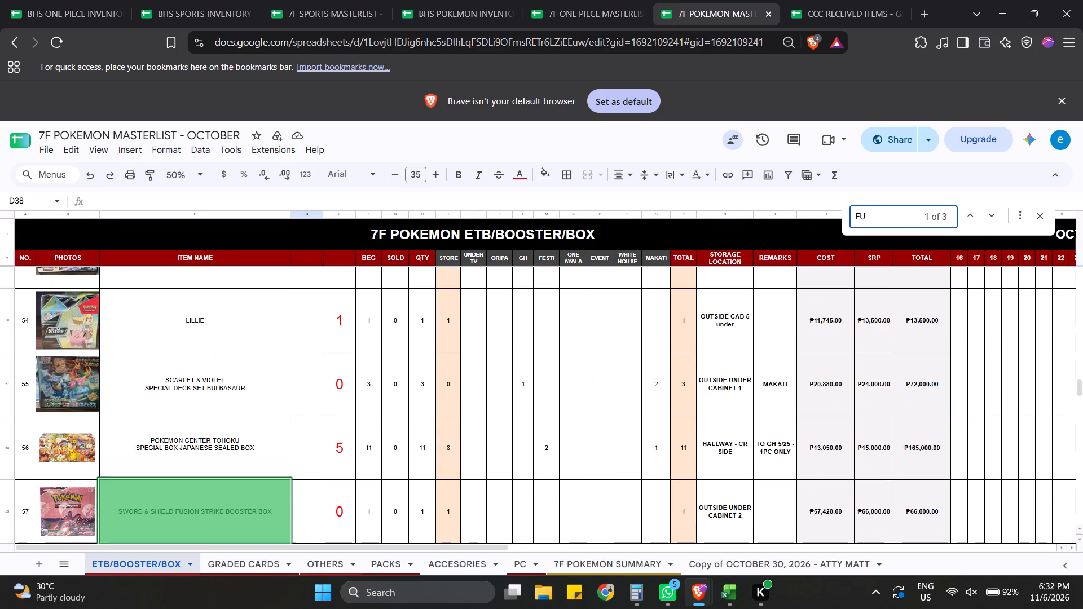
text(TU)
text(RIS)
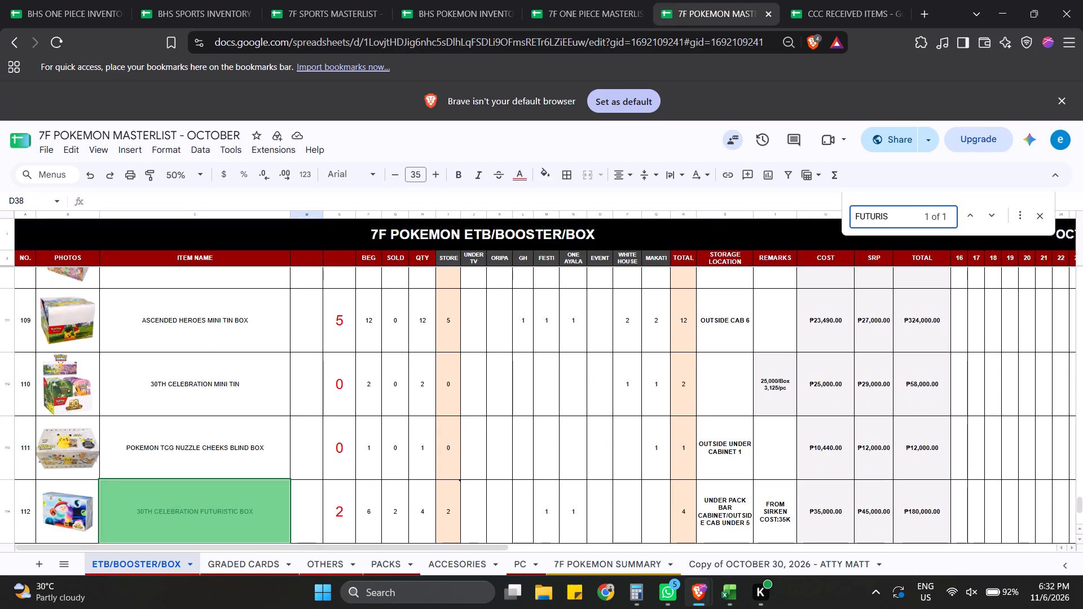
click(319, 502)
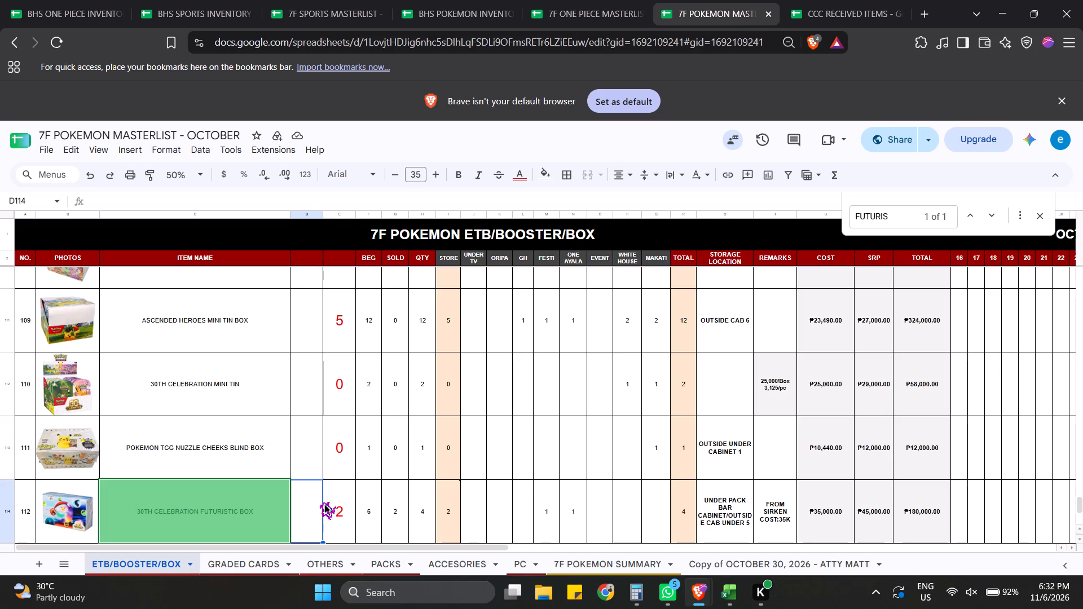
key(1)
key(Return)
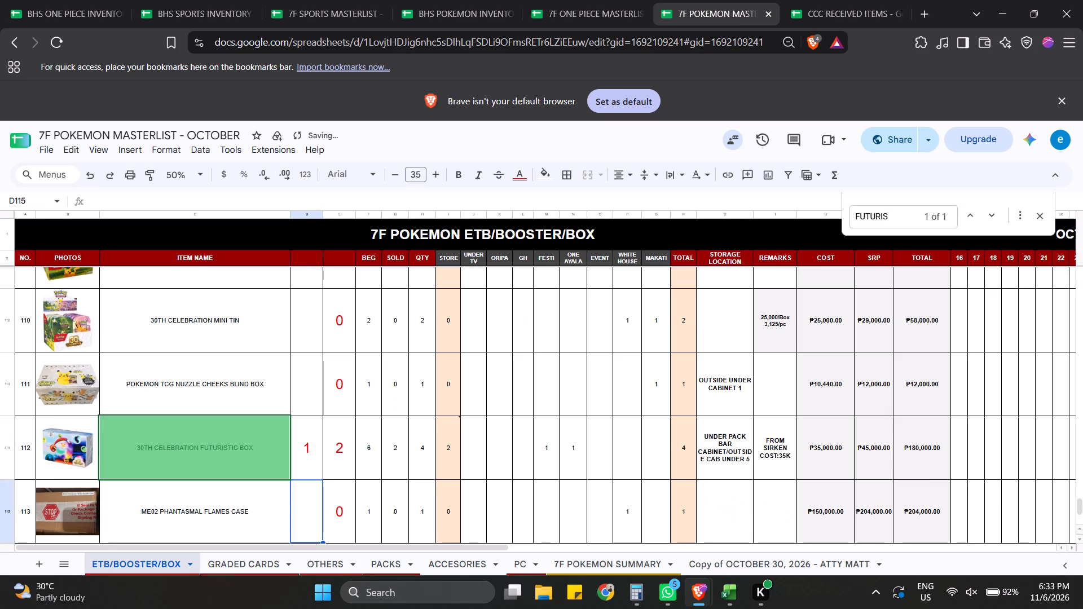
Check the 30th Celebration Futuristic Box's store quantity and note, and review the new-column counts across the ETB/BOOSTER/BOX sheet.
click(450, 445)
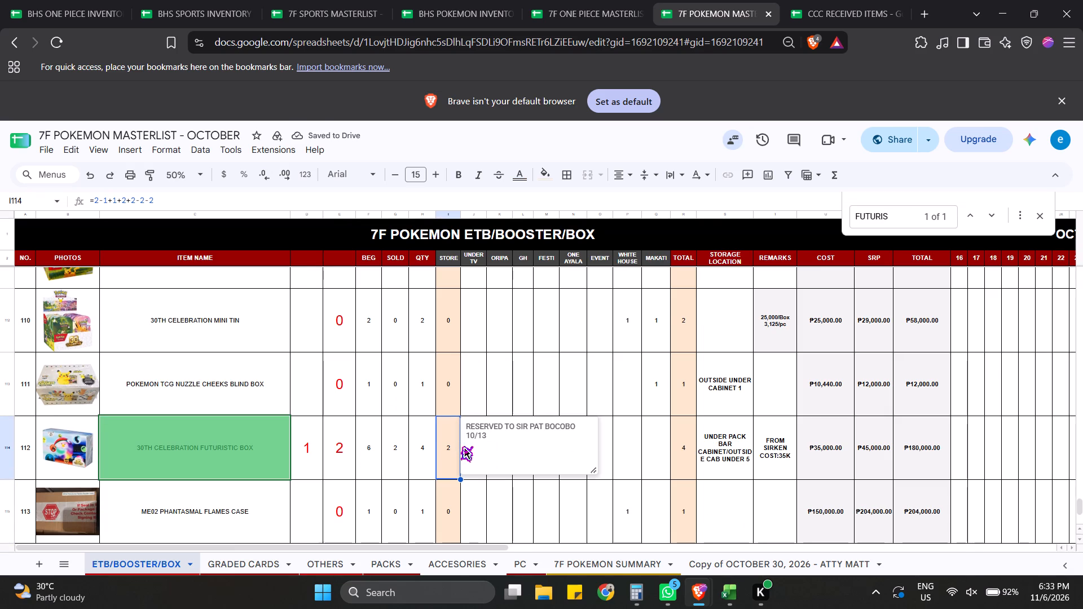
click(483, 498)
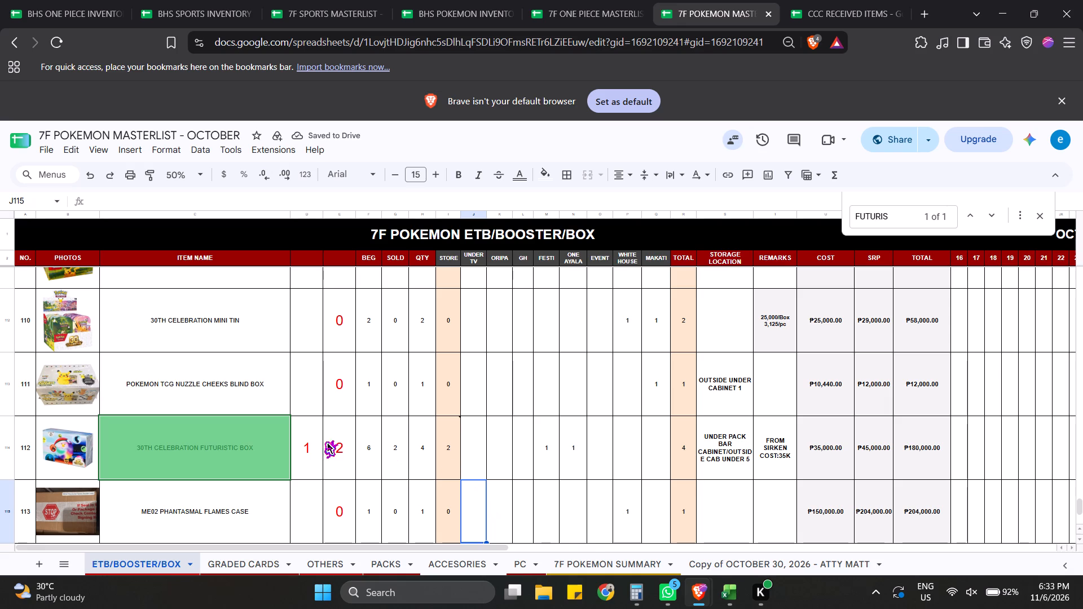
click(310, 444)
scroll(310, 444, up, 8)
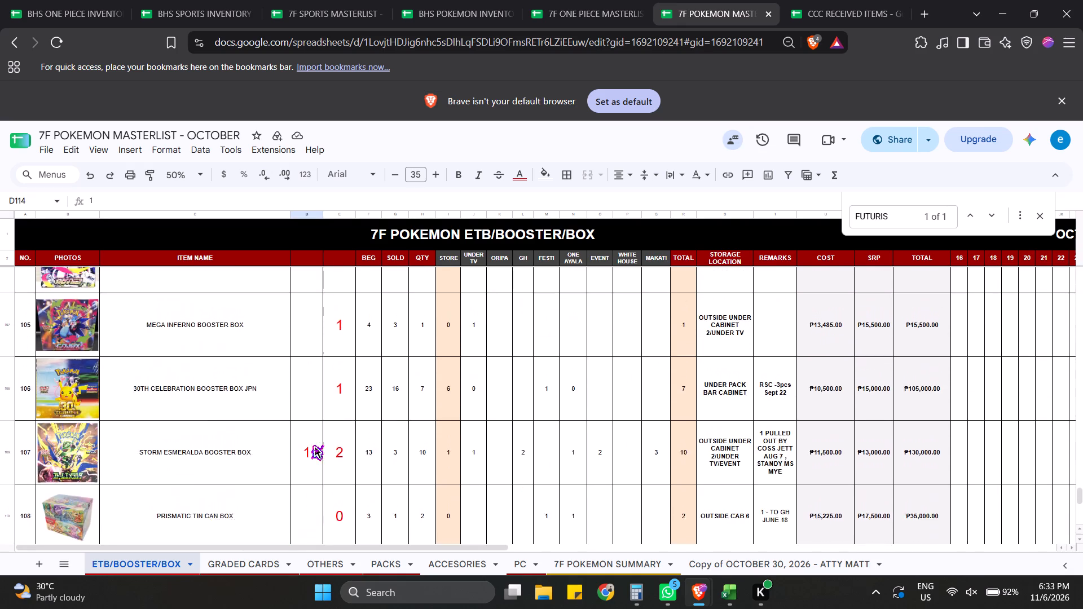
scroll(310, 444, up, 10)
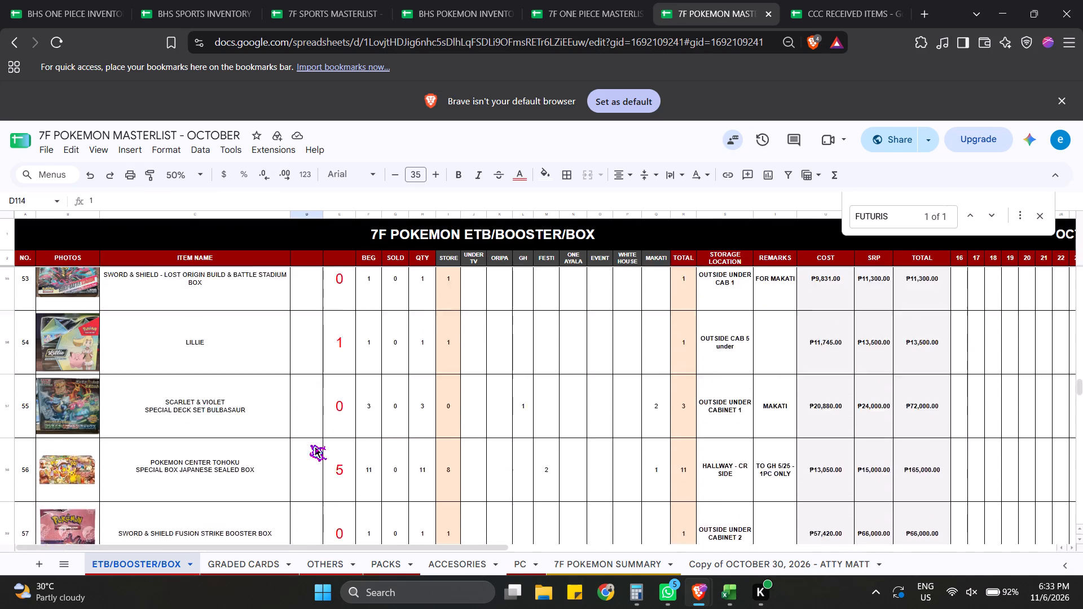
scroll(310, 444, up, 6)
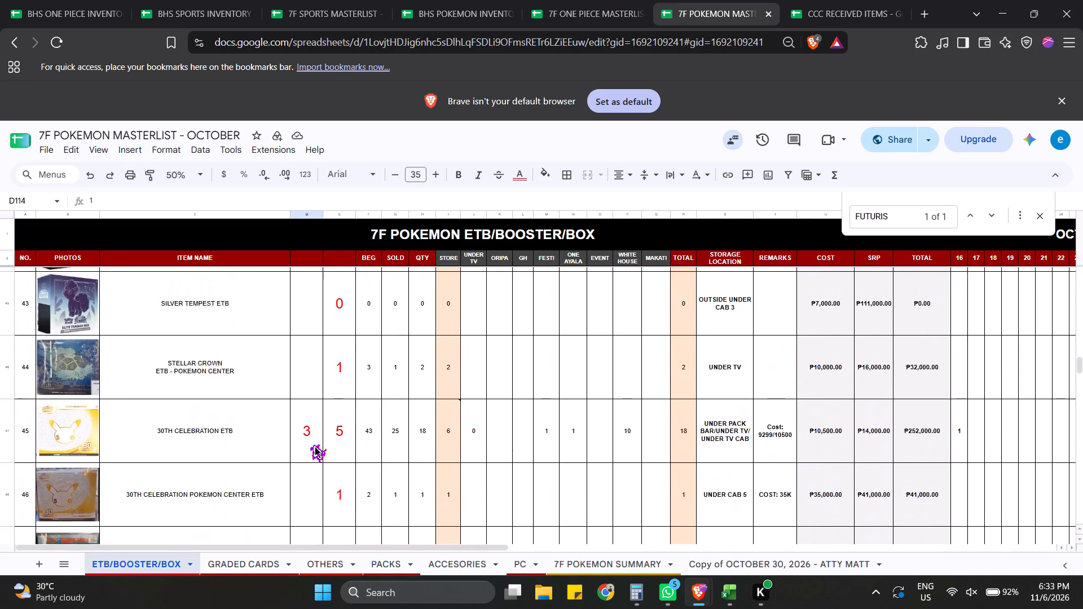
scroll(310, 444, up, 6)
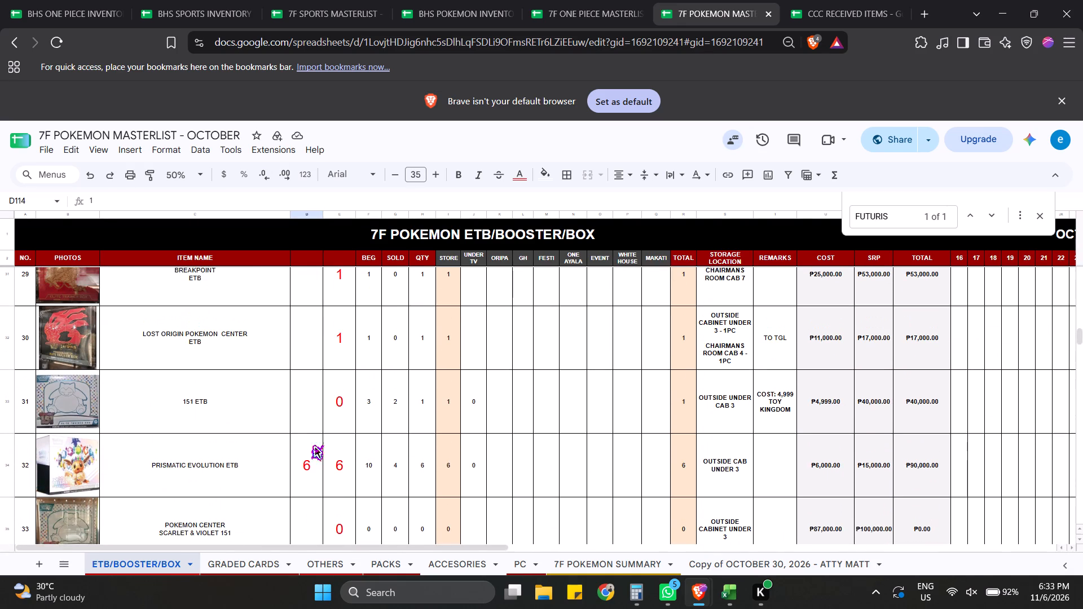
scroll(310, 444, up, 11)
scroll(310, 444, down, 1)
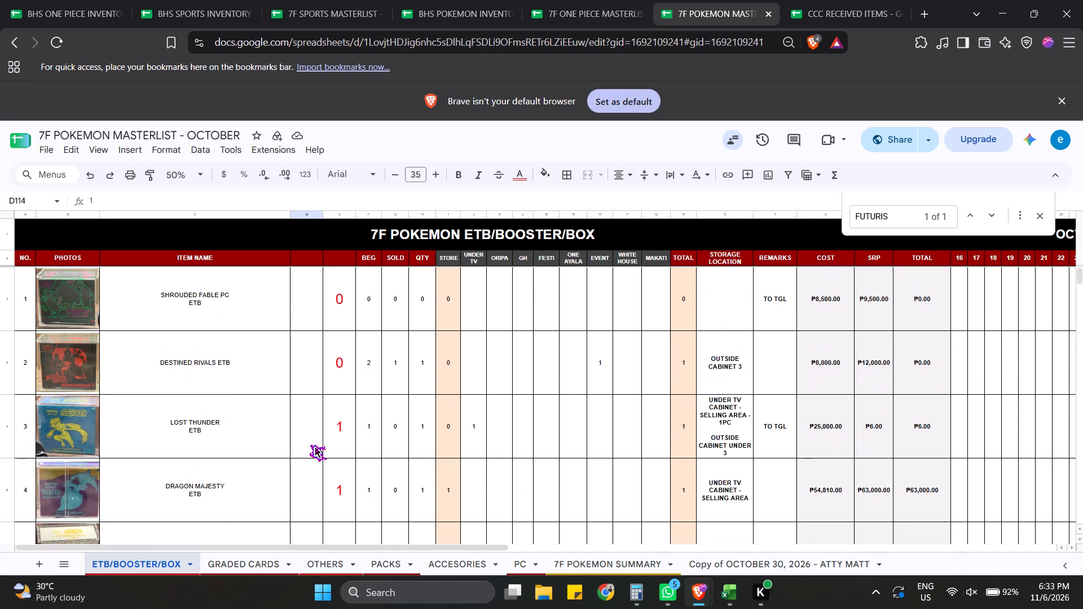
scroll(310, 444, down, 3)
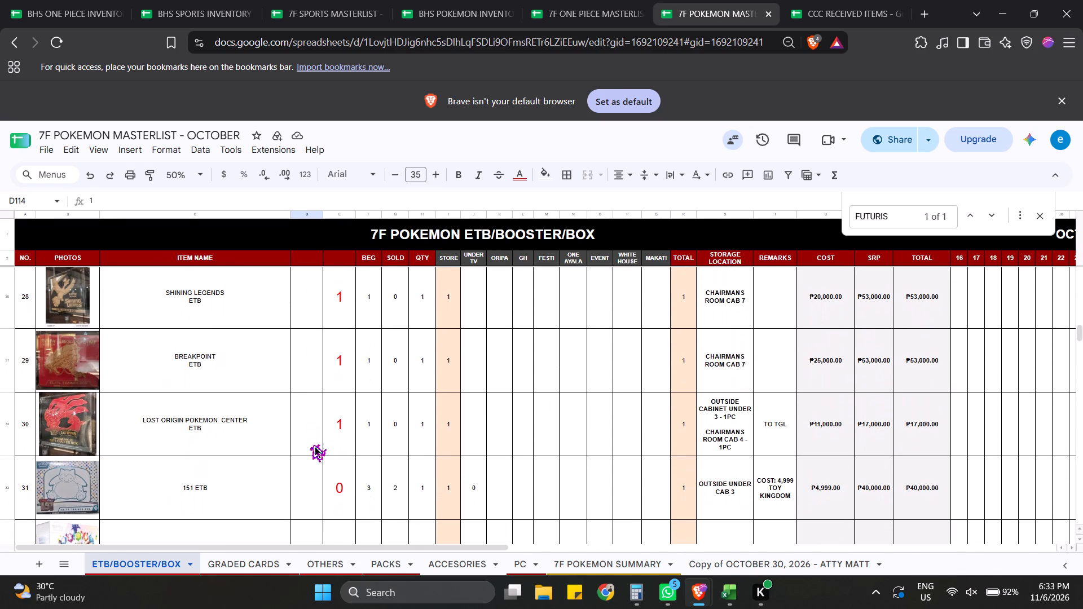
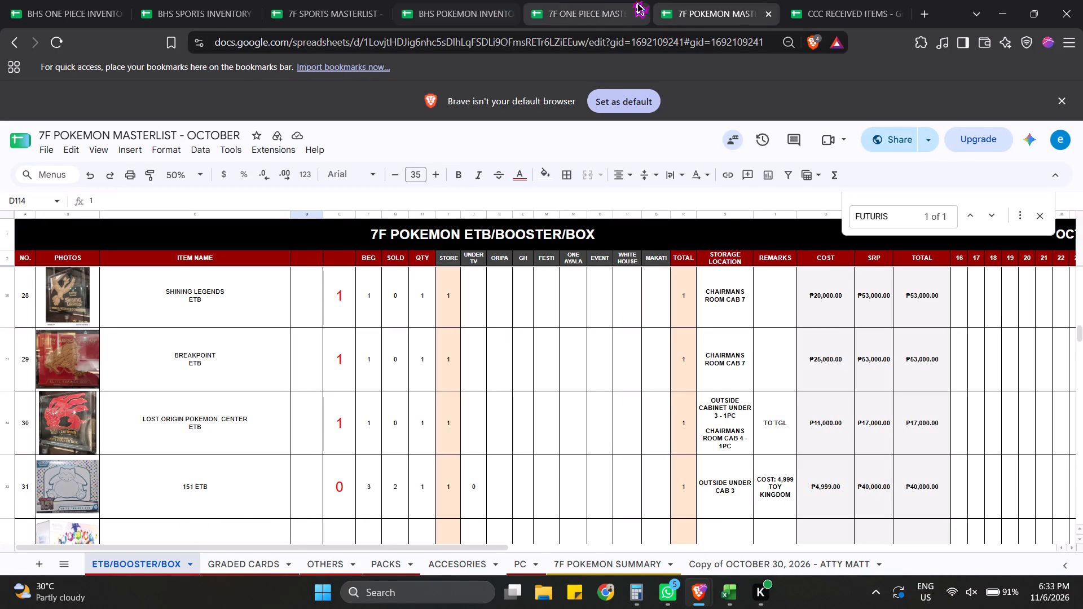
In the 7F ONE PIECE MASTERLIST, insert a blank column between ITEM NAME and BEG on the ETB/BOOSTER/BOX sheet.
click(557, 0)
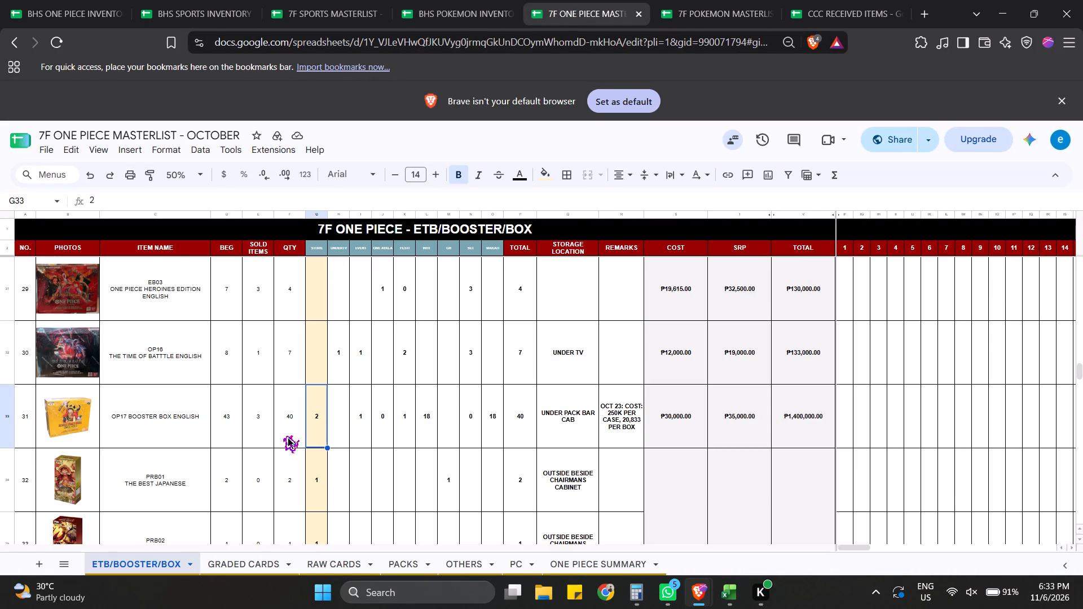
scroll(246, 515, down, 12)
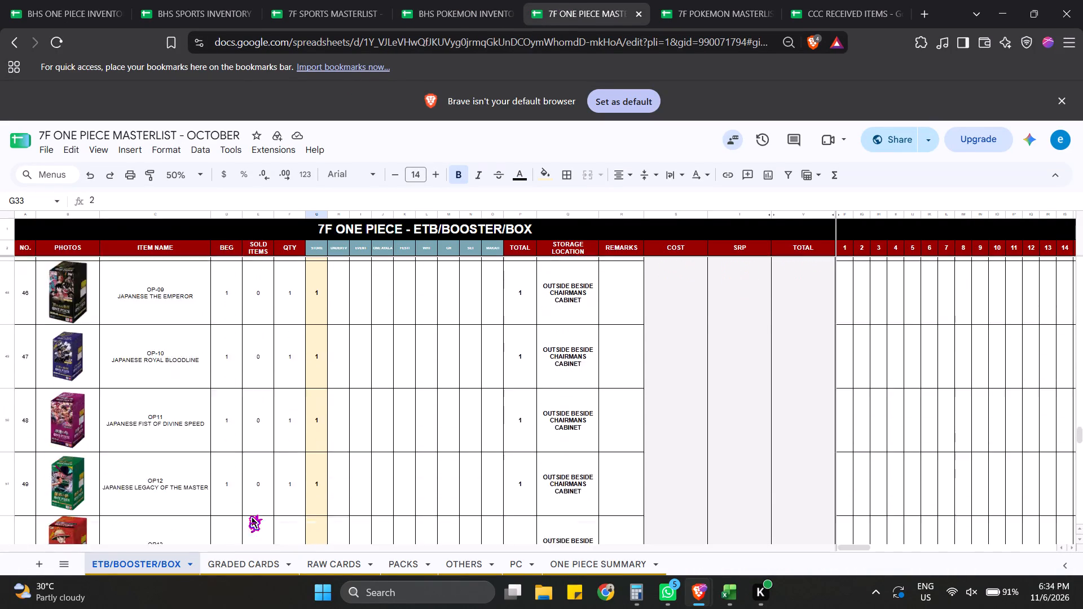
scroll(246, 515, down, 5)
scroll(246, 515, up, 1)
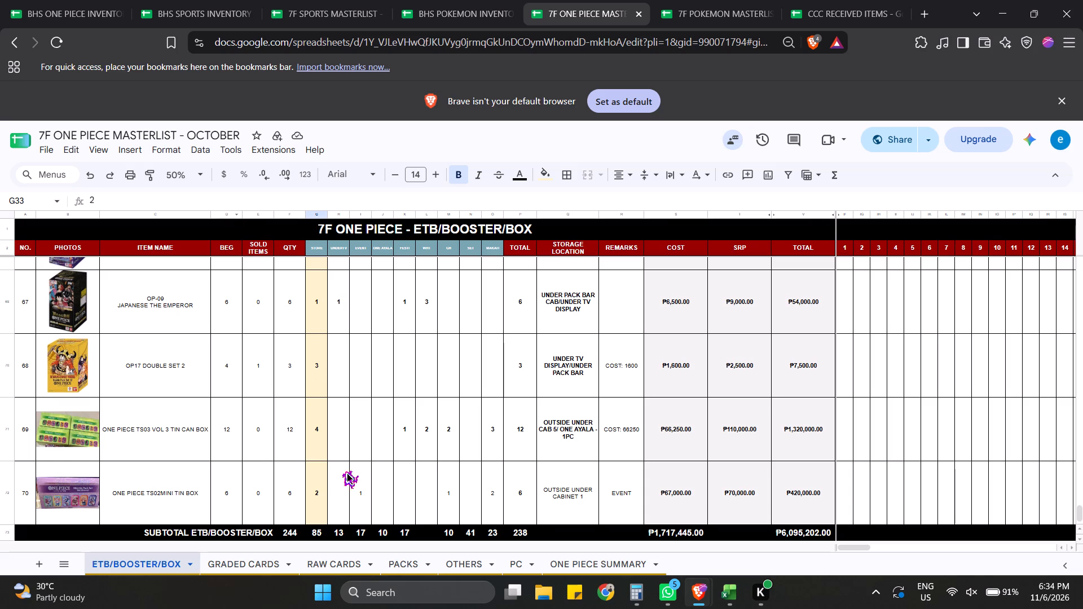
click(314, 436)
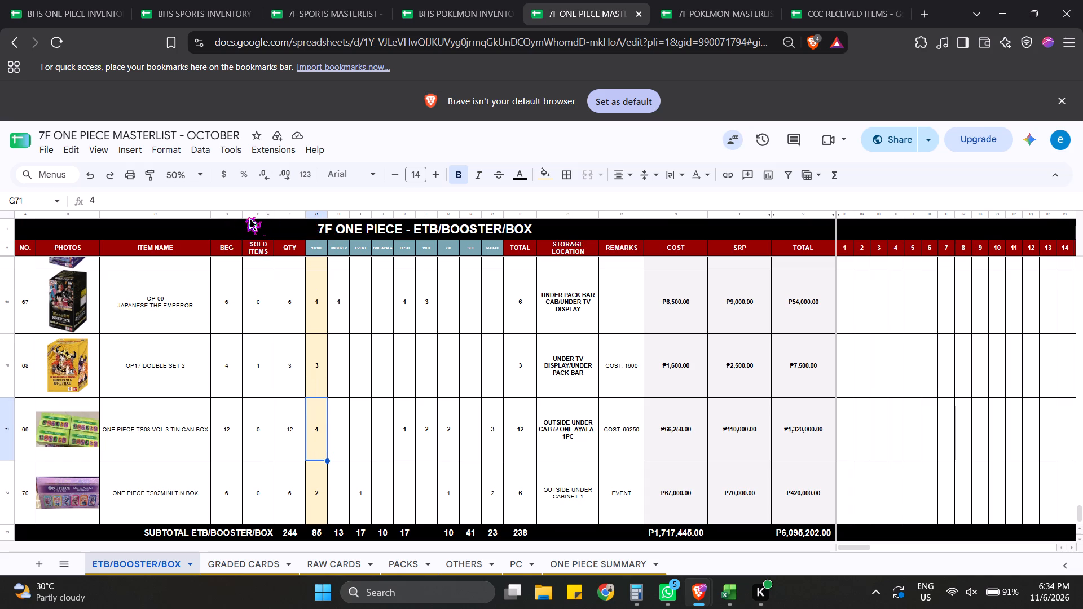
click(226, 214)
right_click(226, 214)
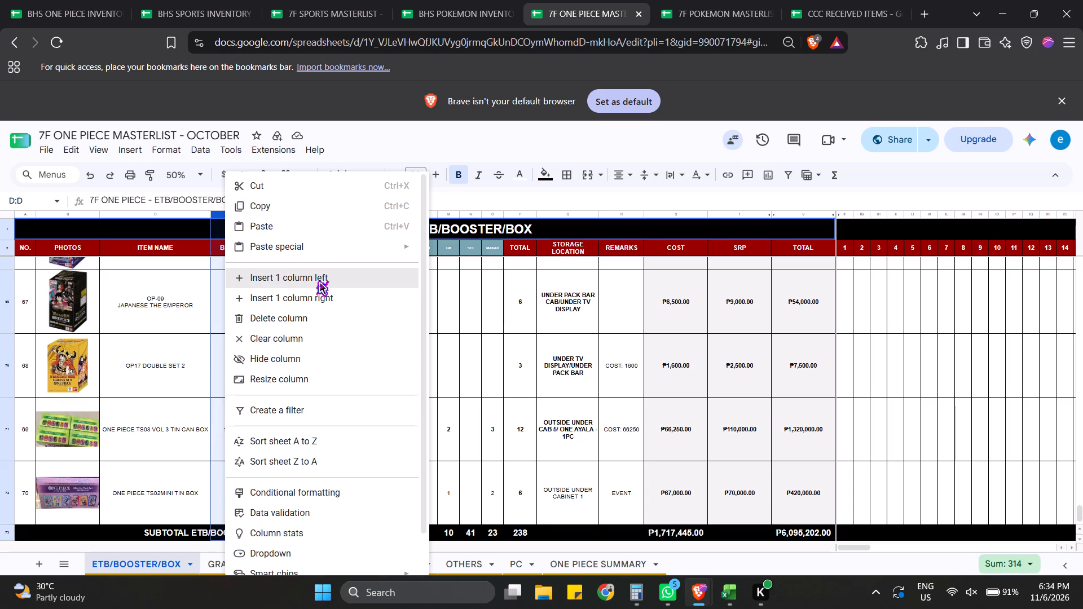
click(315, 280)
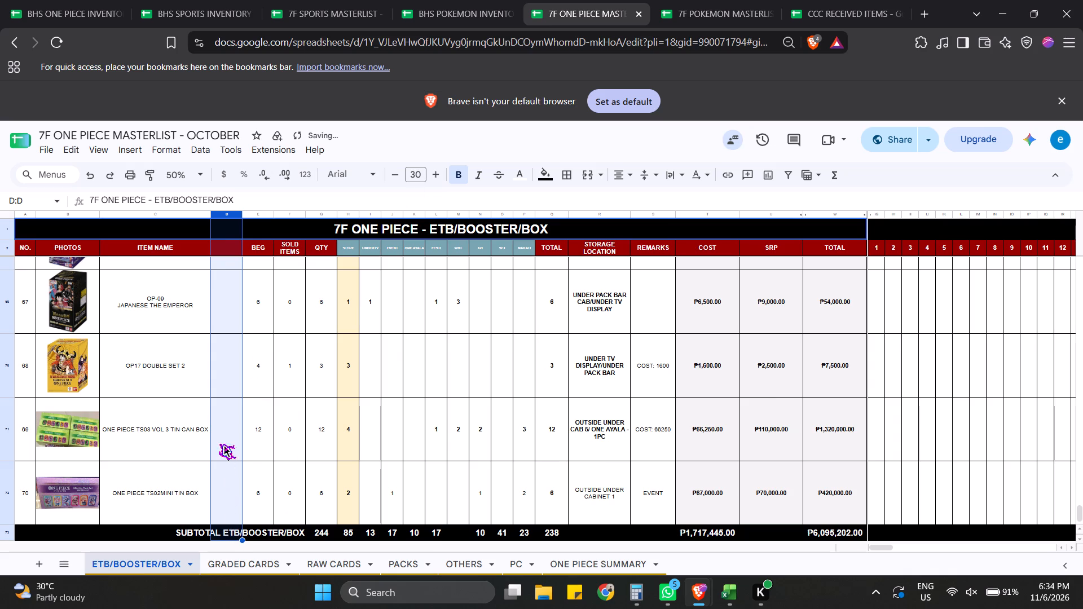
Enter 4 in the new column for the ONE PIECE TS03 VOL 3 TIN CAN BOX.
click(219, 443)
key(4)
key(Return)
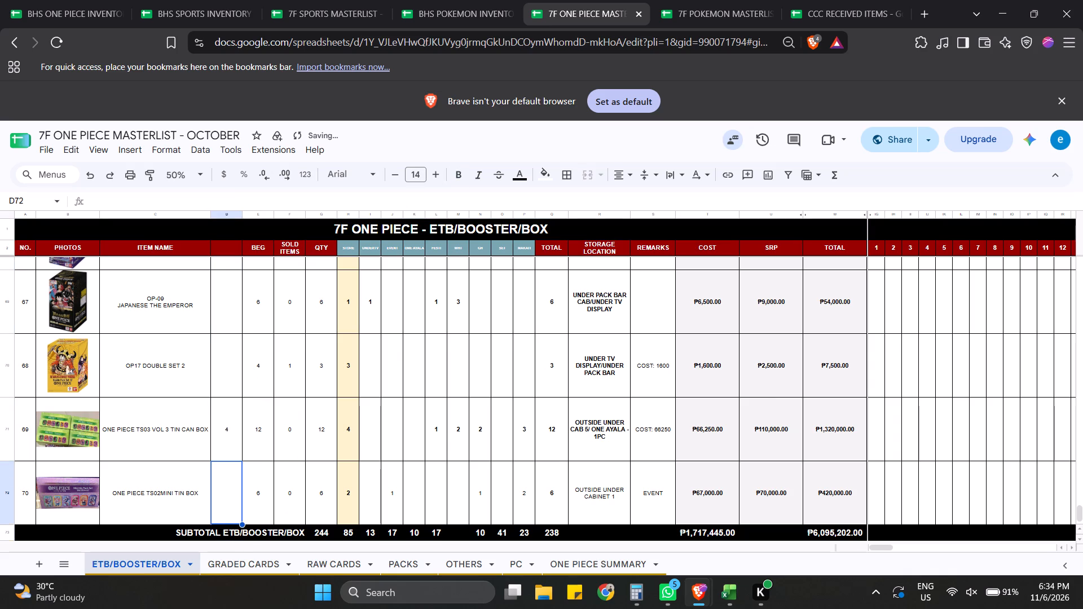
Look through the ETB/BOOSTER/BOX item rows along the new column, from the tin boxes back to the first OP01 entries.
key(Up)
key(Up)
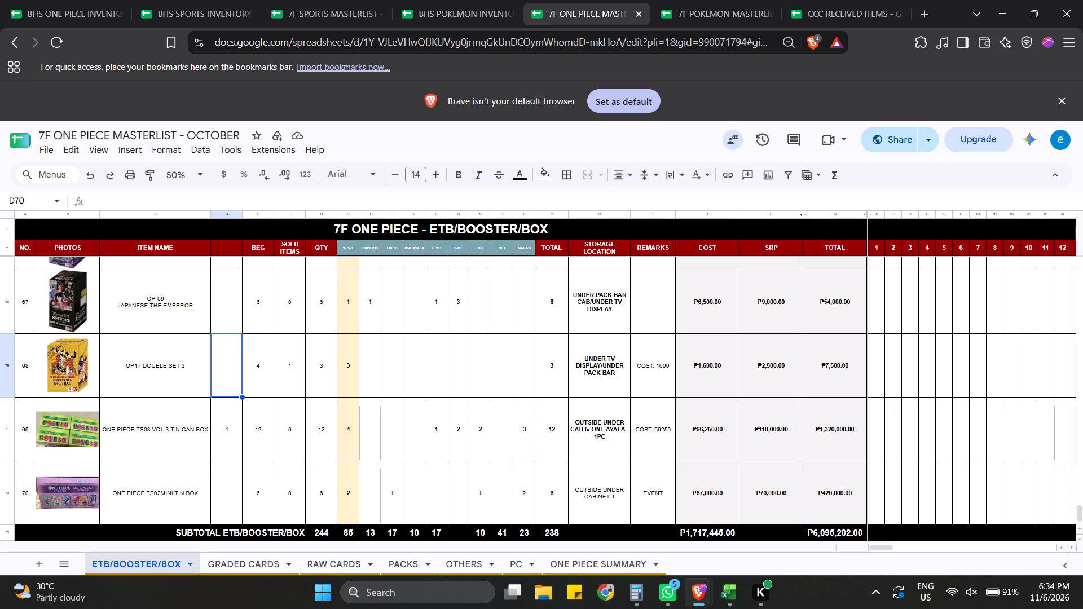
key(Up)
key(Up)
key(Up)
key(Up)
key(Up)
key(Up)
key(Up)
key(Up)
key(Up)
key(Up)
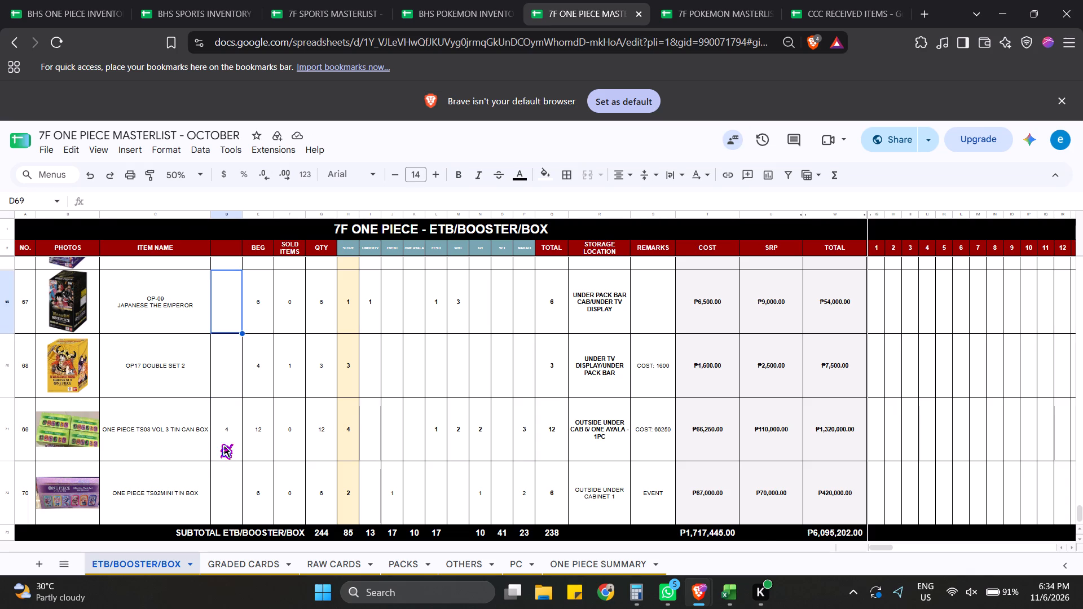
key(Down)
key(Down)
key(Down)
key(Down)
key(Down)
key(Down)
key(Down)
key(Down)
key(Down)
key(Down)
key(Down)
key(Down)
key(Down)
key(Down)
key(Down)
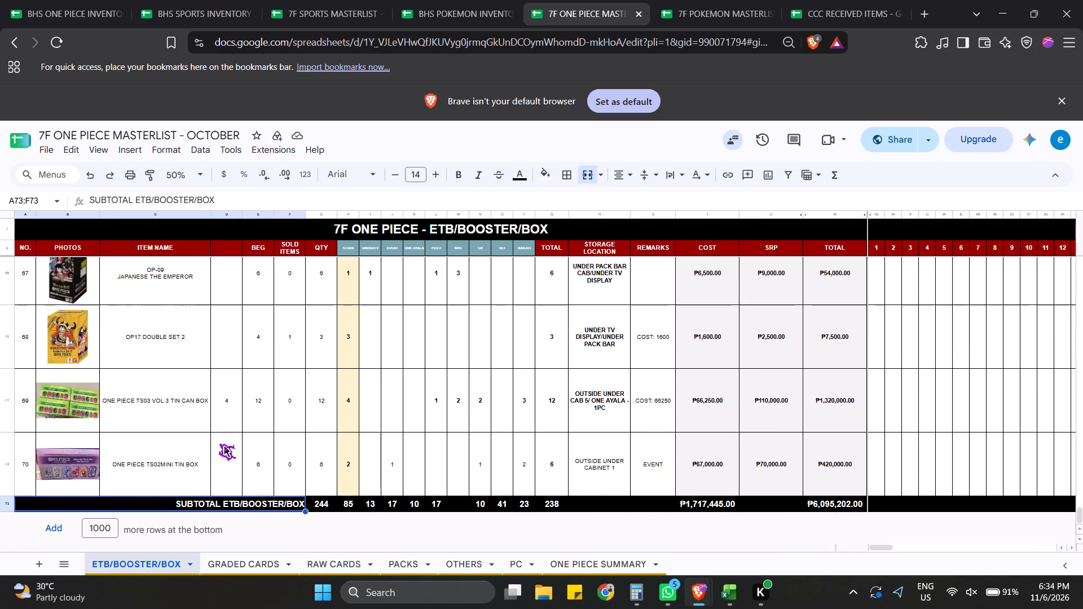
key(Up)
key(Up)
key(Up)
key(Up)
key(Up)
key(Up)
key(Up)
key(Up)
key(Up)
key(Up)
key(Up)
key(Up)
key(Up)
key(Up)
key(Up)
key(Up)
key(Up)
key(Up)
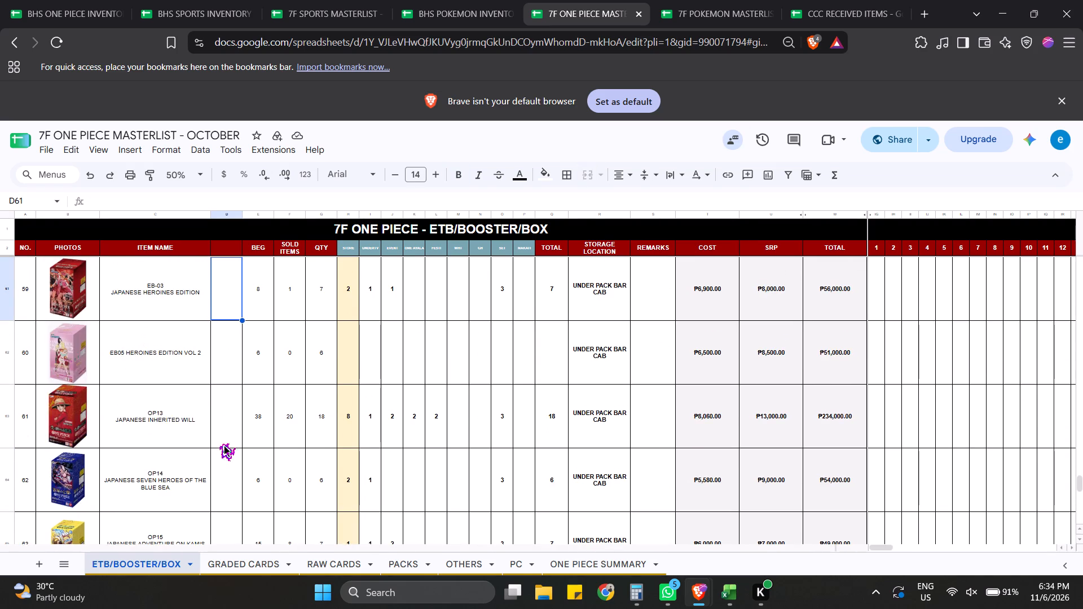
key(Up)
key(Up)
key(Up)
key(Up)
key(Up)
key(Up)
key(Up)
key(Up)
key(Up)
key(Up)
key(Up)
key(Up)
key(Up)
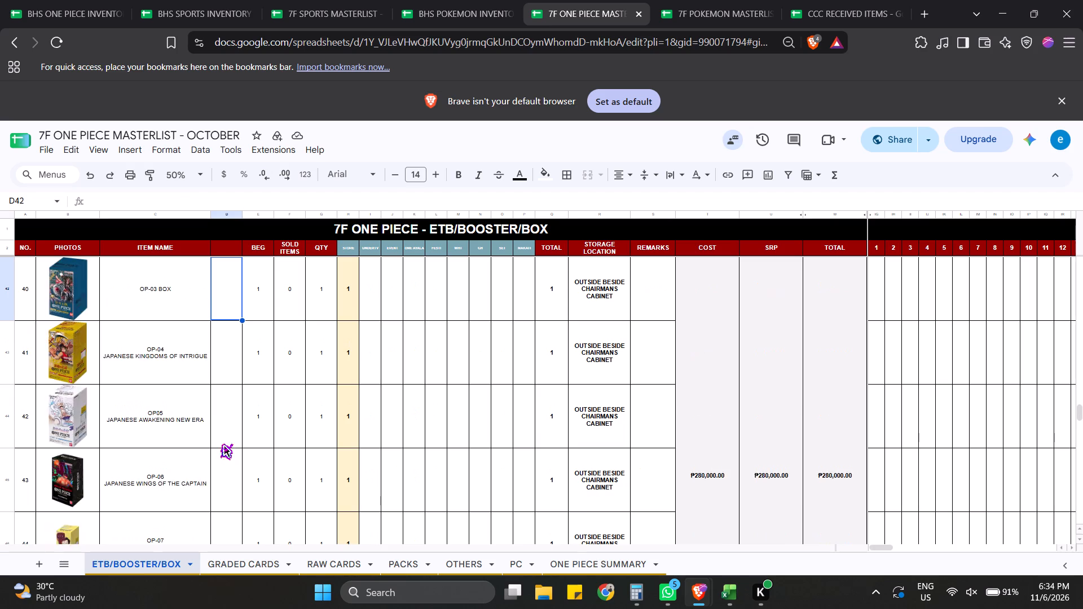
key(Up)
key(Up)
key(Up)
key(Up)
key(Up)
key(Up)
key(Up)
key(Up)
key(Up)
key(Up)
key(Up)
key(Up)
key(Up)
key(Up)
key(Up)
key(Up)
key(Up)
key(Up)
key(Up)
key(Up)
key(Up)
key(Up)
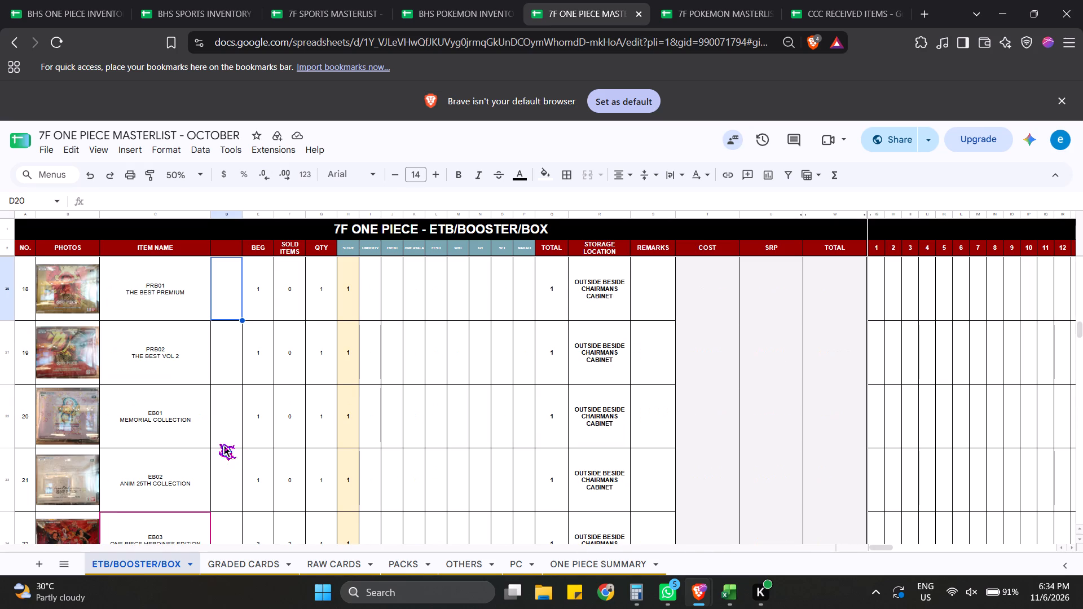
key(Up)
key(Up)
key(Up)
key(Up)
key(Up)
key(Up)
key(Up)
key(Up)
key(Up)
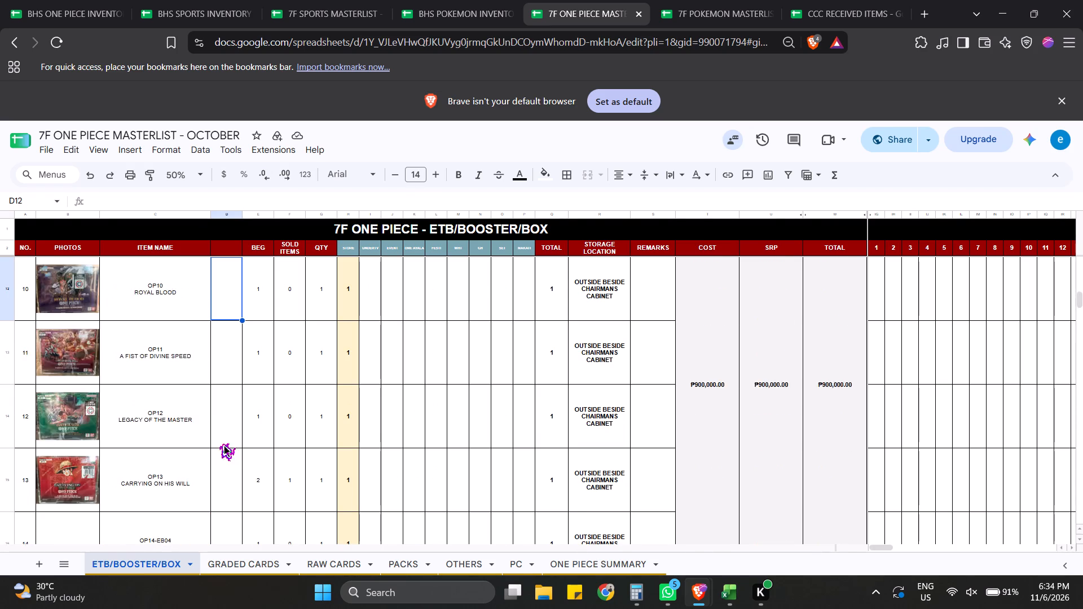
key(Up)
key(Up)
key(Up)
key(Up)
key(Up)
key(Up)
key(Up)
key(Up)
key(Up)
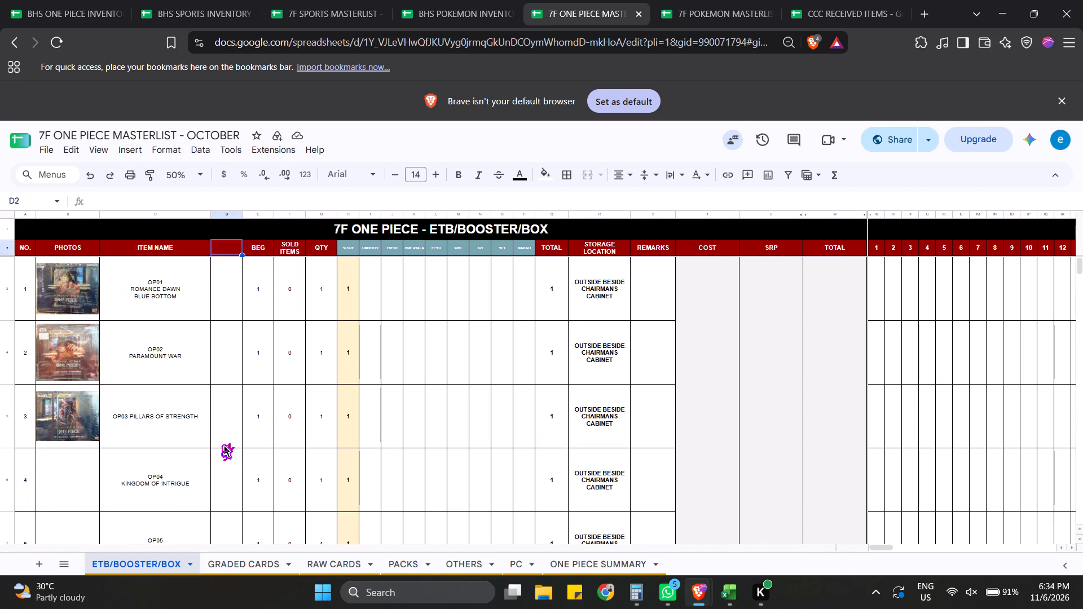
key(Up)
key(Down)
key(Down)
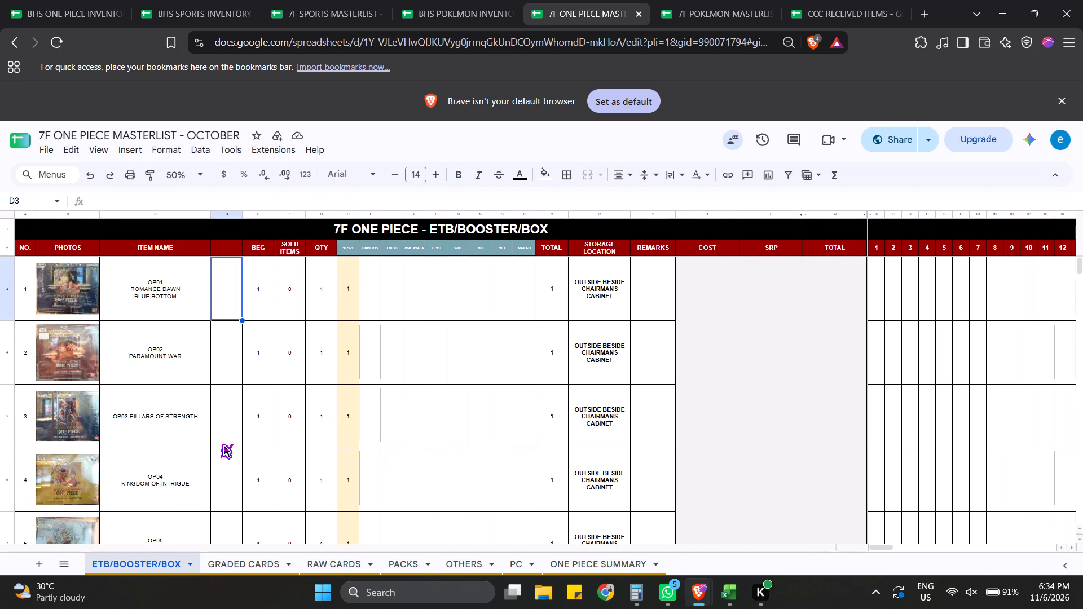
key(Down)
key(Down)
key(Up)
key(Down)
key(Down)
key(Down)
Search for OP1, step through the matches, and enter 1 in the new column for item 23, OP01 ROMANCE DAWN BLUE BOTTOM.
key(ctrl+f)
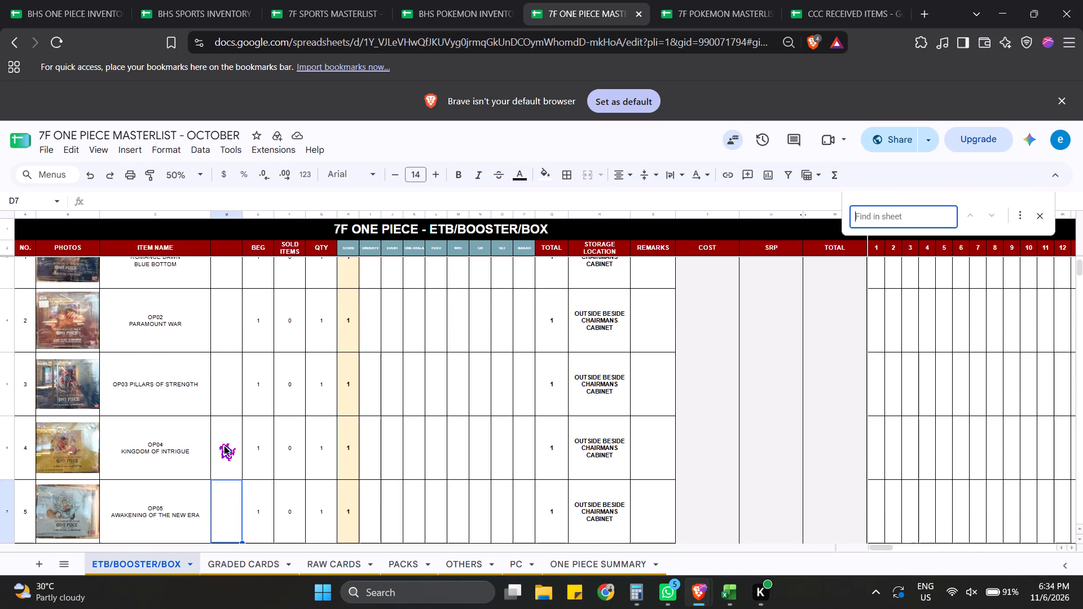
text(OP1)
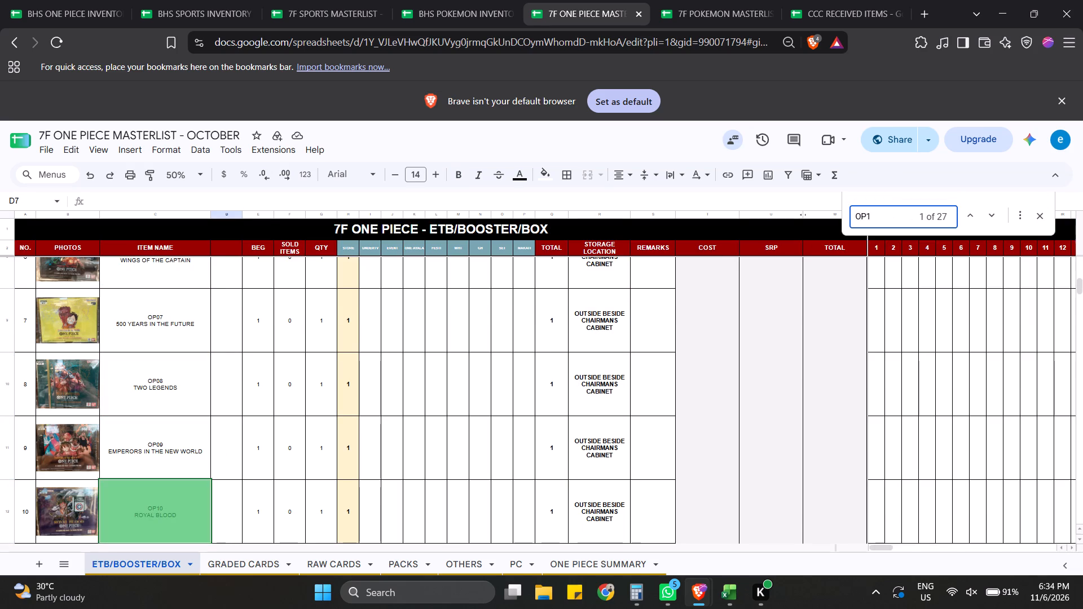
key(Return)
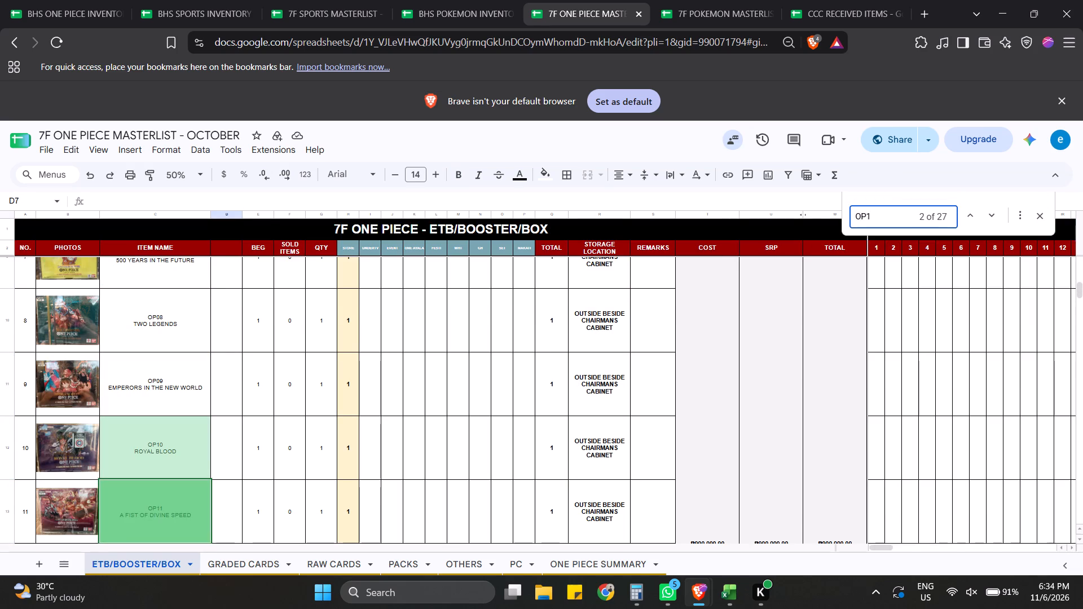
key(Return)
key(Return)
key(Return)
key(Return)
key(Return)
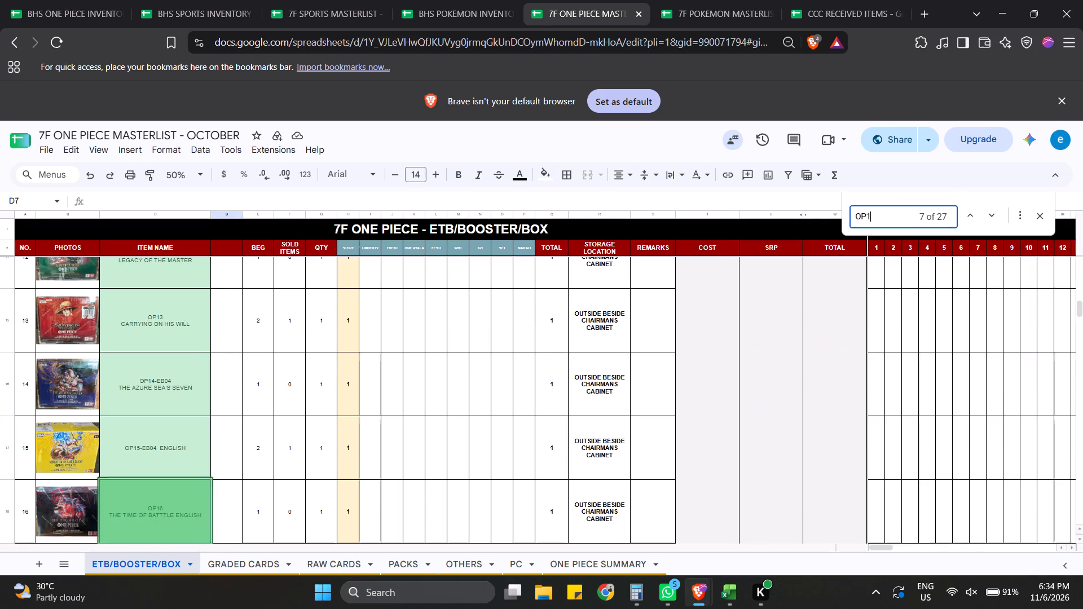
key(Return)
key(Return)
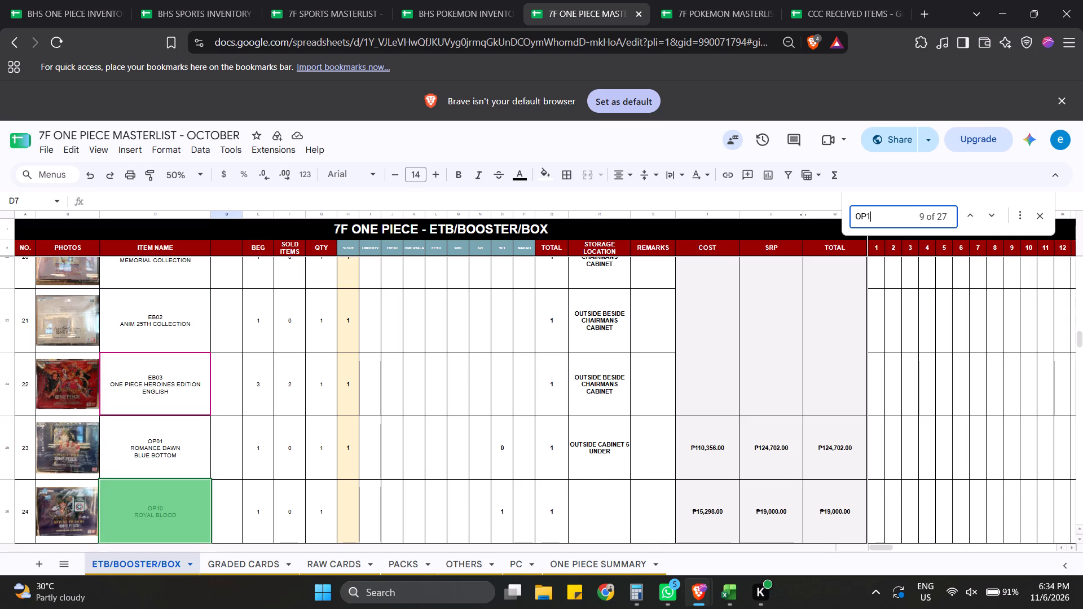
key(Return)
key(Return)
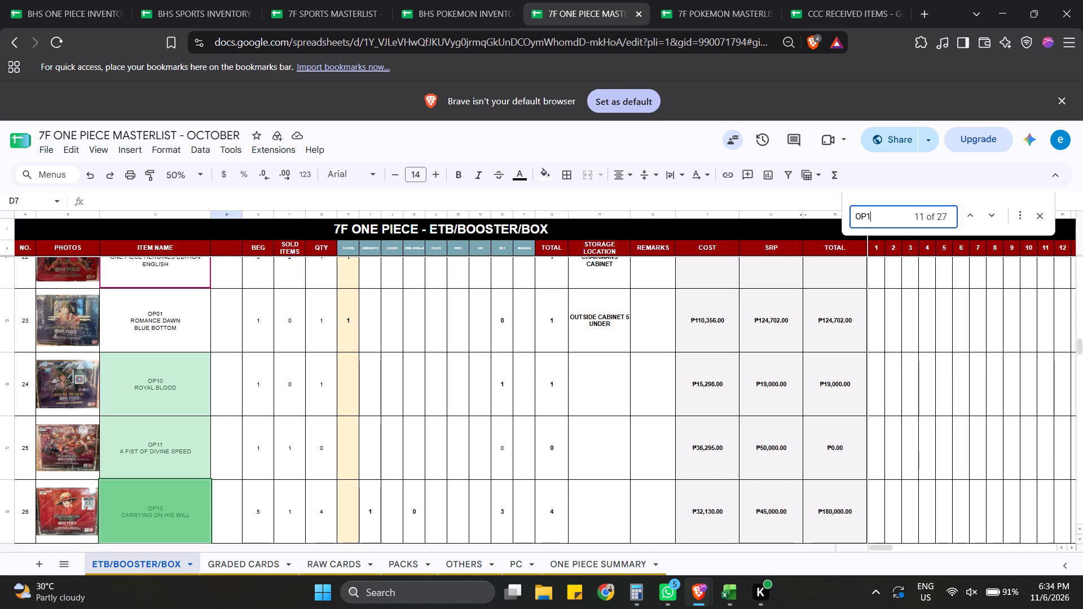
click(227, 324)
key(1)
key(Return)
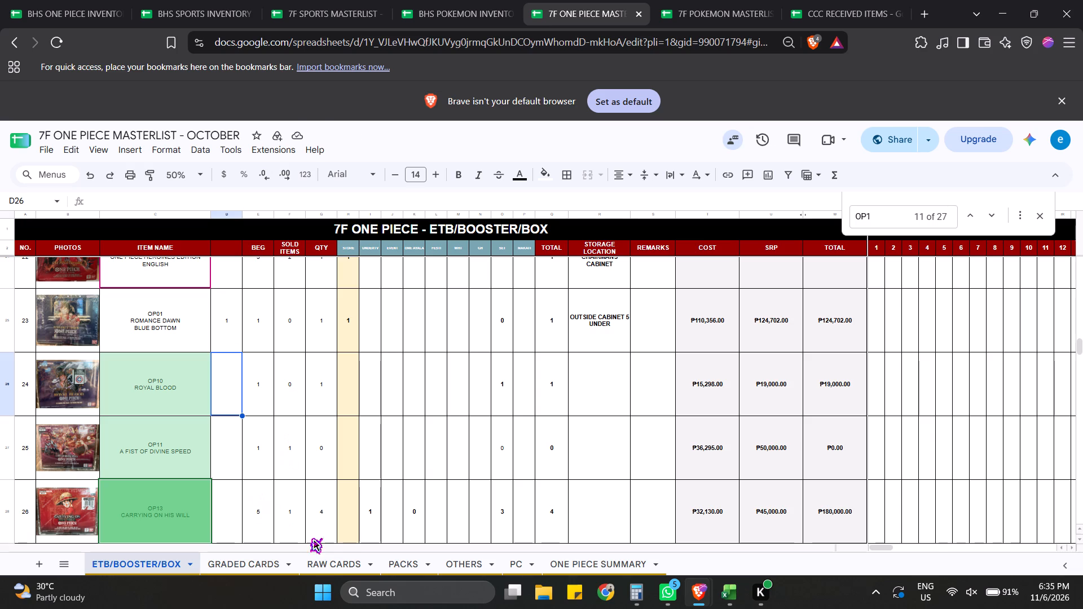
Search the OTHERS sheet for FIGURE, and clear the search text.
click(460, 565)
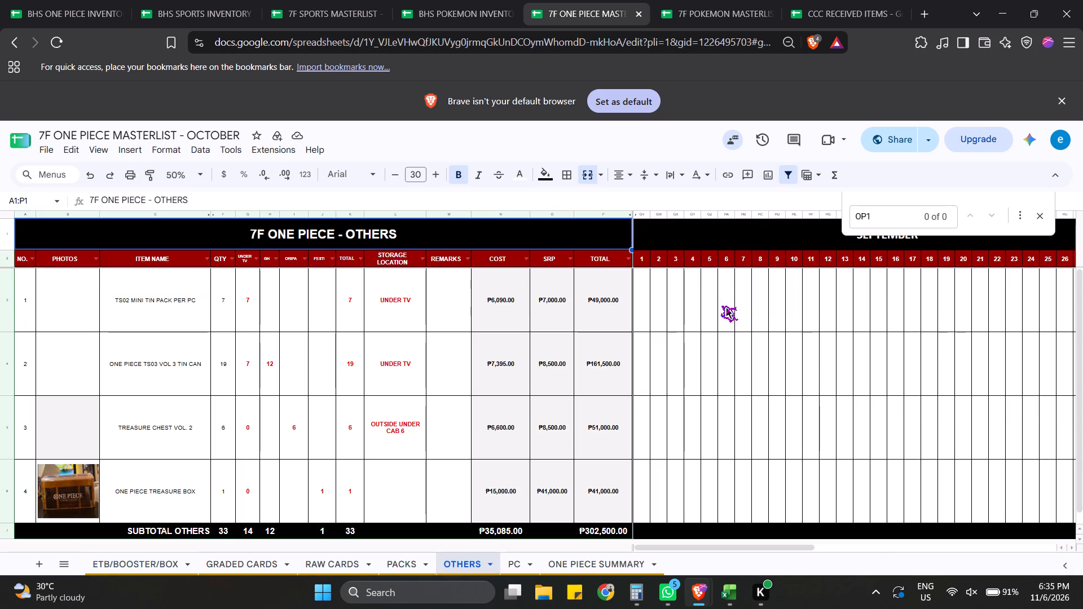
click(881, 222)
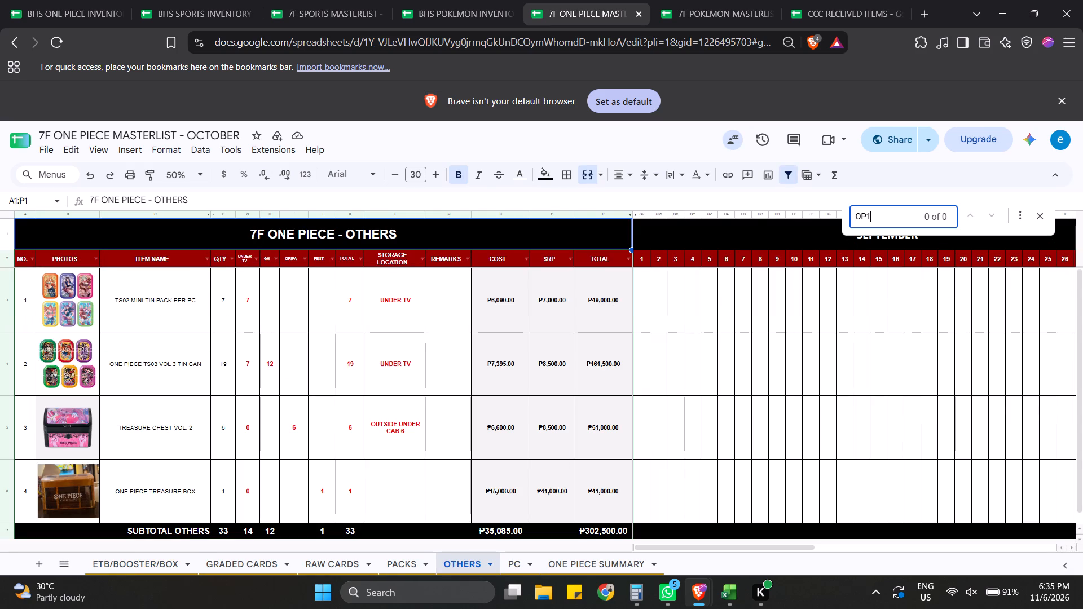
key(BackSpace)
key(BackSpace)
key(BackSpace)
key(BackSpace)
text(FI)
text(GURE)
key(BackSpace)
key(BackSpace)
key(BackSpace)
key(BackSpace)
key(BackSpace)
key(BackSpace)
key(BackSpace)
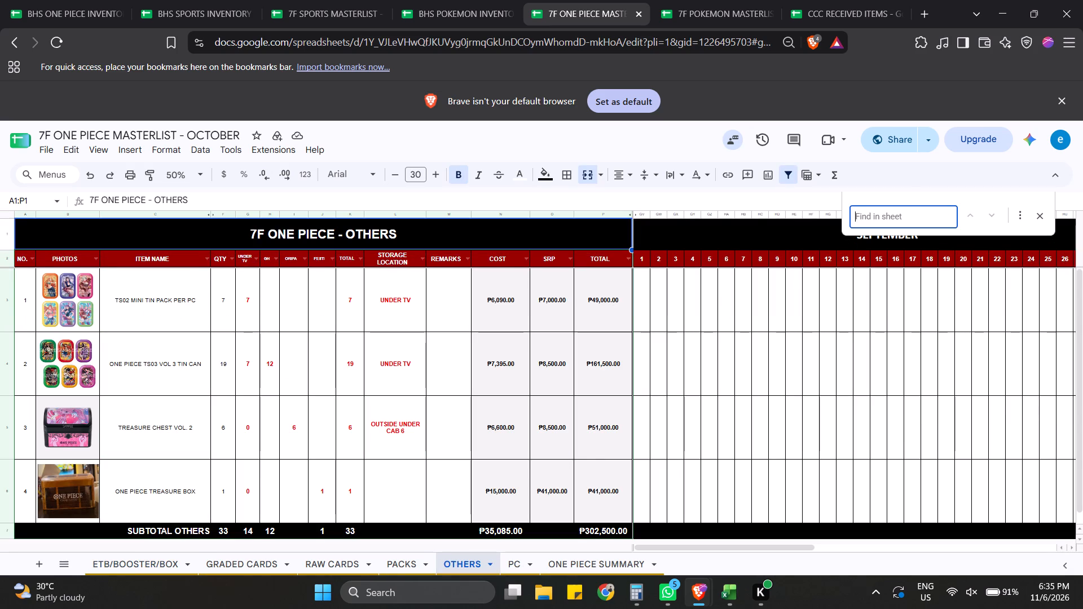
Search the PC sheet for FIGURE and examine the quantities and storage locations of the collectible figure rows.
click(514, 563)
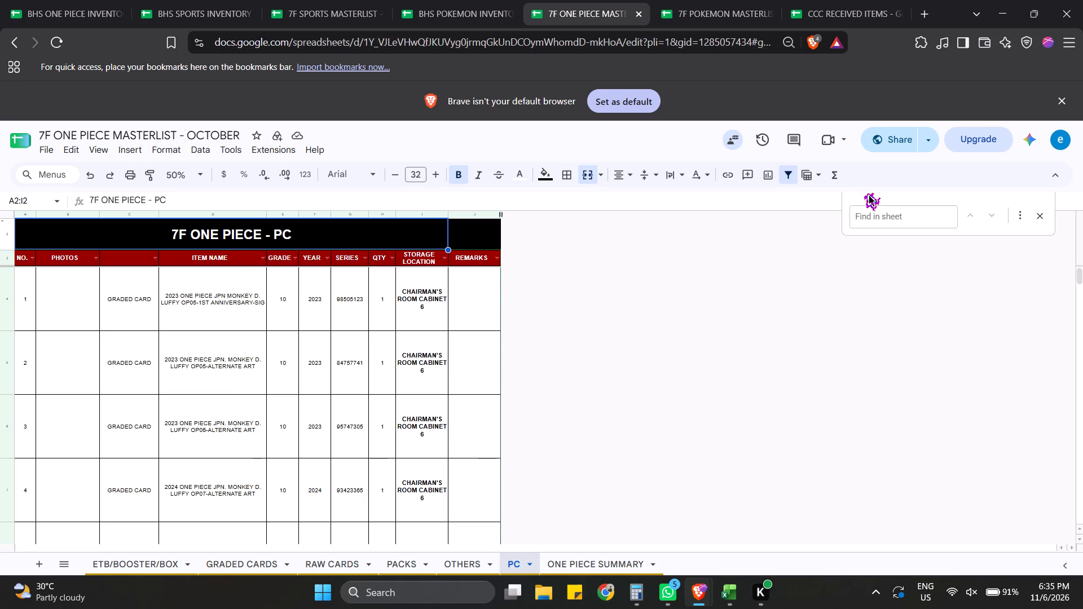
click(875, 216)
text(FI)
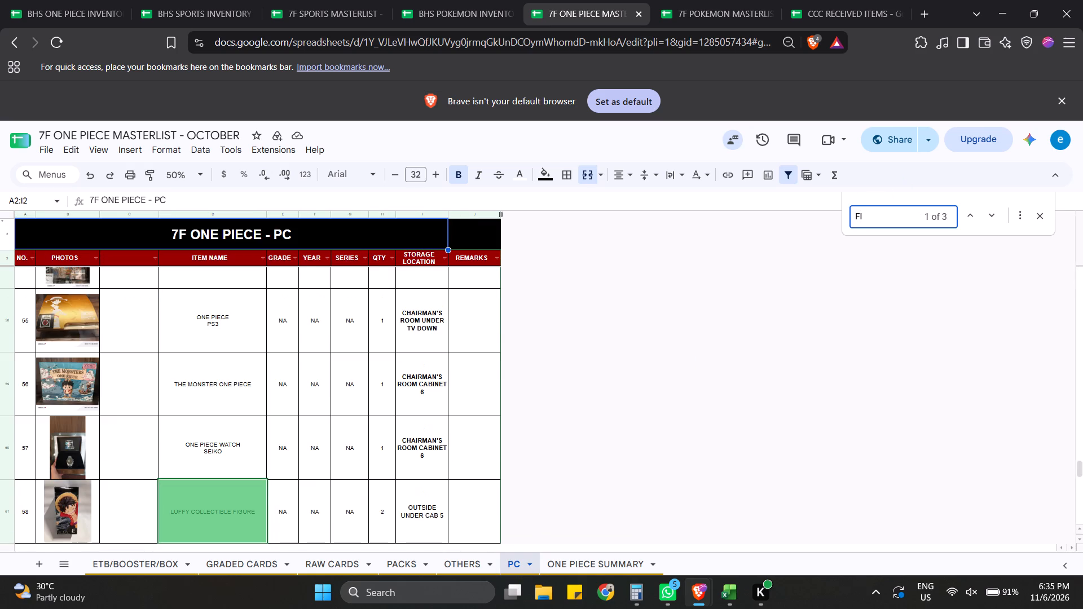
text(GURE)
scroll(388, 445, down, 6)
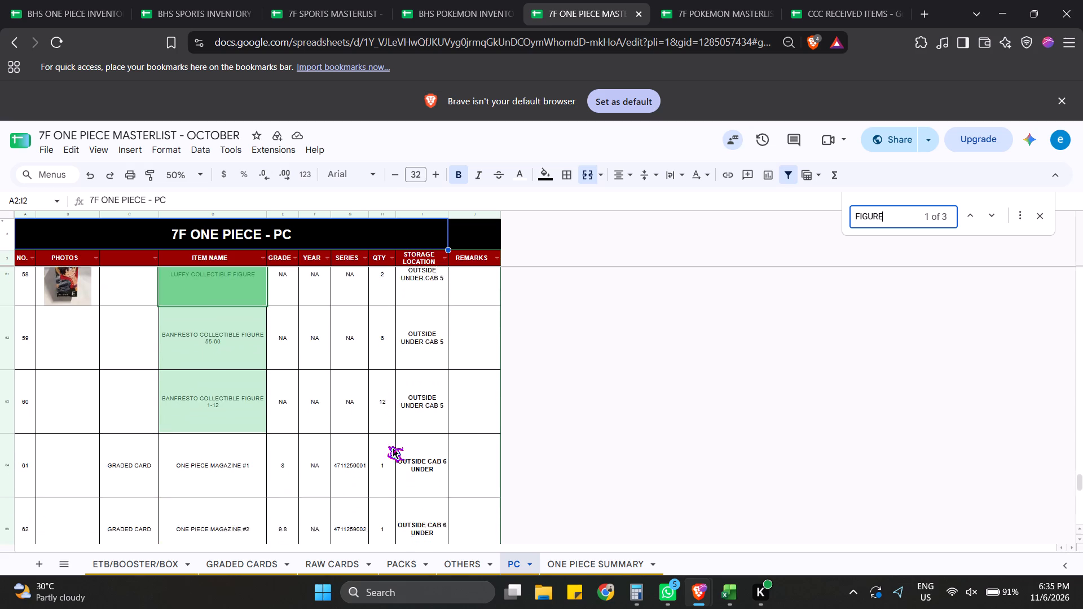
scroll(388, 445, down, 2)
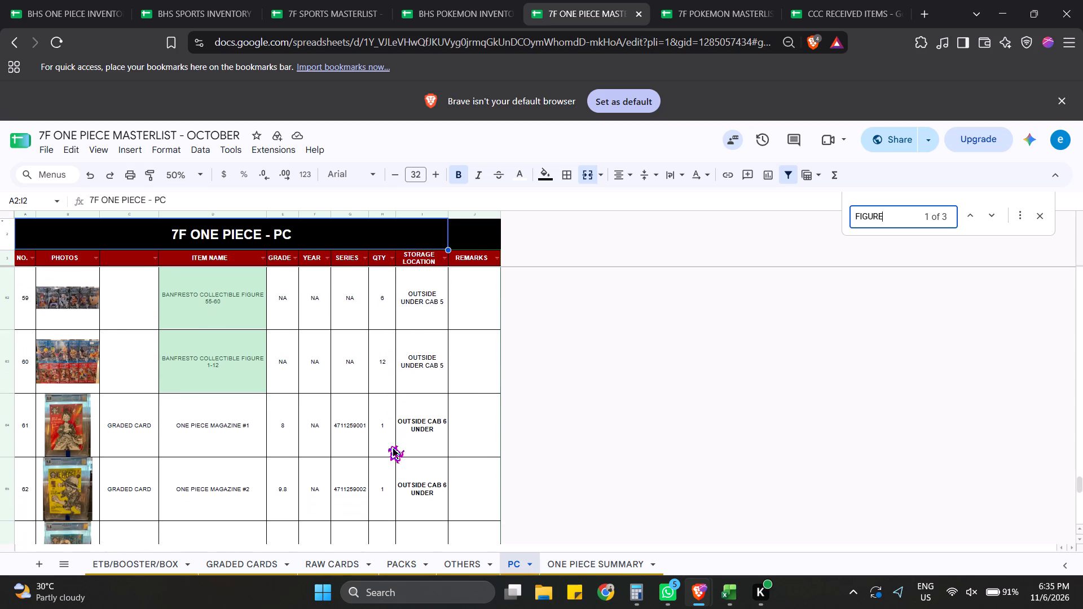
scroll(404, 474, up, 2)
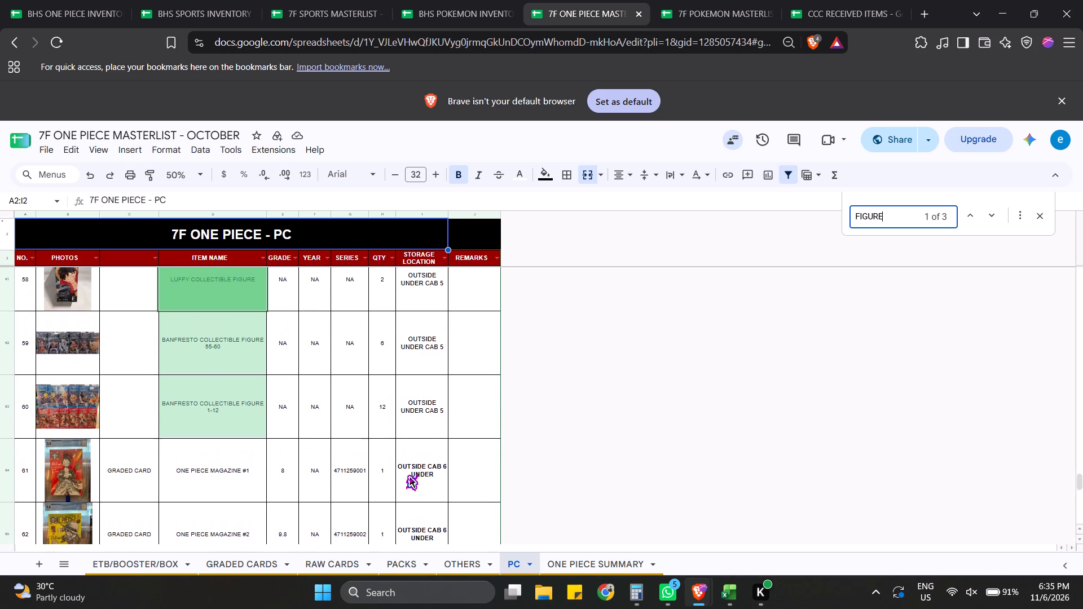
scroll(404, 474, up, 1)
Return to the ETB/BOOSTER/BOX sheet of the One Piece masterlist.
click(140, 559)
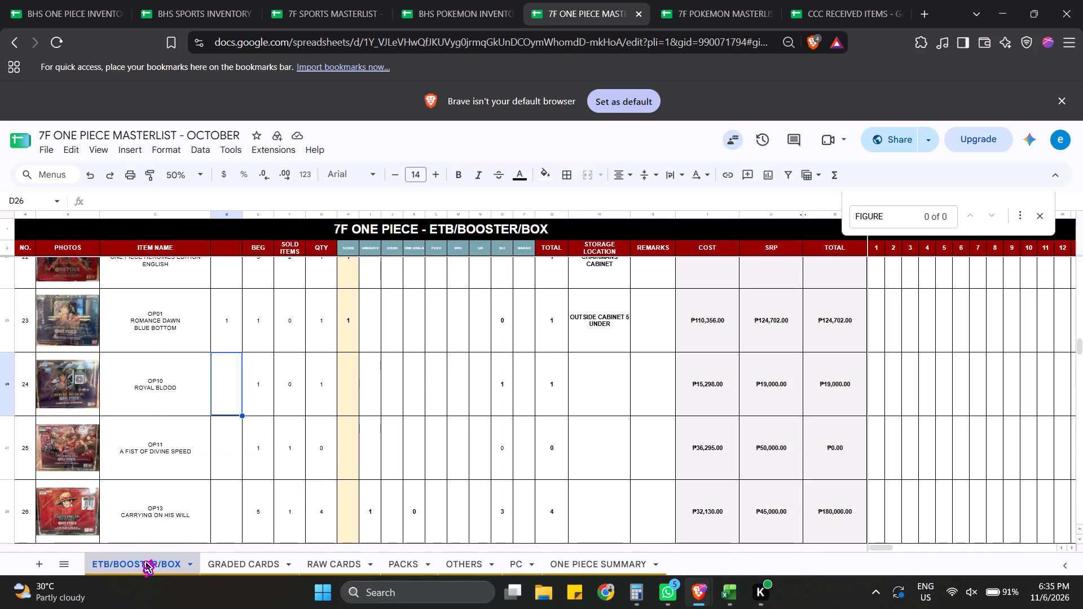
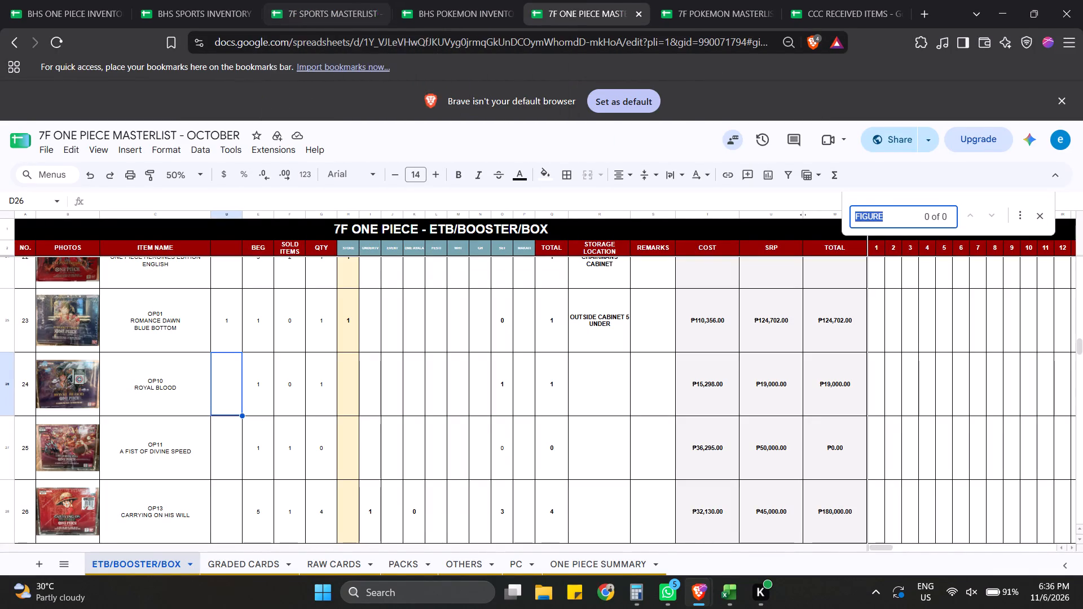
In the 7F SPORTS MASTERLIST, search for MONO and insert a blank column between ITEM NAME and BE.
click(340, 0)
key(ctrl+f)
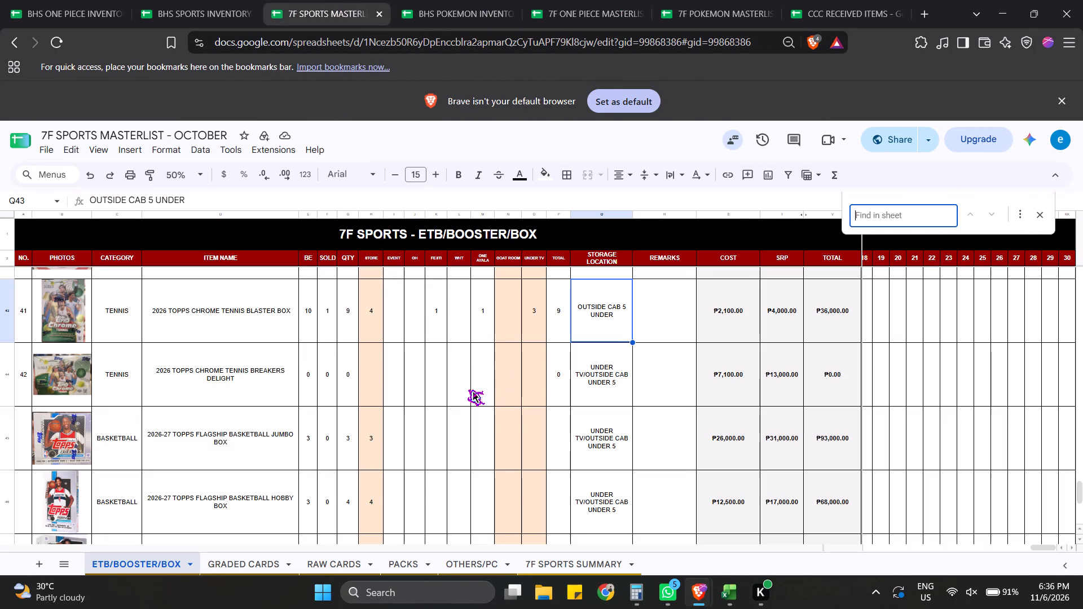
text(MONO)
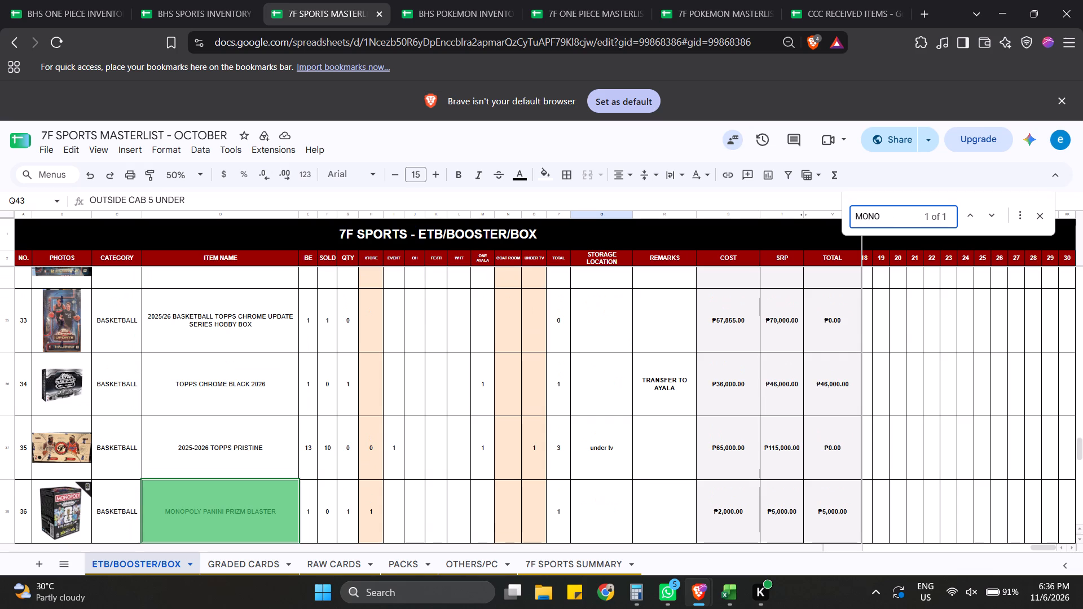
click(304, 213)
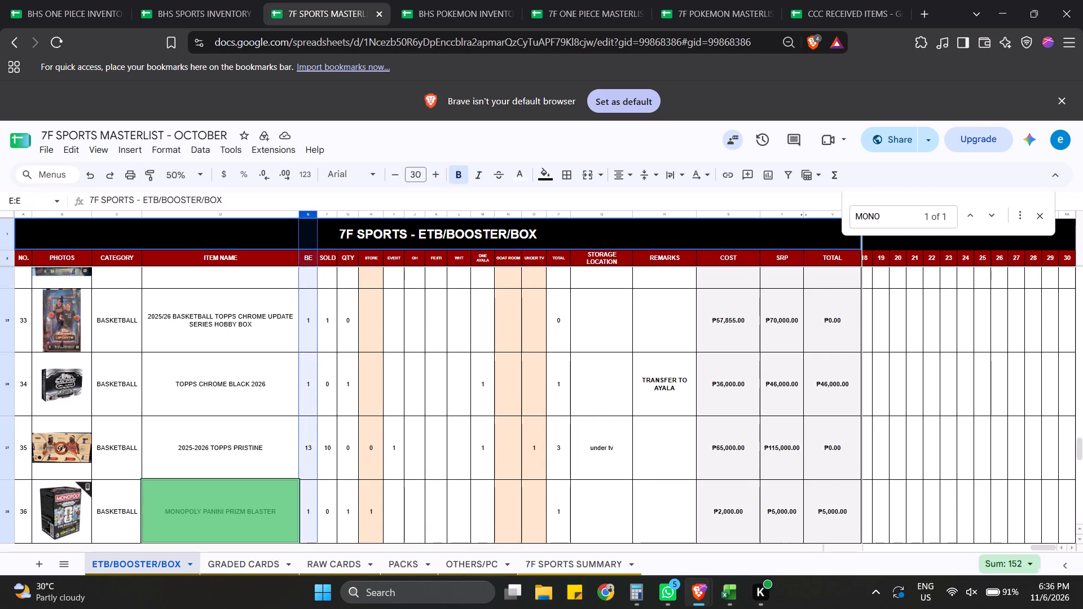
right_click(304, 213)
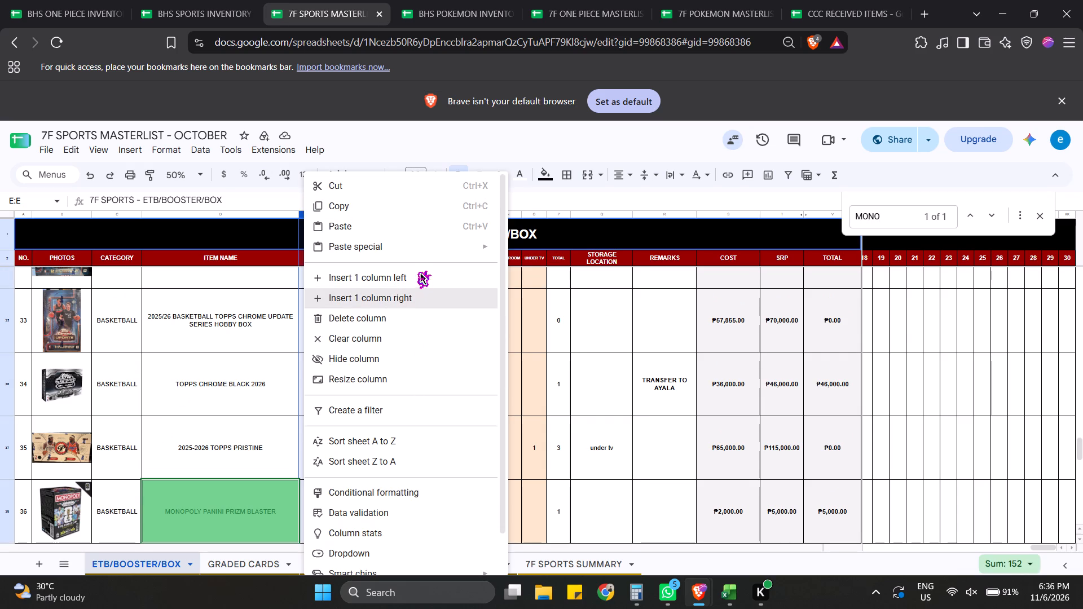
click(415, 271)
Enter 1 in the new column for item 36, MONOPOLY PANINI PRIZM BLASTER.
click(312, 508)
key(1)
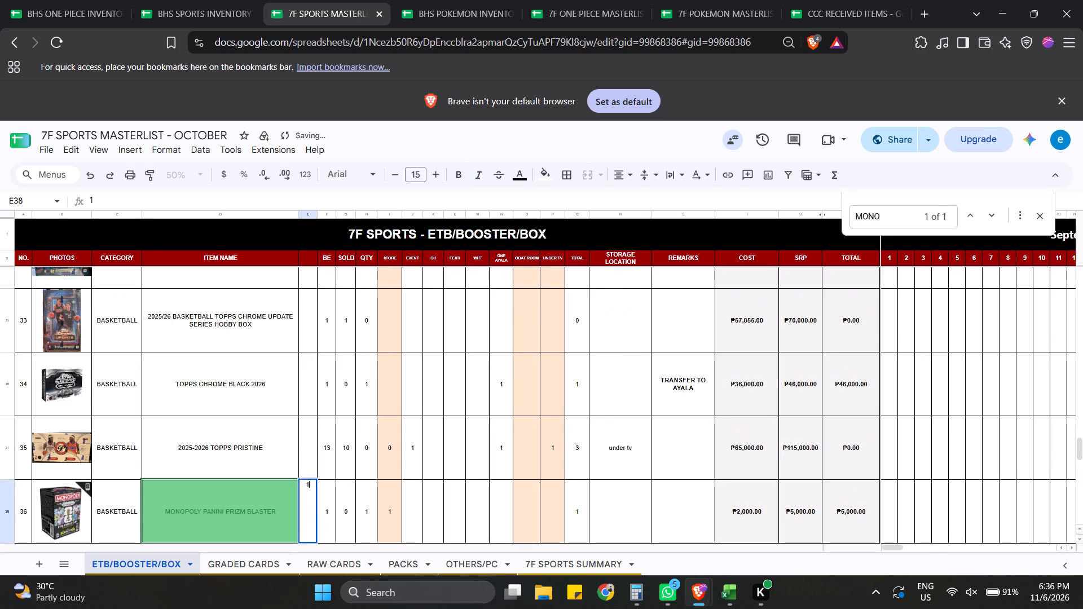
key(Return)
Search for UPDATE SERIES and enter 3 in the new column for item 12, the TOPPS CHROME UPDATE SERIES BLASTER BOX.
click(886, 210)
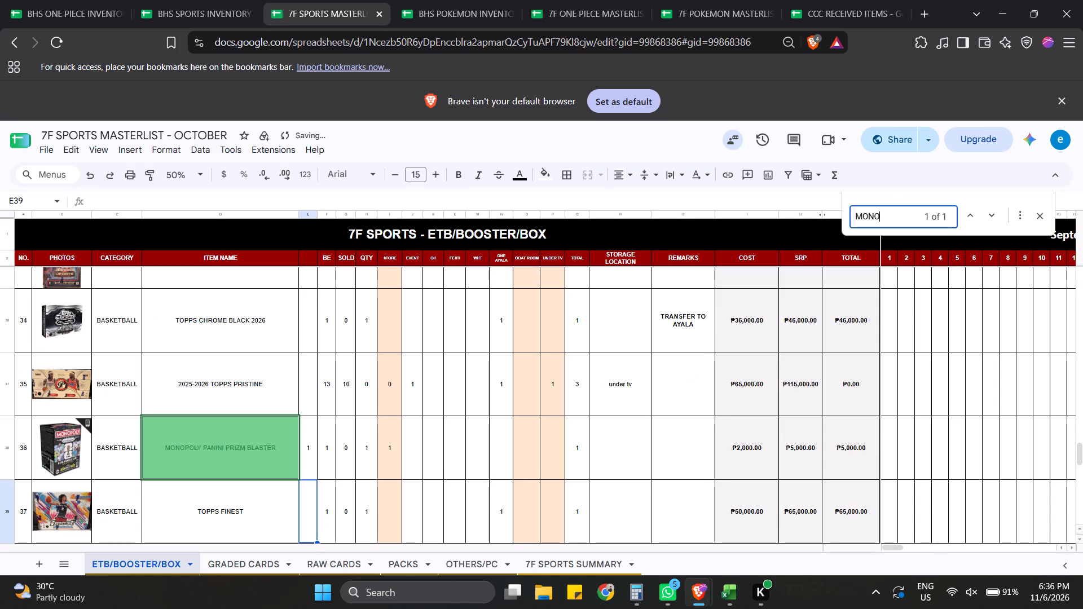
key(BackSpace)
key(BackSpace)
key(BackSpace)
key(BackSpace)
key(i)
key(BackSpace)
key(BackSpace)
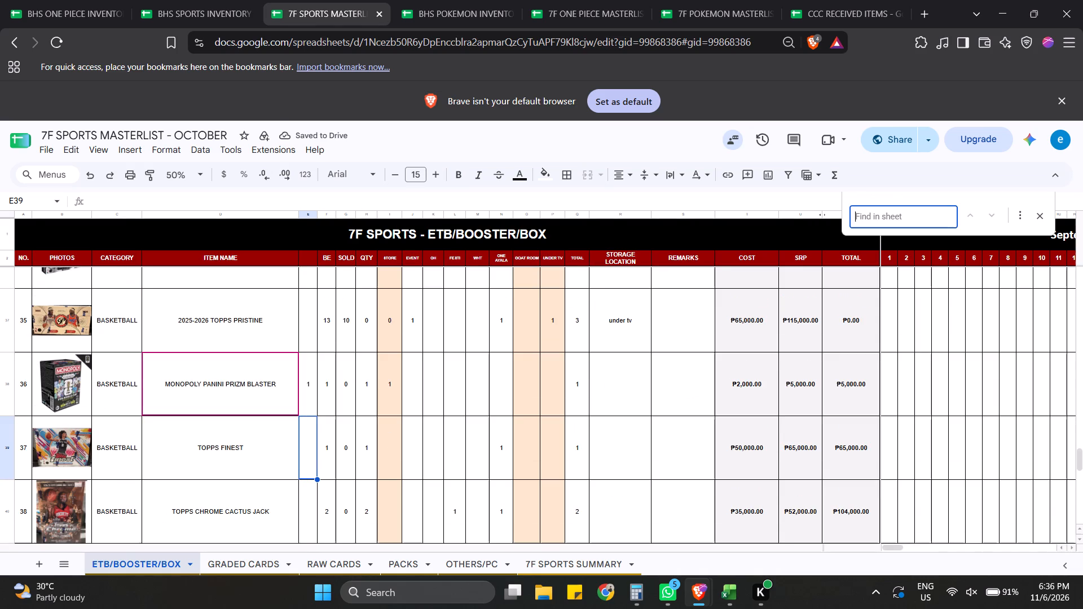
text(UPDATE)
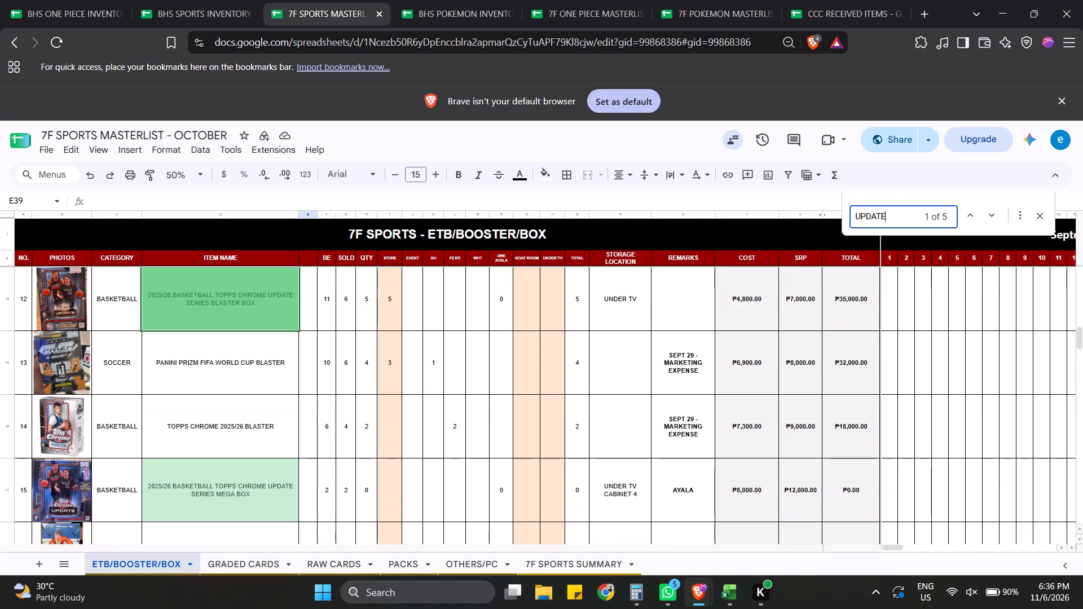
key(space)
text(SERIES)
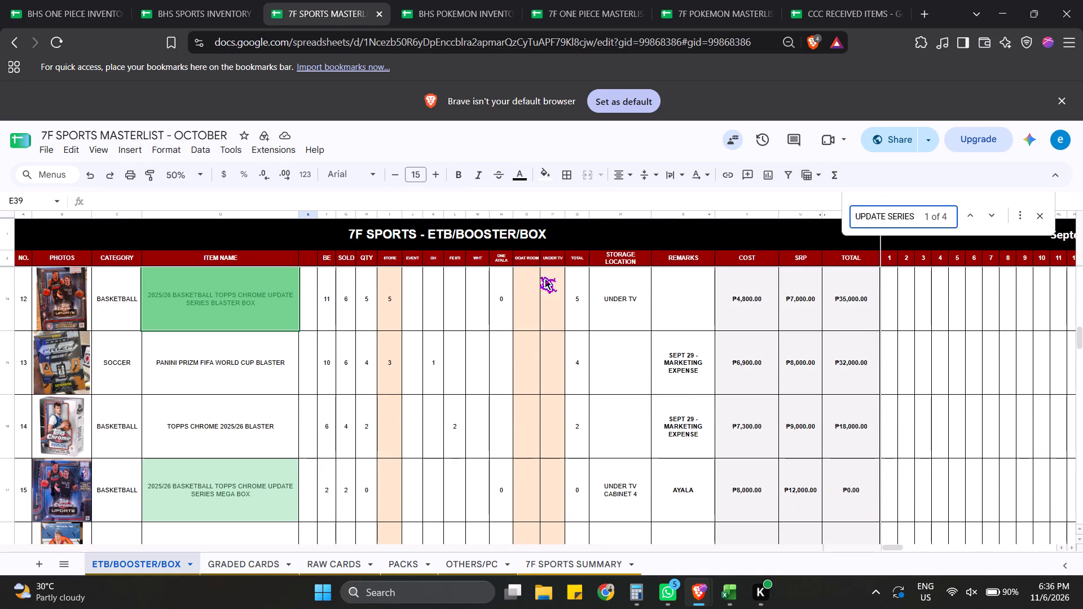
click(306, 298)
key(3)
key(Return)
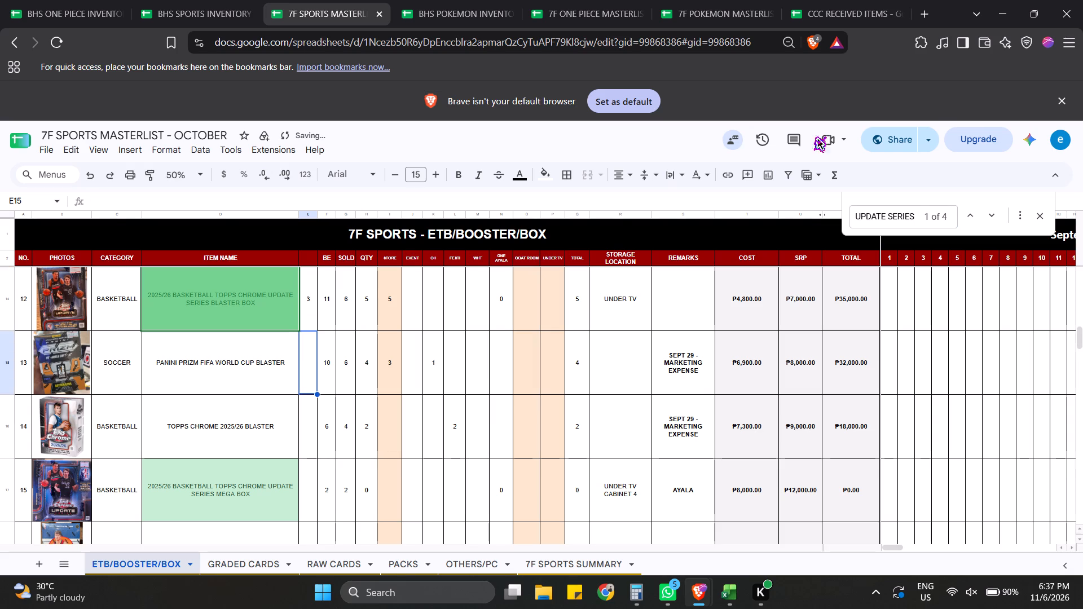
Search for FIFA and enter 1 in the new column for item 27, 2025/26 PANINI PRIZM FIFA HOBBY BOX.
click(916, 216)
key(BackSpace)
key(BackSpace)
key(BackSpace)
key(BackSpace)
key(BackSpace)
key(BackSpace)
key(BackSpace)
key(BackSpace)
key(BackSpace)
key(BackSpace)
key(BackSpace)
key(BackSpace)
key(BackSpace)
key(BackSpace)
key(BackSpace)
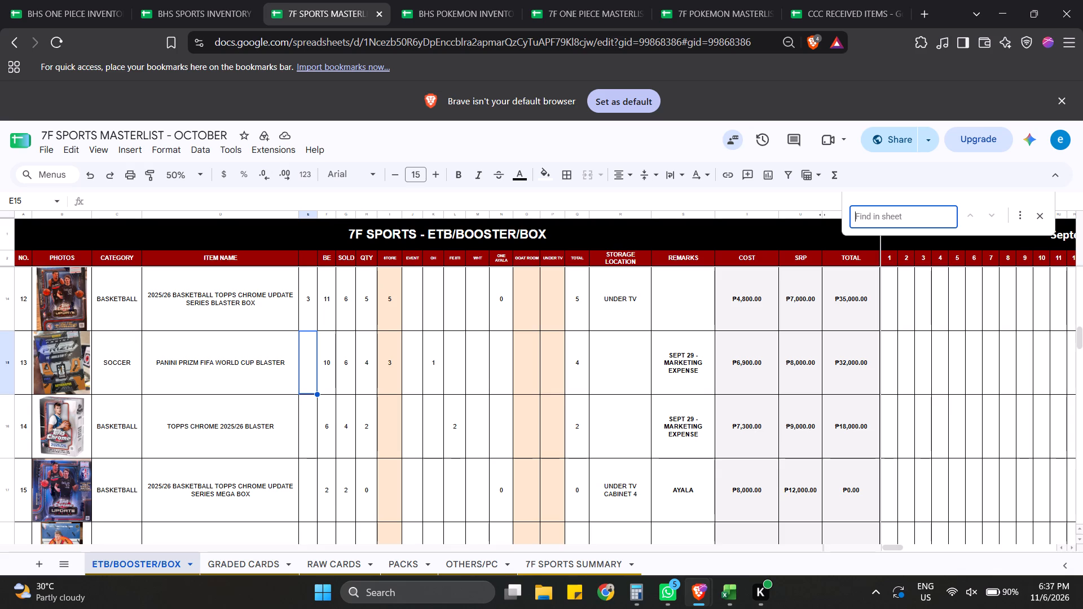
key(ctrl+f)
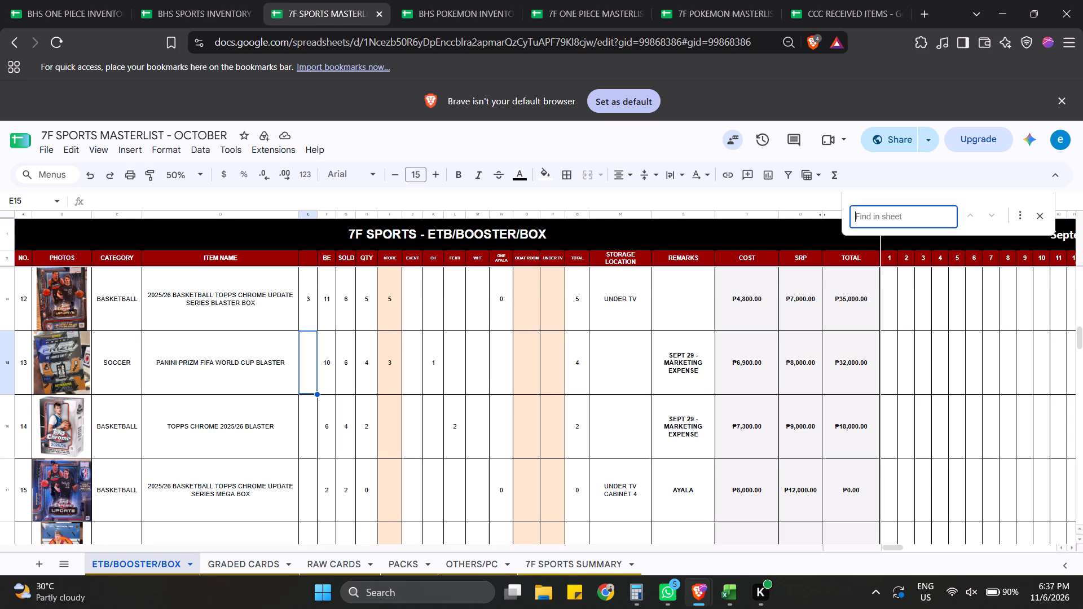
click(916, 216)
text(FI)
text(FA)
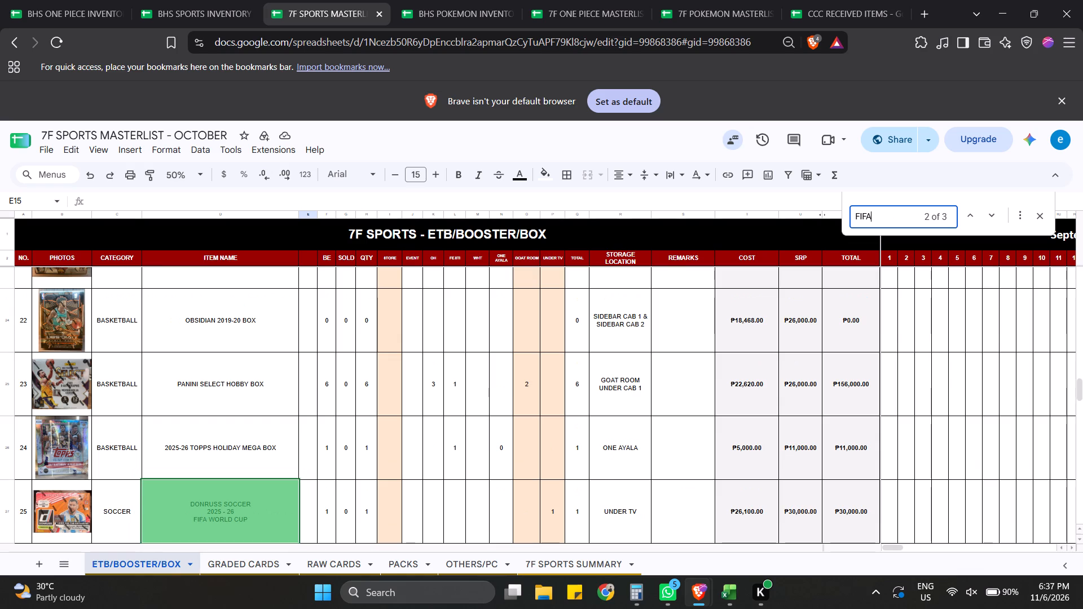
key(Return)
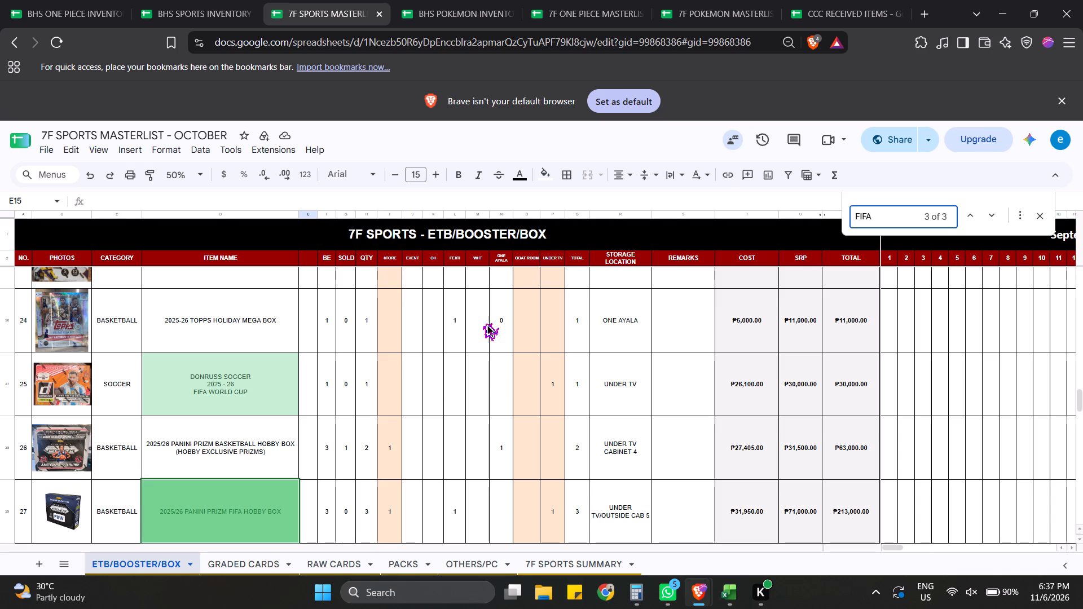
click(311, 504)
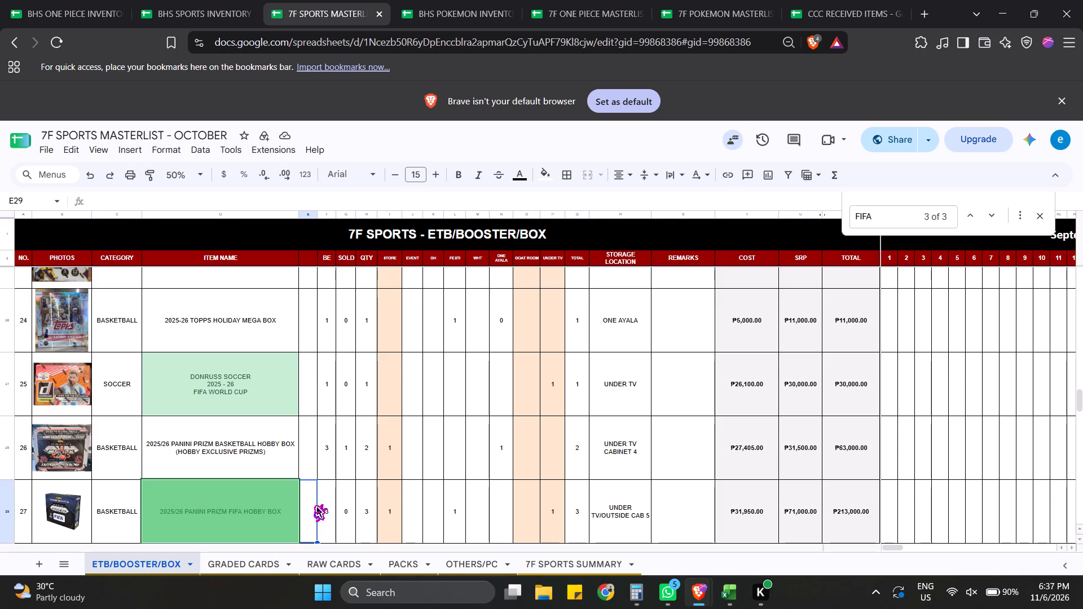
scroll(311, 504, down, 1)
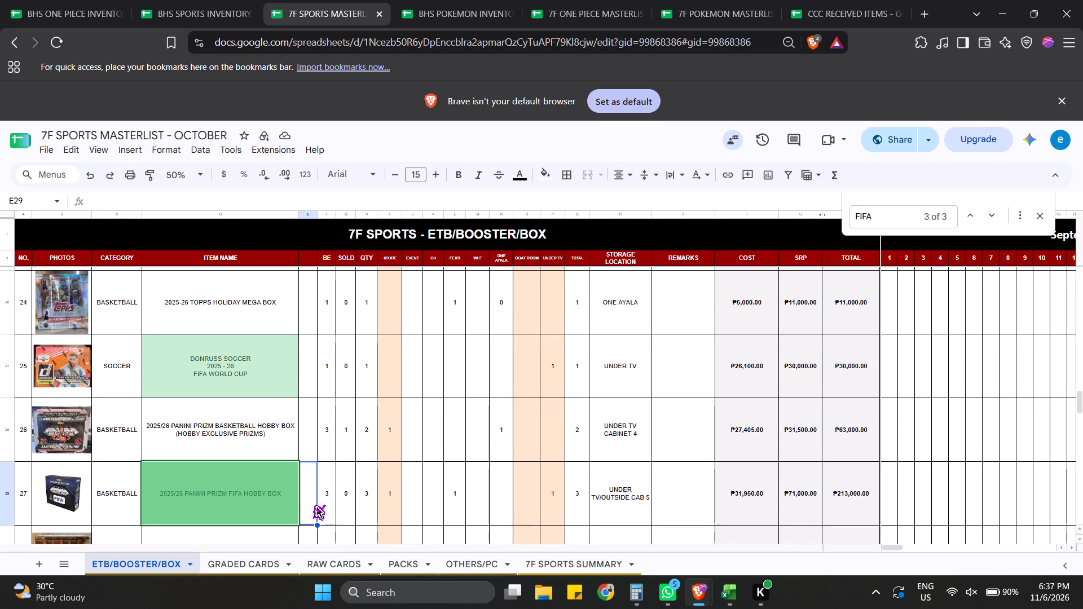
key(1)
key(Return)
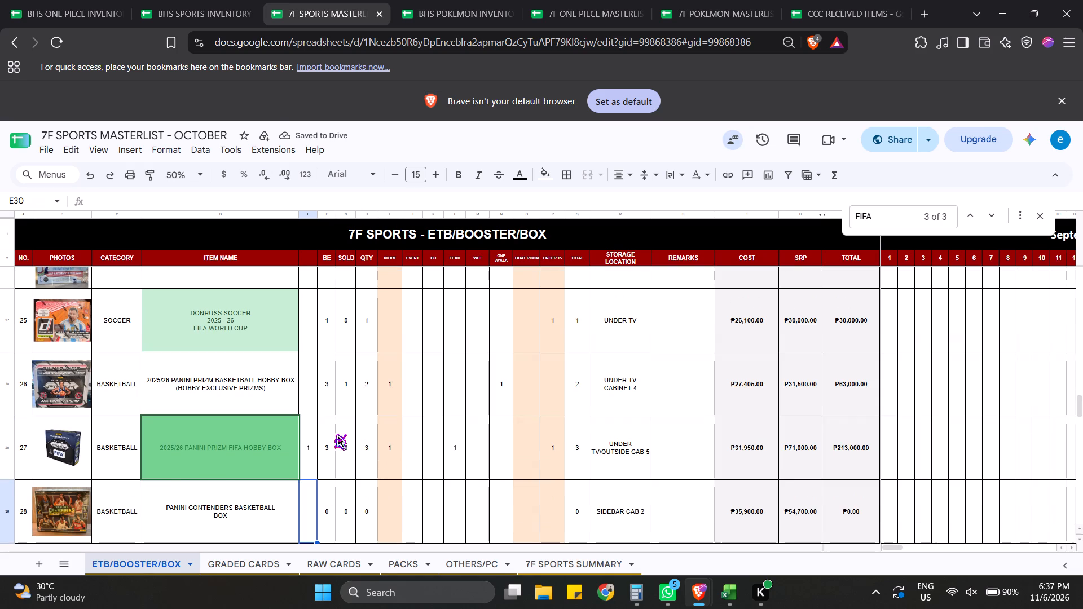
click(302, 449)
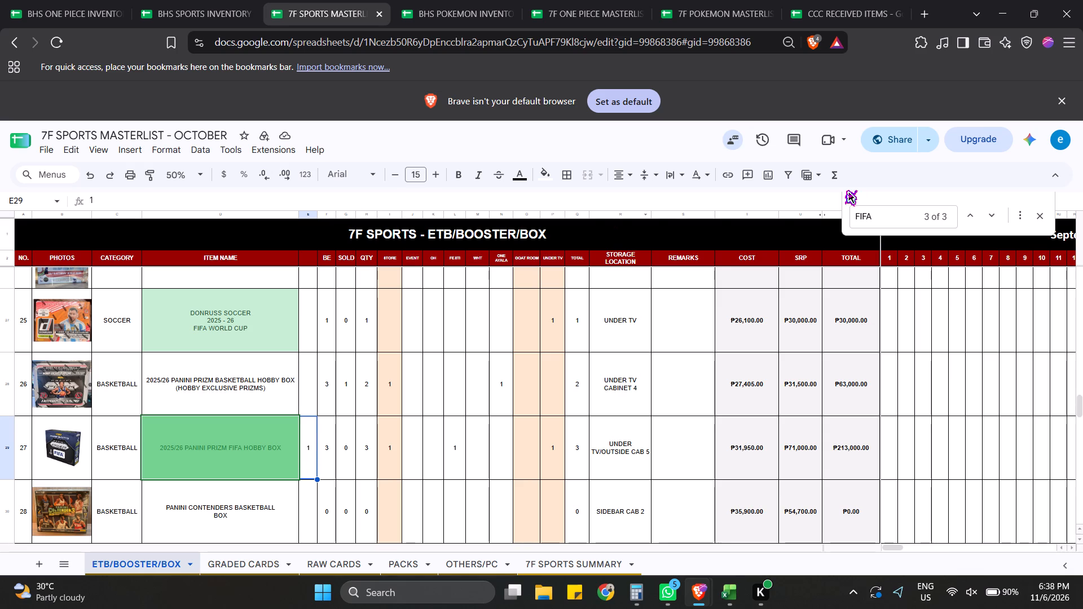
Step through the FIFA matches and enter 3 in the new column for item 13, PANINI PRIZM FIFA WORLD CUP BLASTER.
click(895, 217)
key(Return)
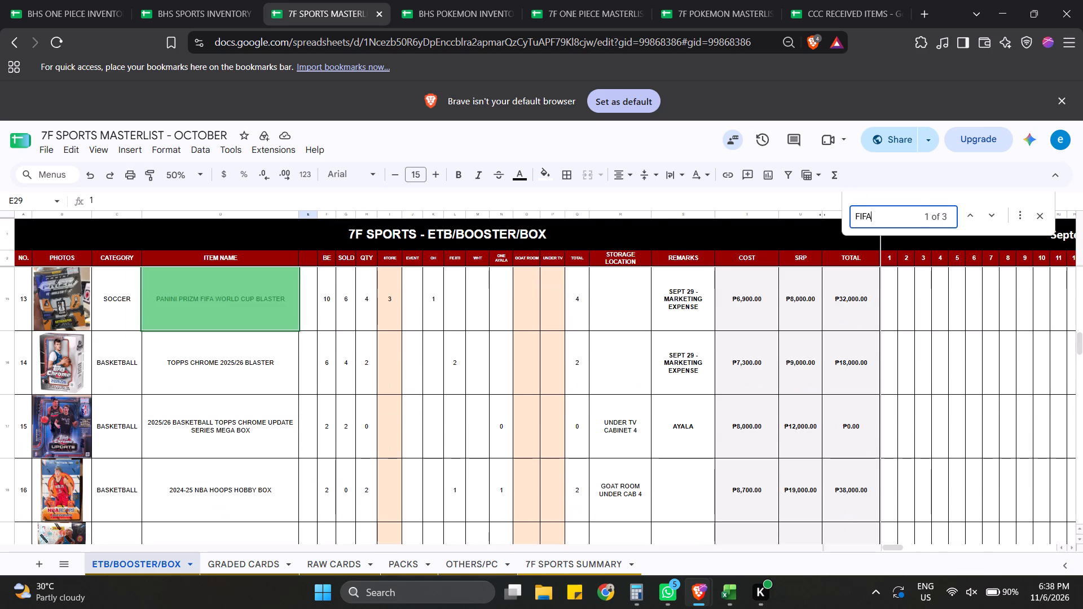
key(Return)
key(Return)
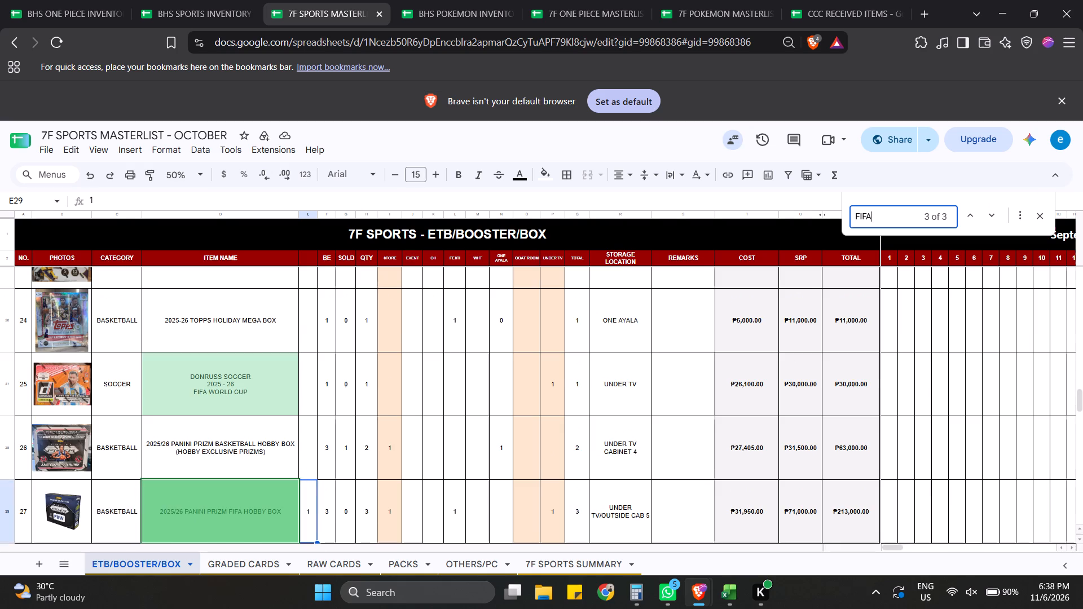
key(Return)
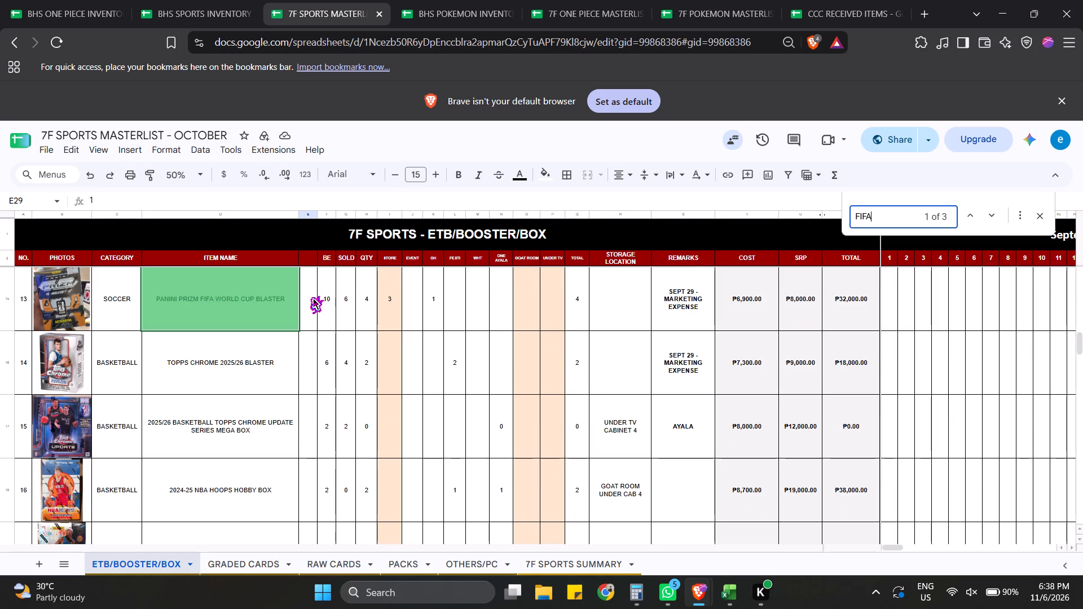
click(308, 296)
key(3)
key(Return)
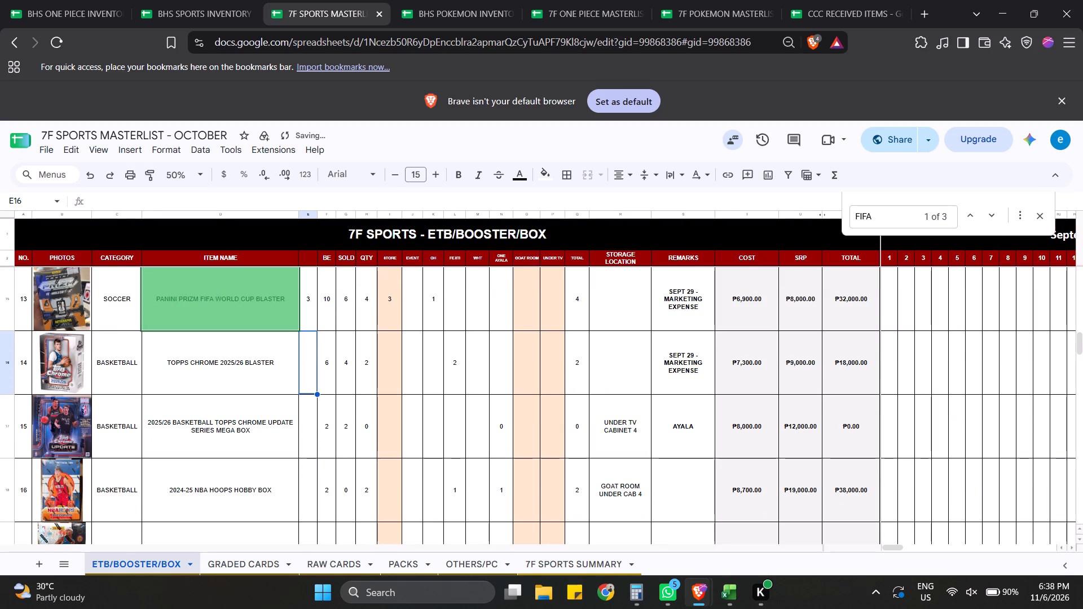
Search for REVOL and enter 1 in the new column for item 2, PANINI REVOLUTION.
click(909, 212)
key(BackSpace)
key(BackSpace)
key(BackSpace)
key(BackSpace)
key(BackSpace)
text(REVOL)
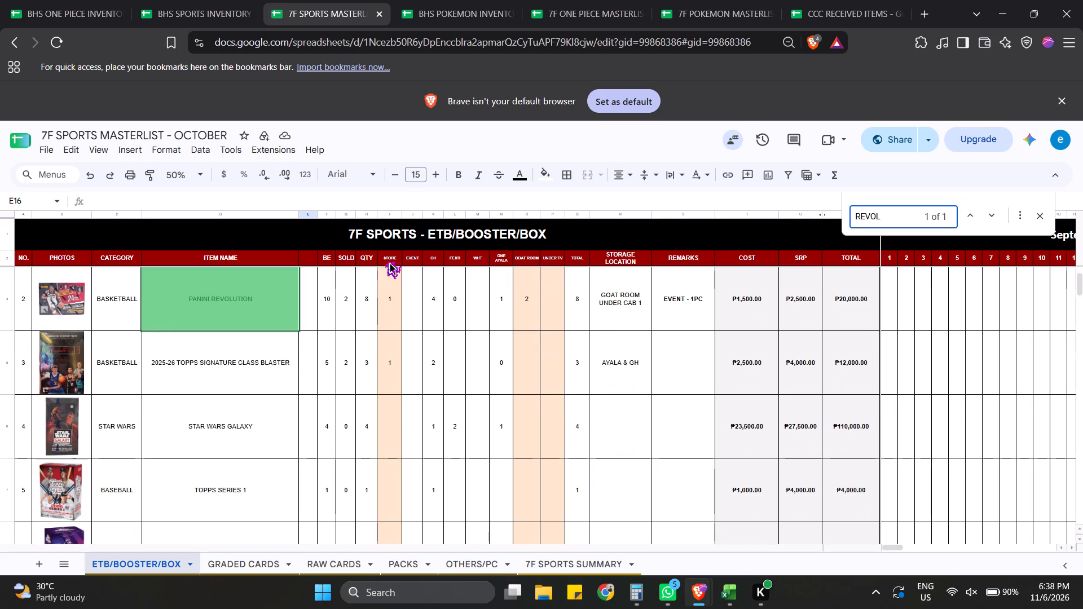
click(311, 299)
key(1)
key(Return)
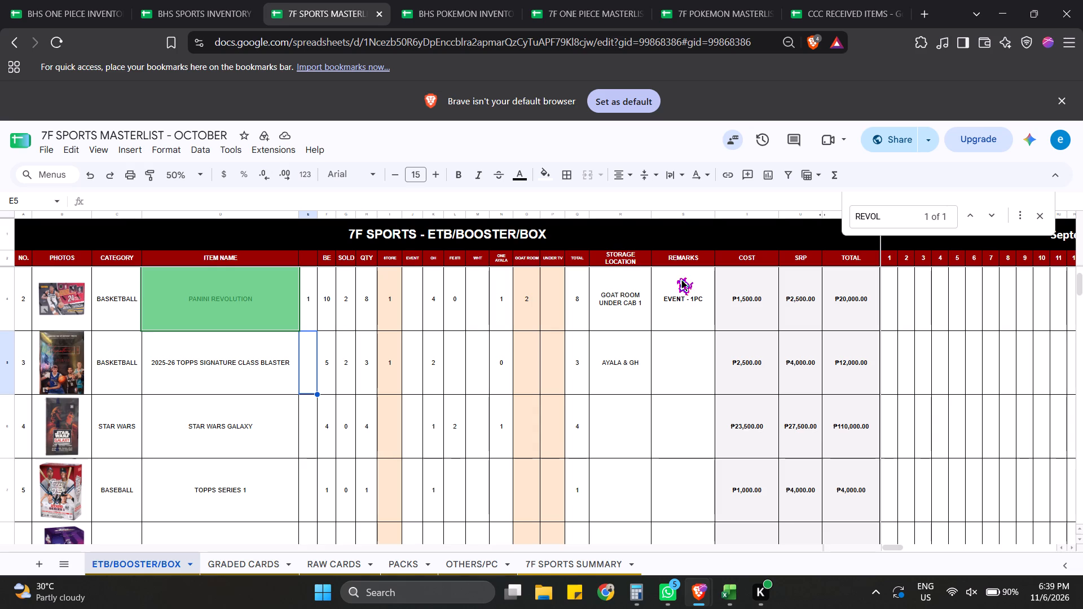
Search for PRIZM, step through the matches, and enter 1 in the new column for item 26, 2025/26 PANINI PRIZM BASKETBALL HOBBY BOX.
drag(676, 277, 975, 201)
click(901, 208)
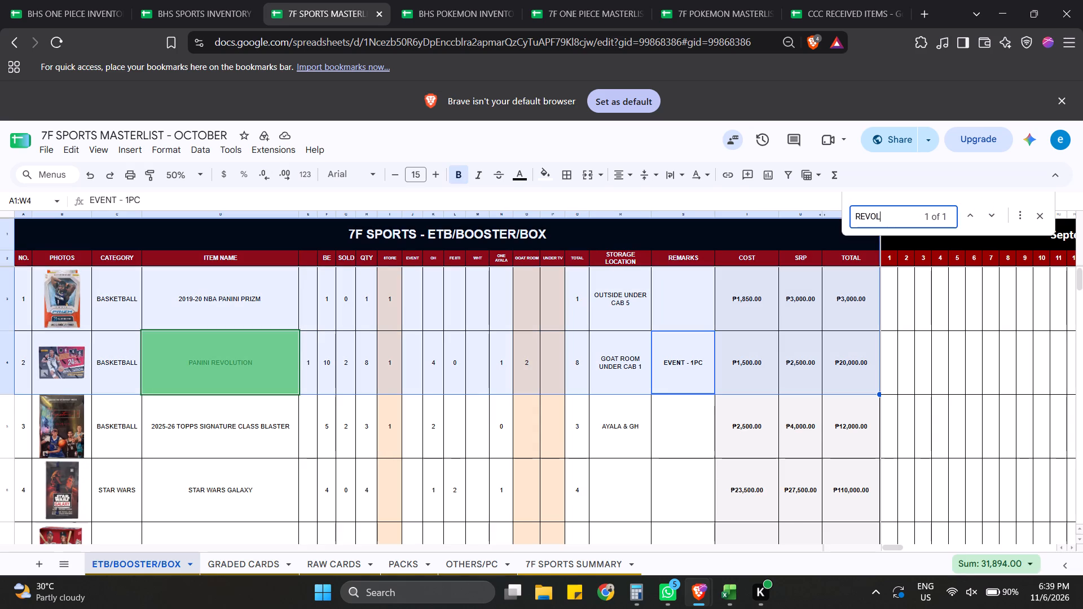
key(BackSpace)
key(BackSpace)
key(BackSpace)
key(BackSpace)
key(BackSpace)
key(BackSpace)
text(PRIZM)
key(Return)
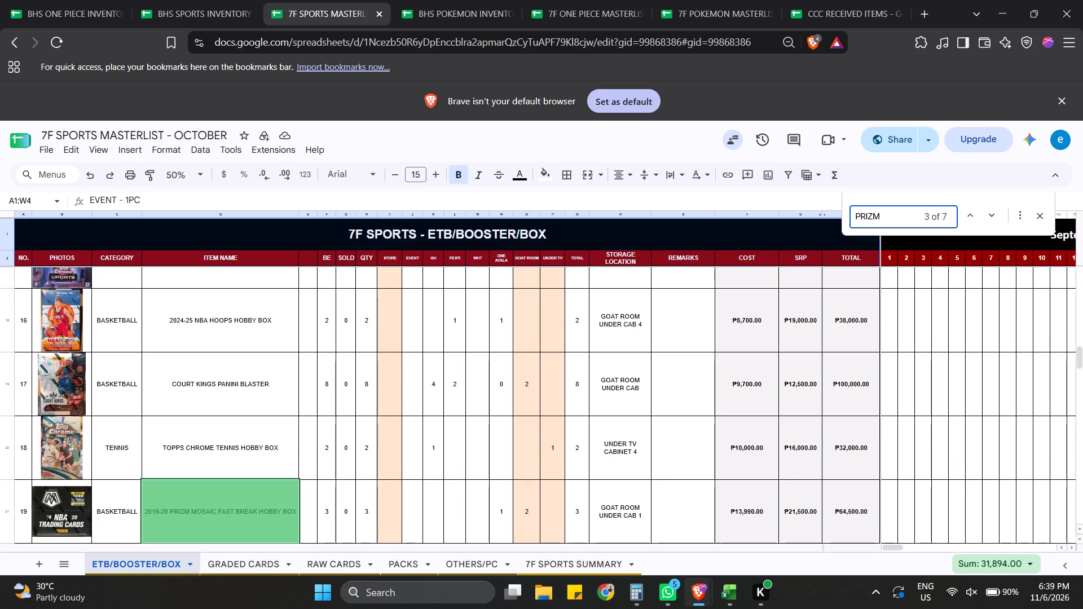
key(Return)
key(Return)
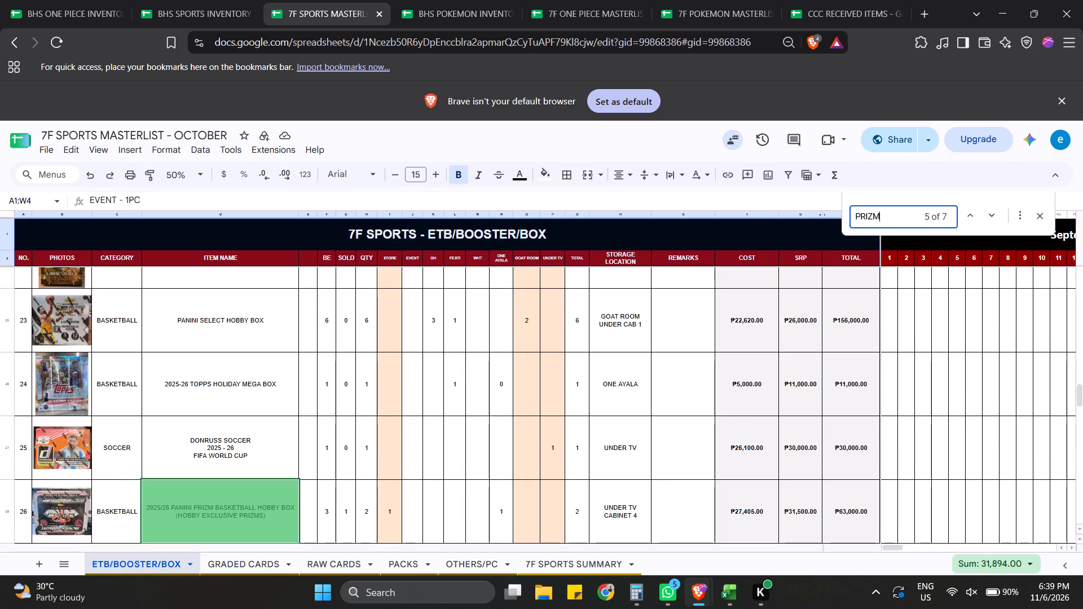
key(Return)
click(231, 461)
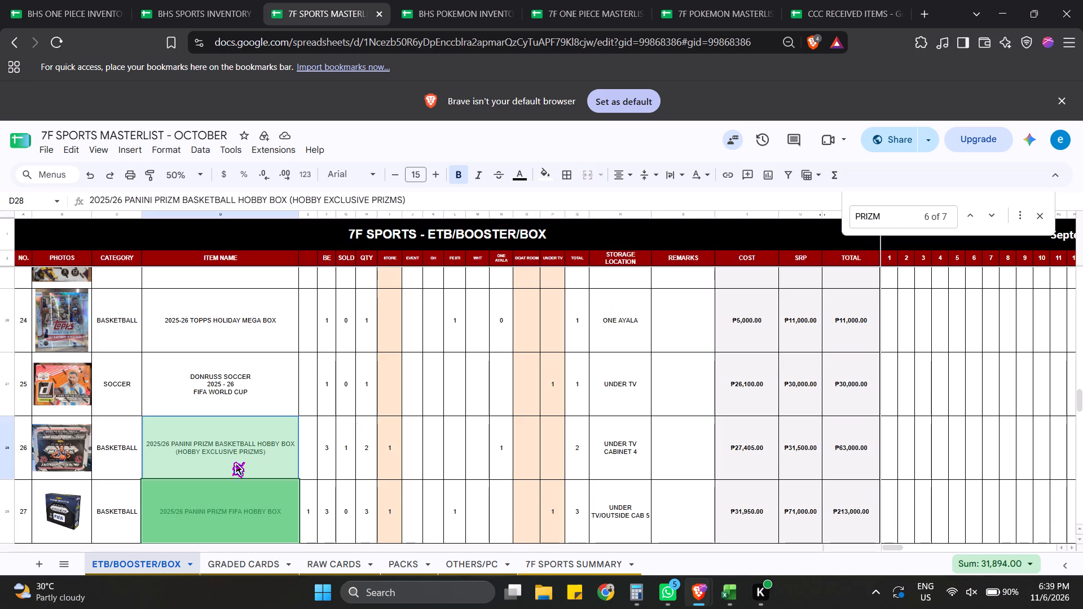
click(311, 448)
key(1)
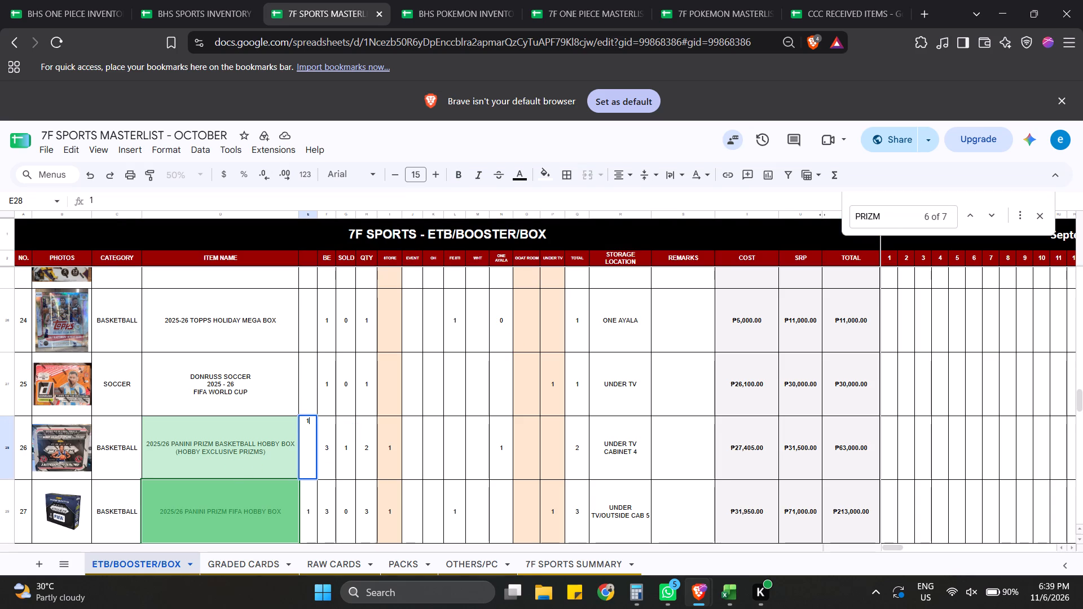
Commit the value 1 in the new column for item 26, 2025/26 PANINI PRIZM BASKETBALL HOBBY BOX.
key(Return)
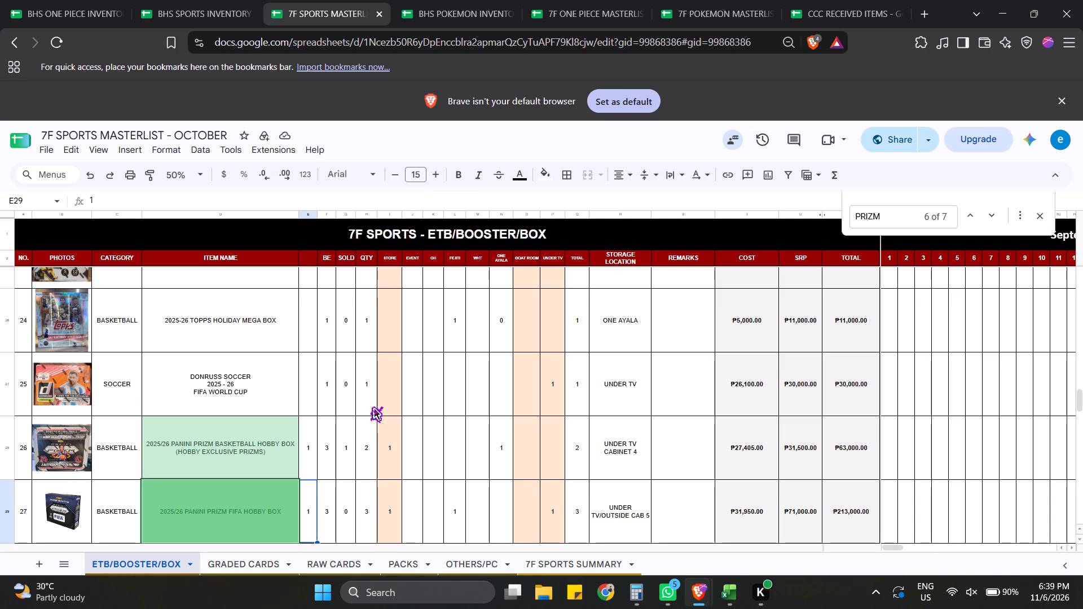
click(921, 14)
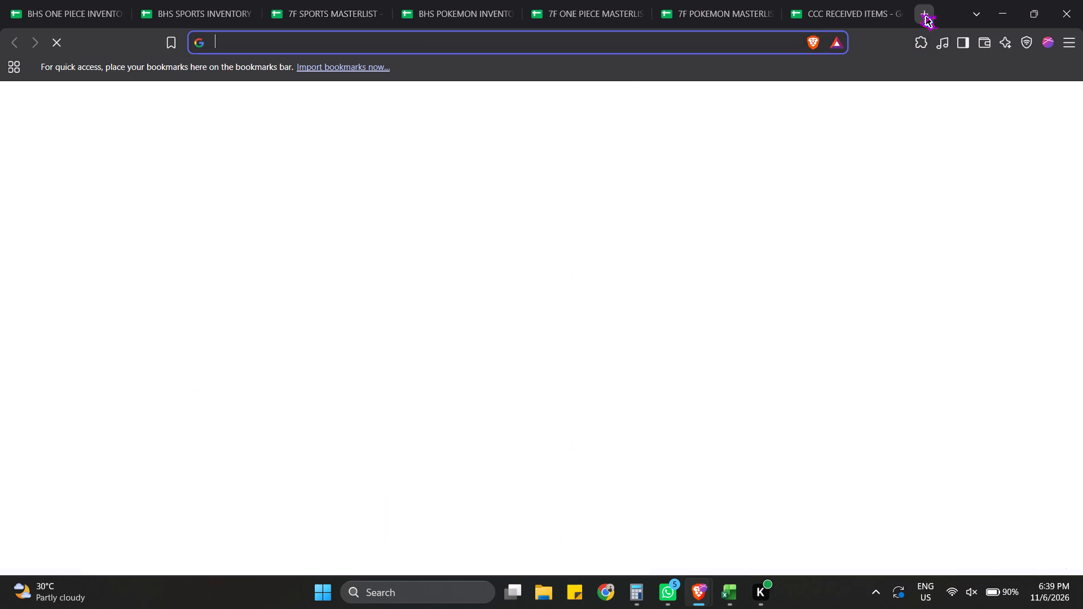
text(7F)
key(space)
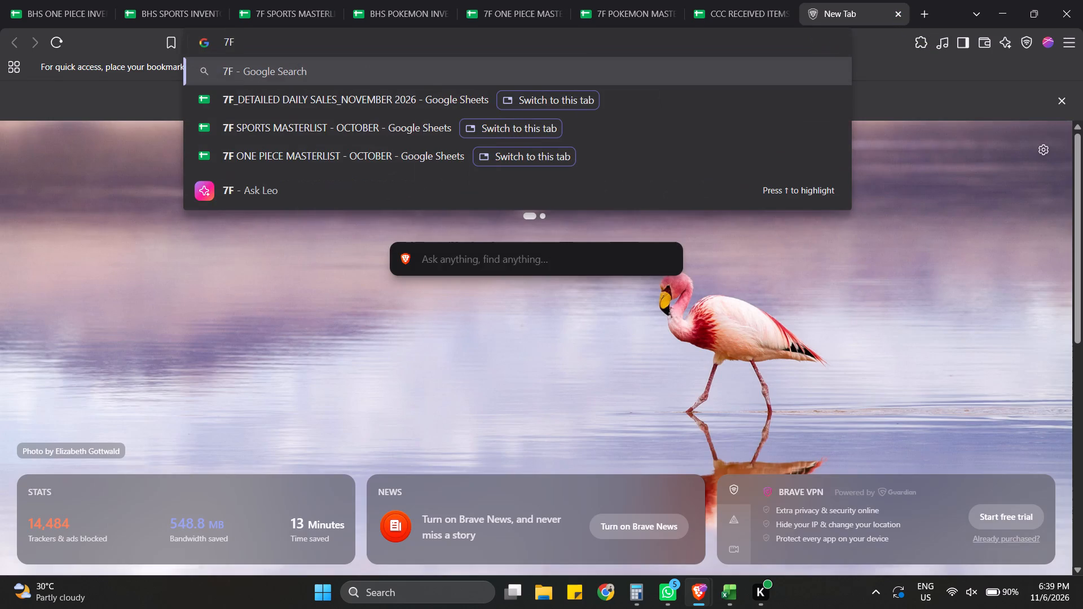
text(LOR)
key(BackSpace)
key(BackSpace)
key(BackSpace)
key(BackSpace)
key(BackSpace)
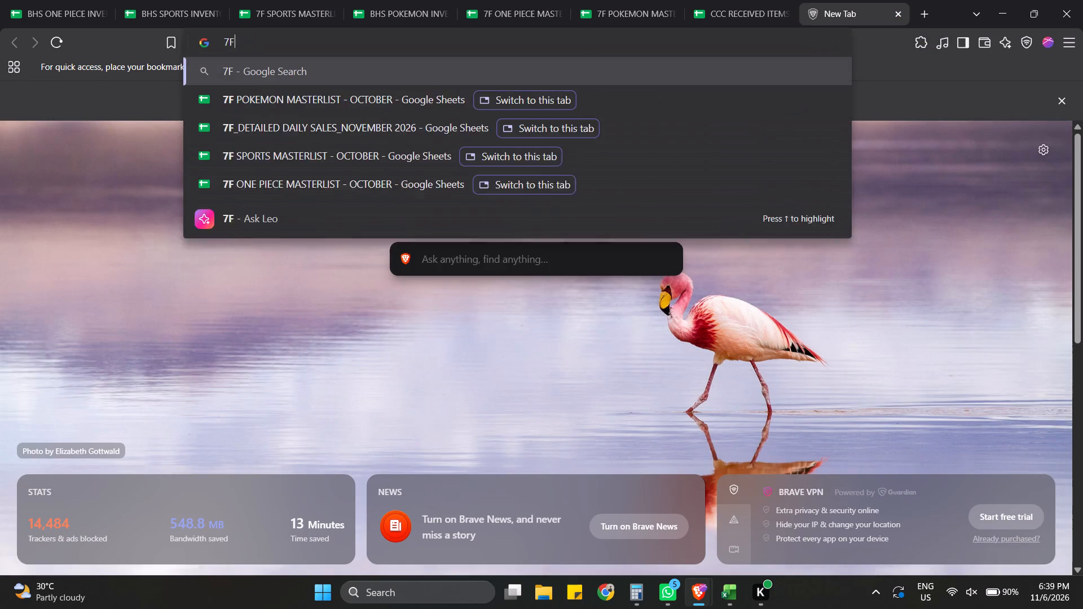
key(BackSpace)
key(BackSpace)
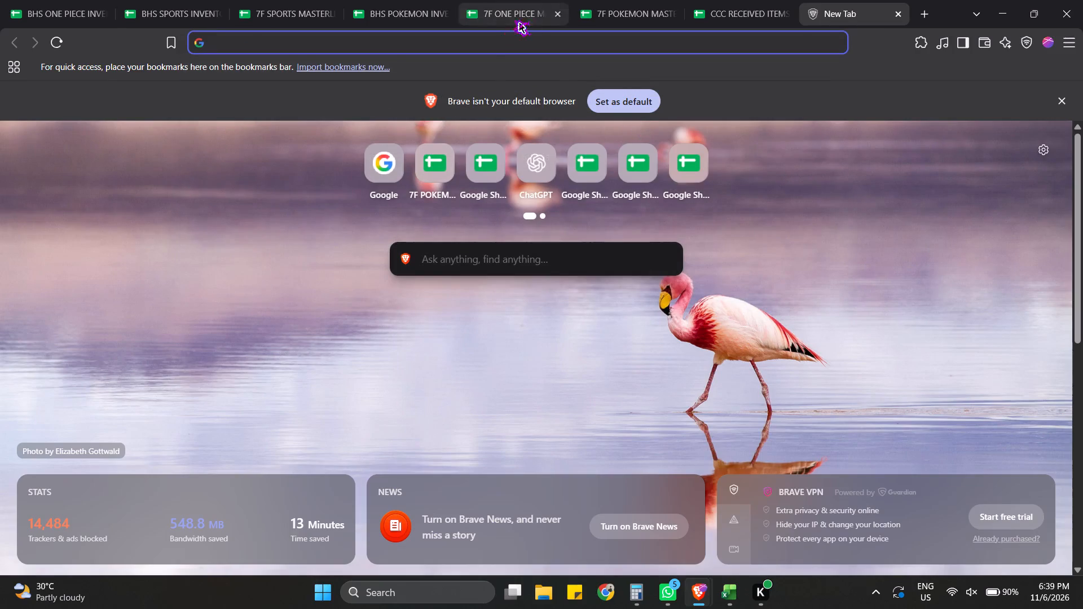
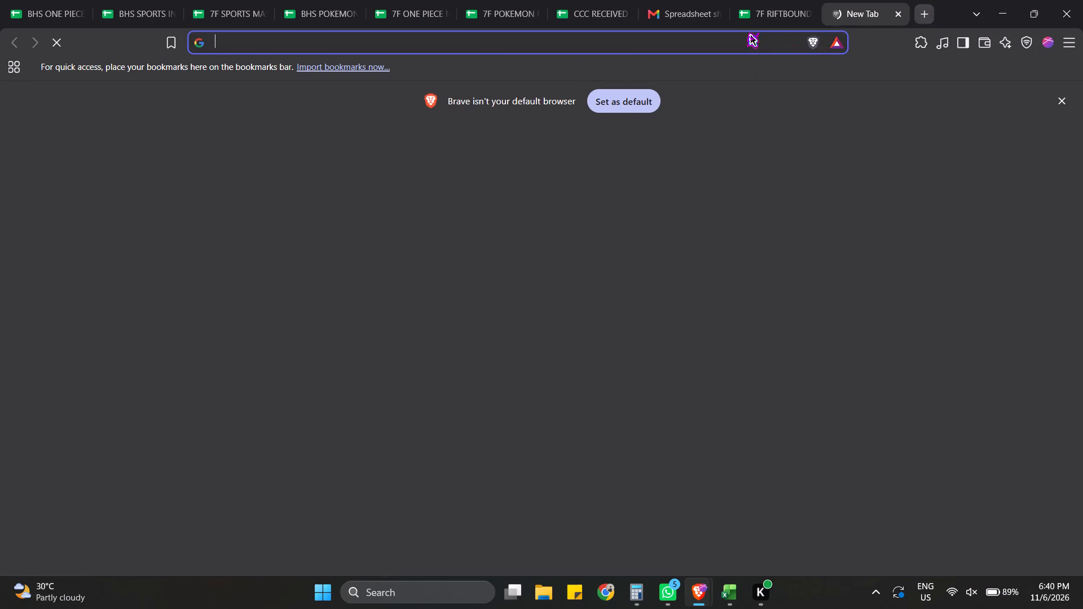
Reopen the 7F RIFTBOUND MASTERLIST - OCTOBER spreadsheet in the new tab and close its duplicate tab.
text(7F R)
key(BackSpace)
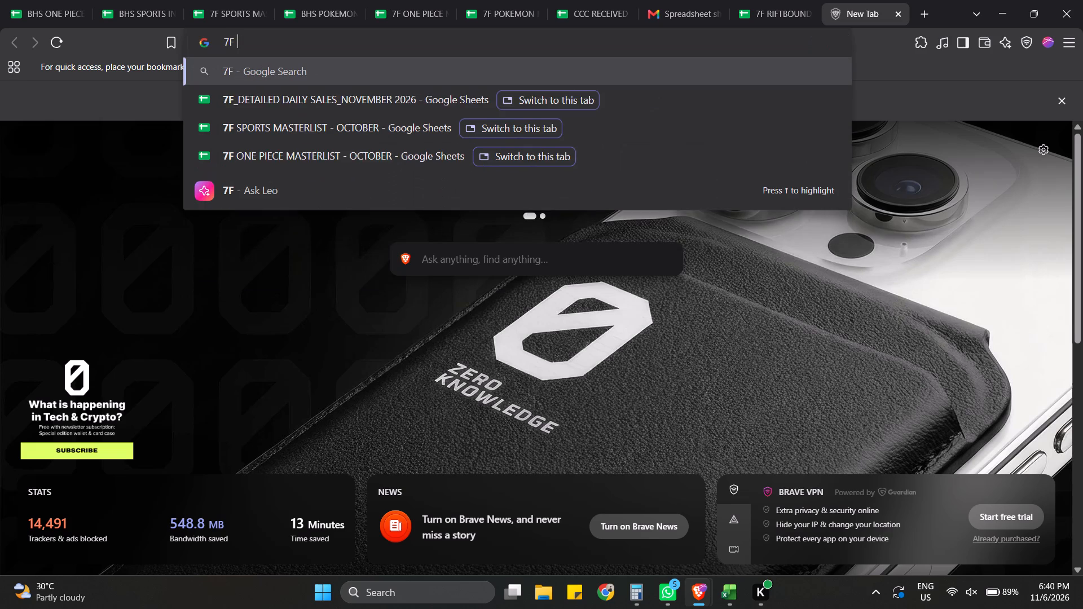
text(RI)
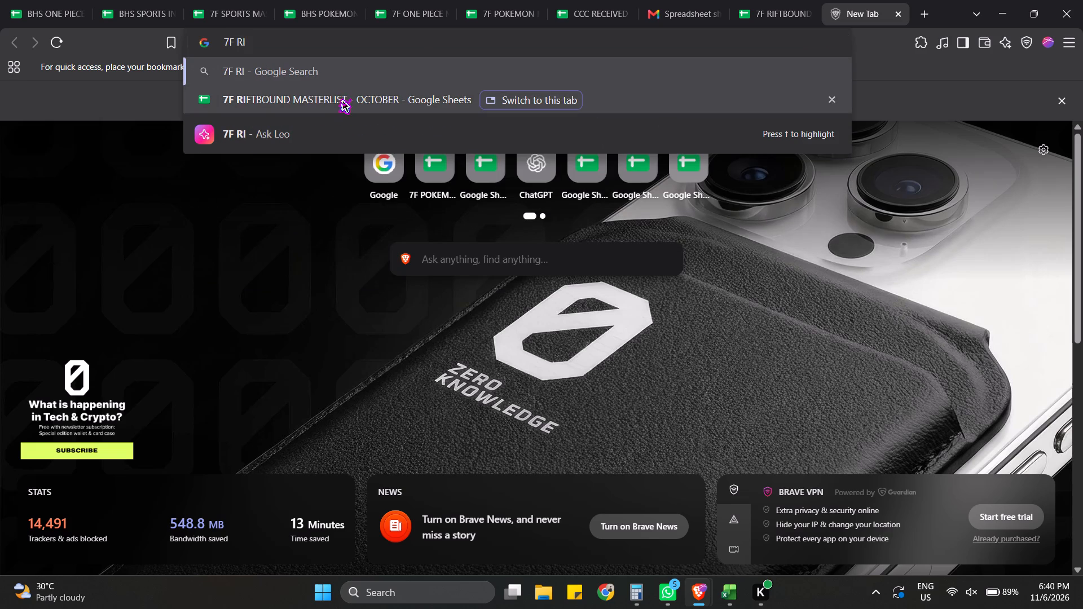
click(337, 98)
click(807, 13)
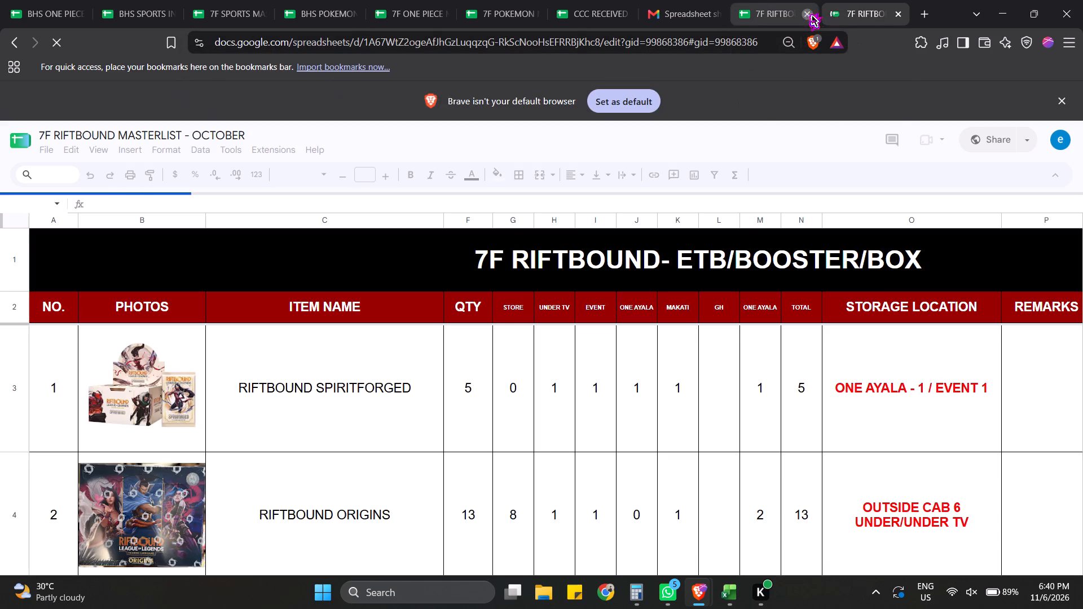
Examine the Riftbound item rows and subtotal in the ETB/BOOSTER/BOX sheet.
scroll(532, 483, down, 5)
scroll(532, 483, up, 1)
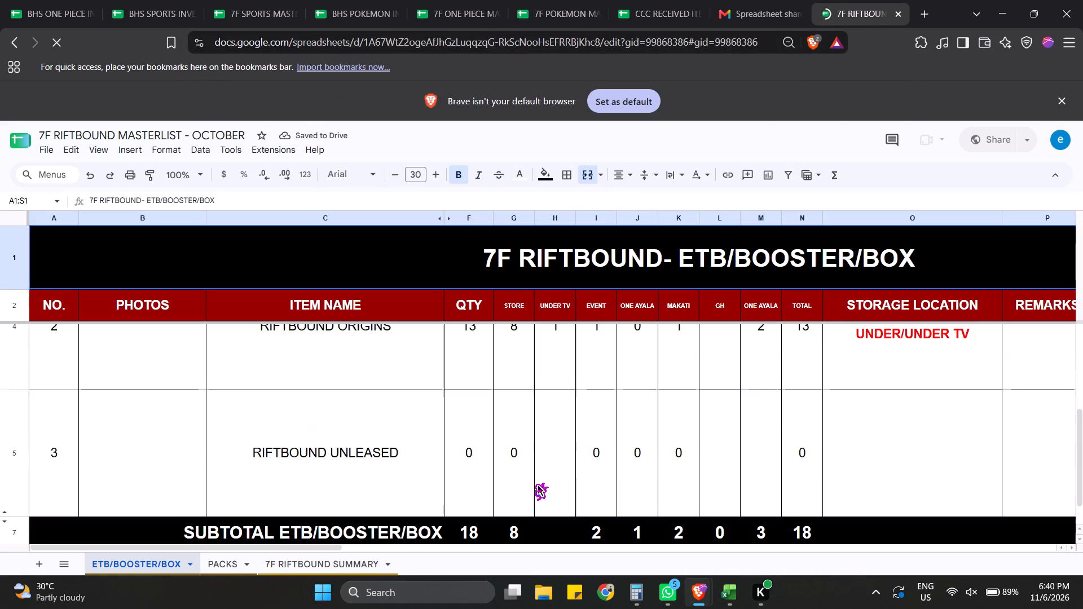
scroll(532, 483, up, 2)
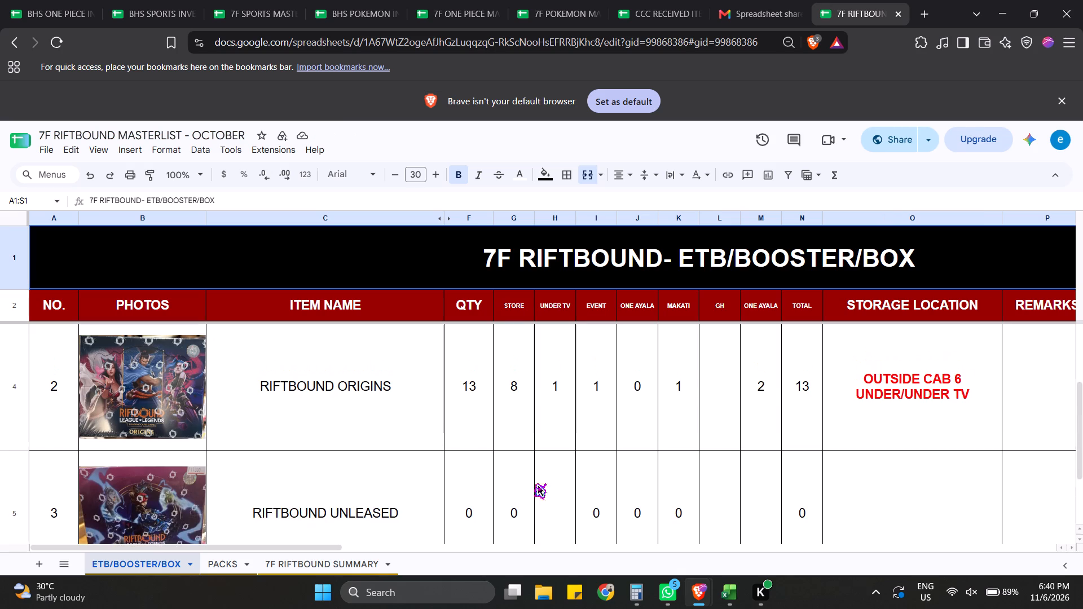
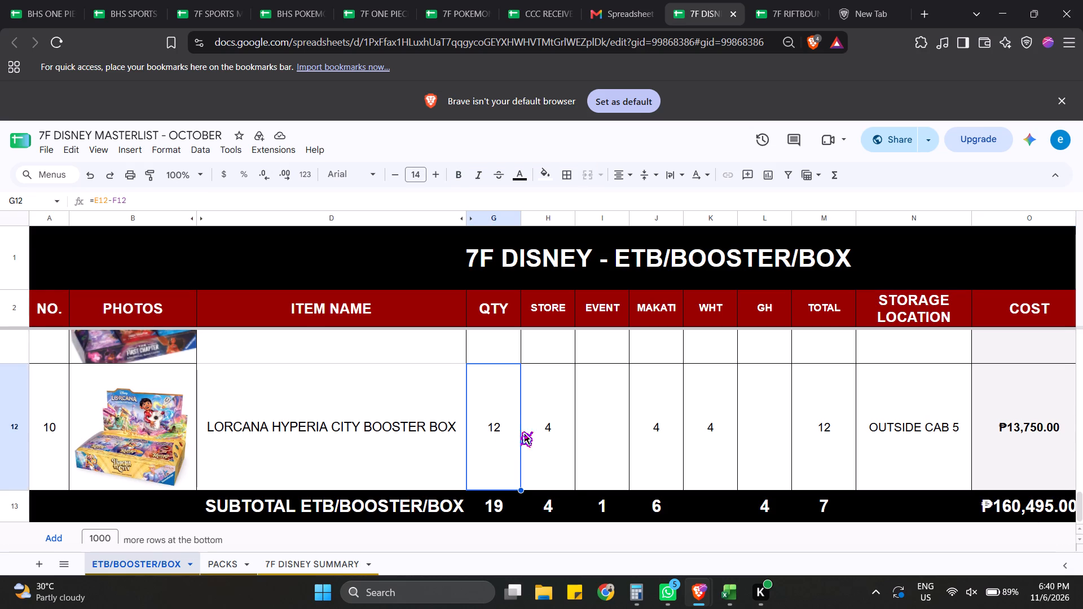
Inspect the STORE quantity of item 10, LORCANA HYPERIA CITY BOOSTER BOX, in the 7F Disney masterlist.
click(549, 438)
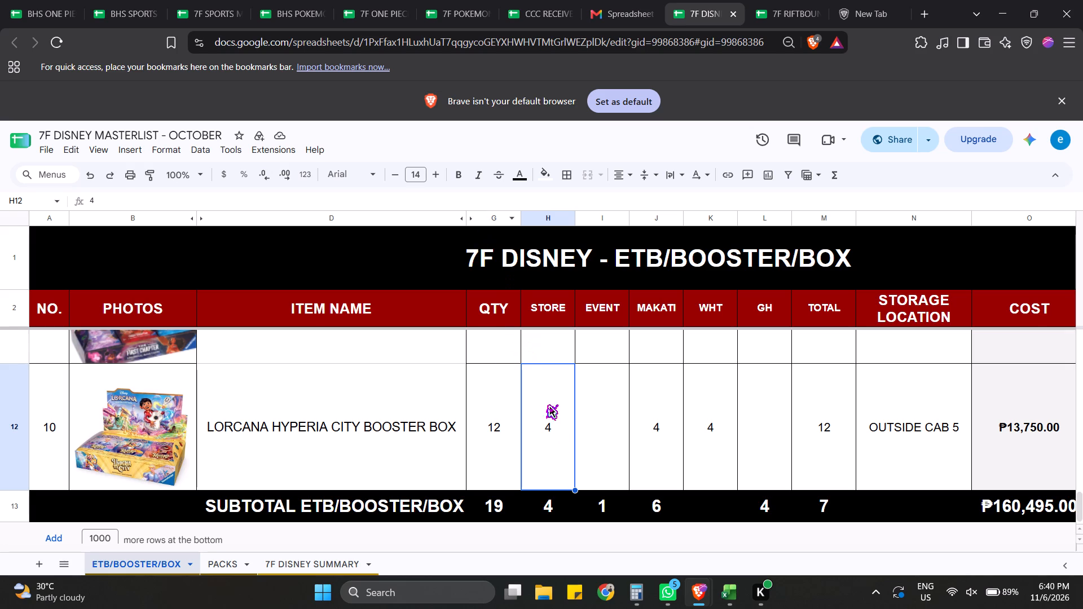
Set the store quantity of item 10, LORCANA HYPERIA CITY BOOSTER BOX, to 2 in the 7F DISNEY masterlist.
key(2)
key(Return)
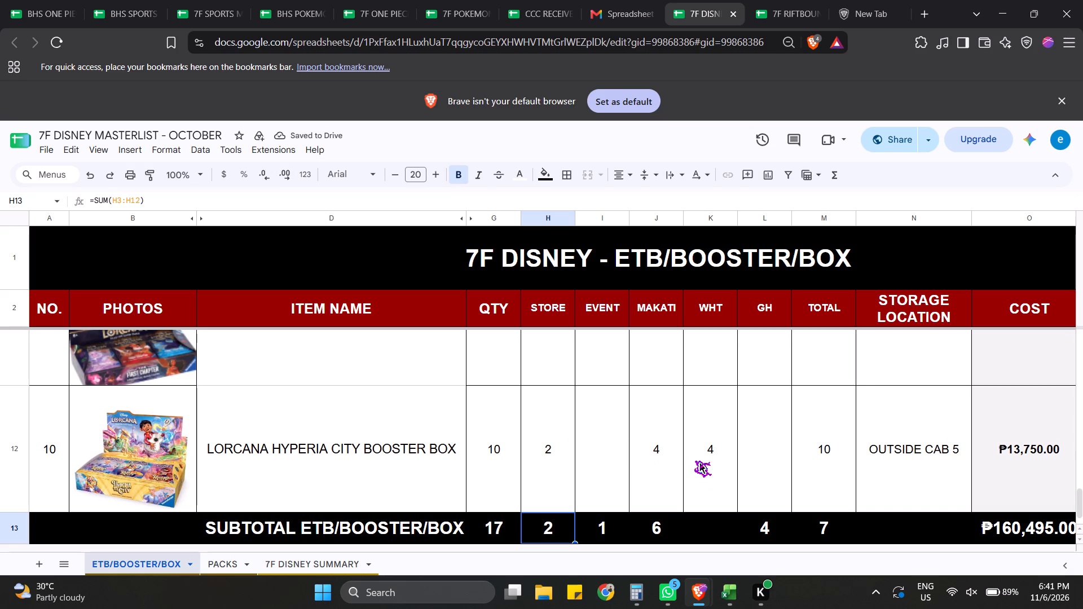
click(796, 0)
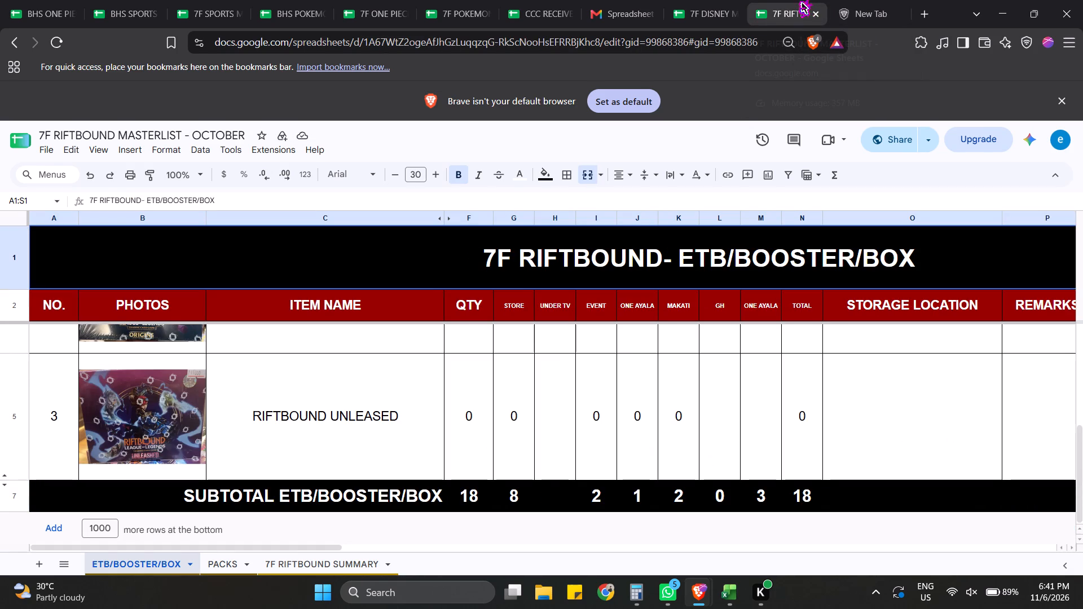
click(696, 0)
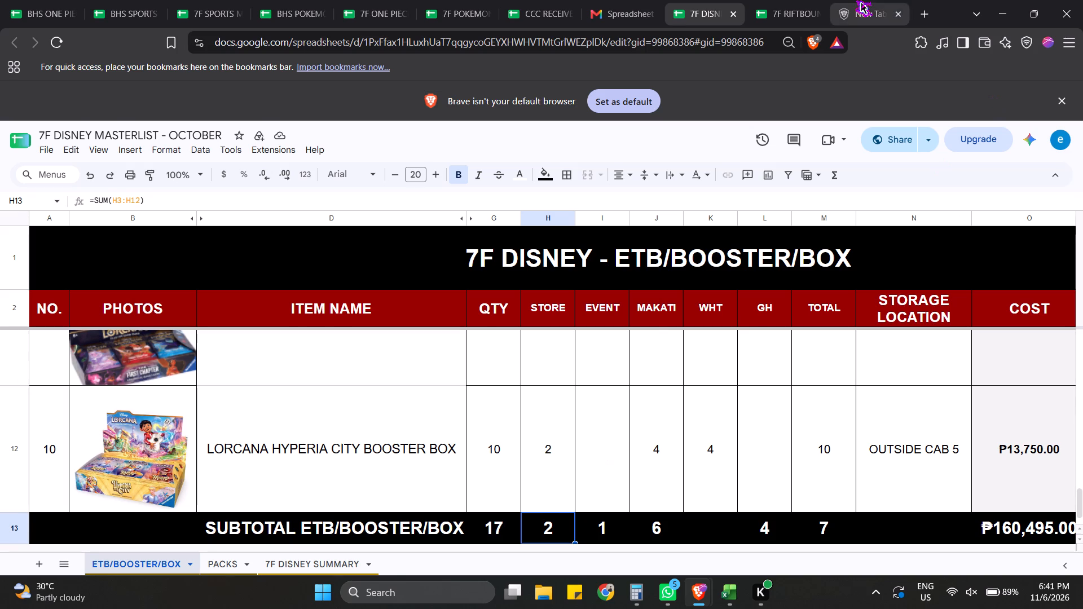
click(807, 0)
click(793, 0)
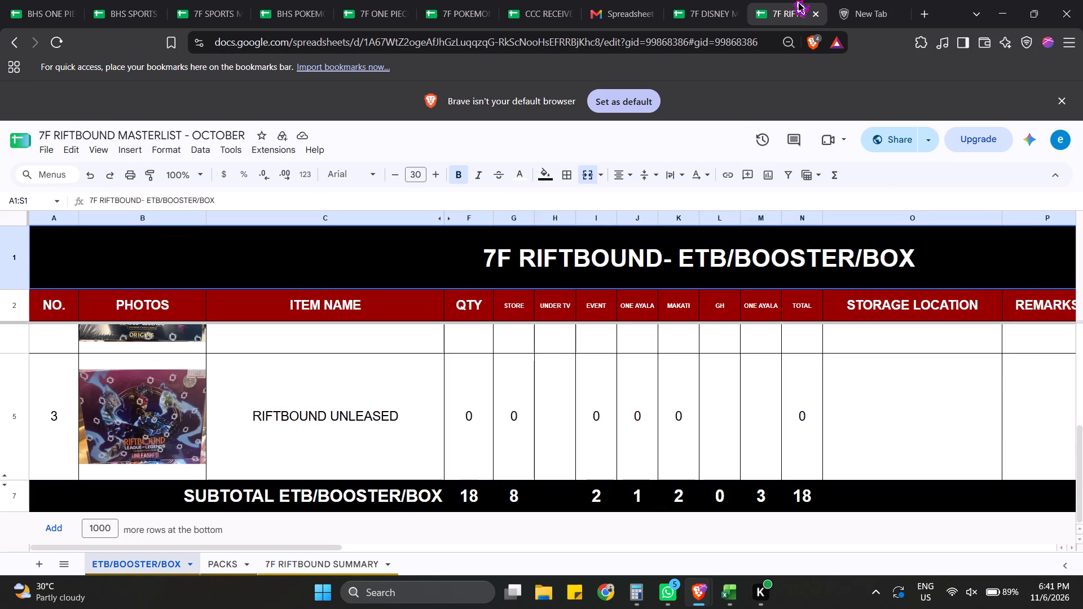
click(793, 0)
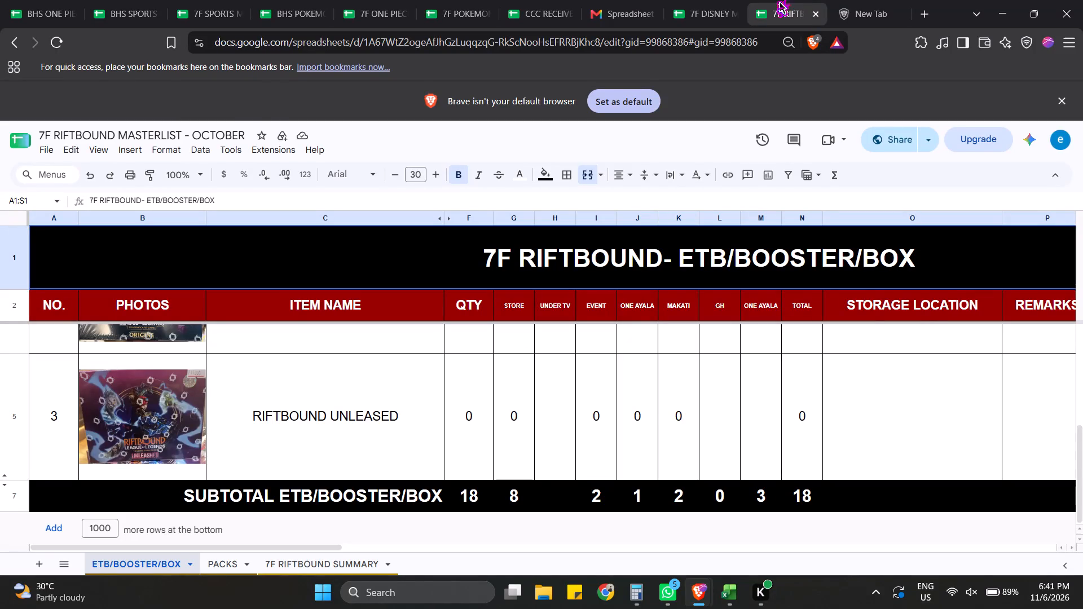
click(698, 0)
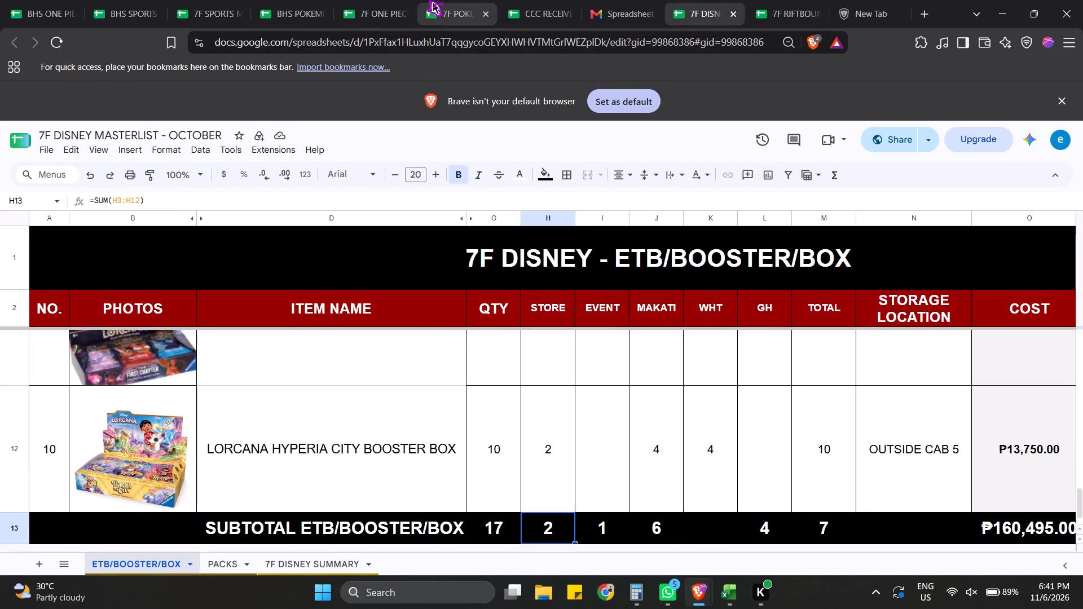
Search the OTHERS sheet of the 7F POKEMON masterlist for ASCEN and step through the matches.
click(461, 0)
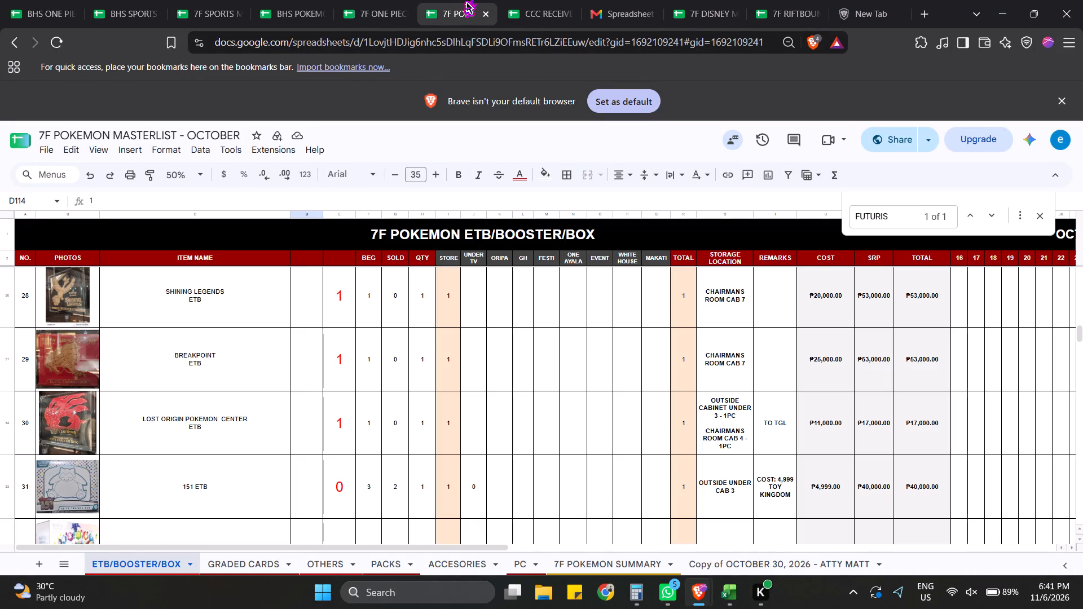
click(329, 561)
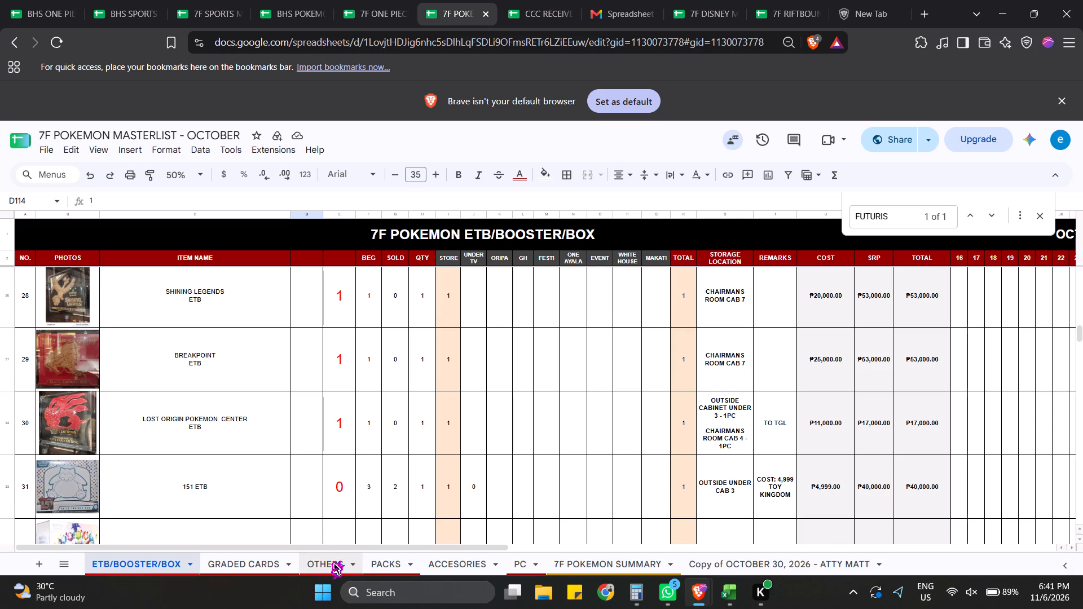
key(ctrl+f)
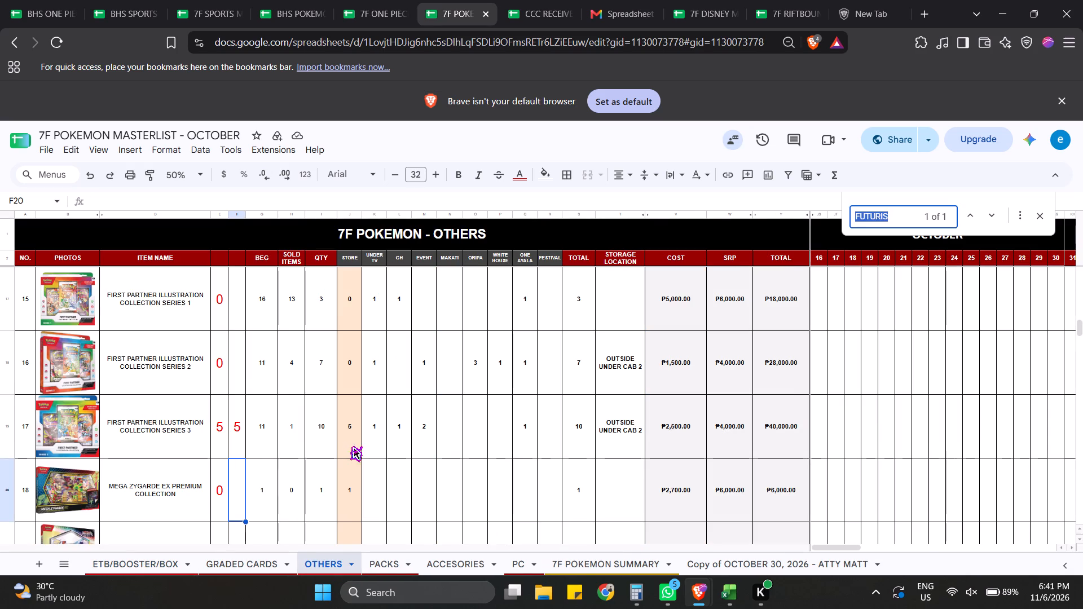
text(ASCEN)
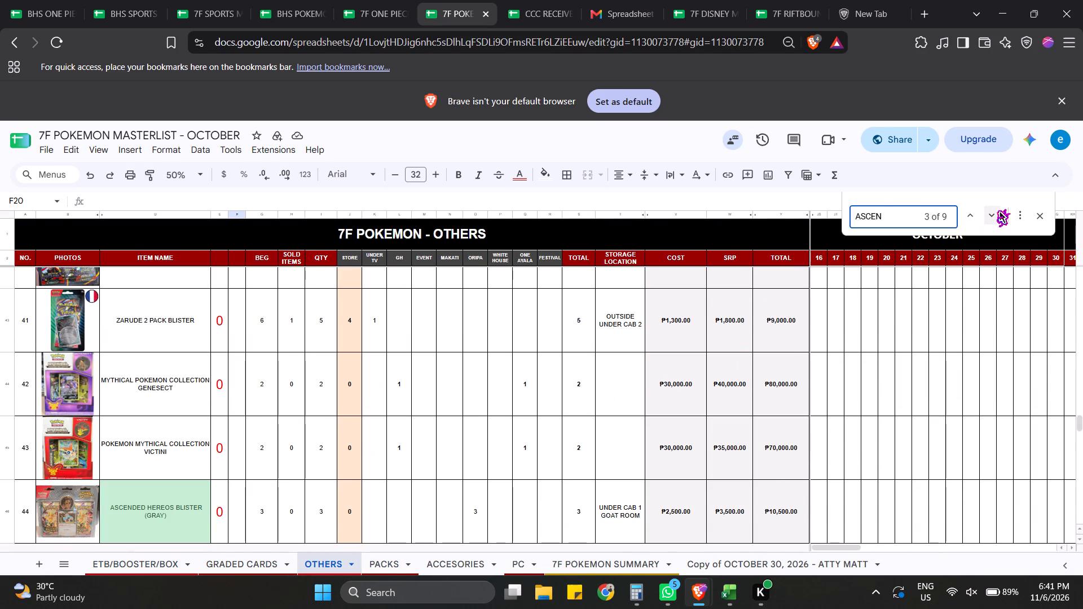
click(995, 209)
click(995, 209)
click(995, 209)
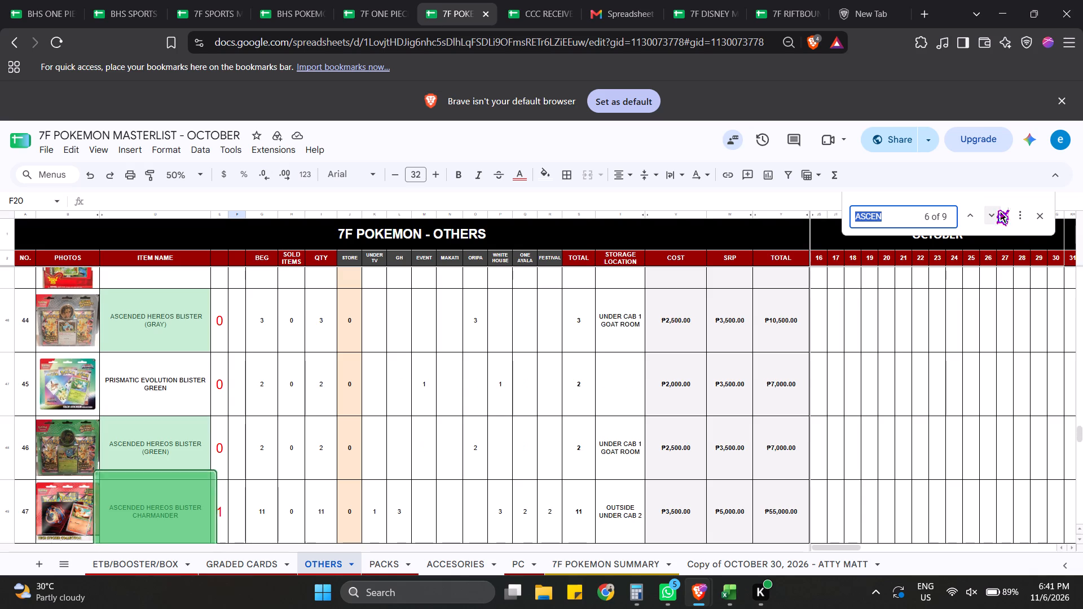
click(995, 209)
click(995, 209)
click(995, 209)
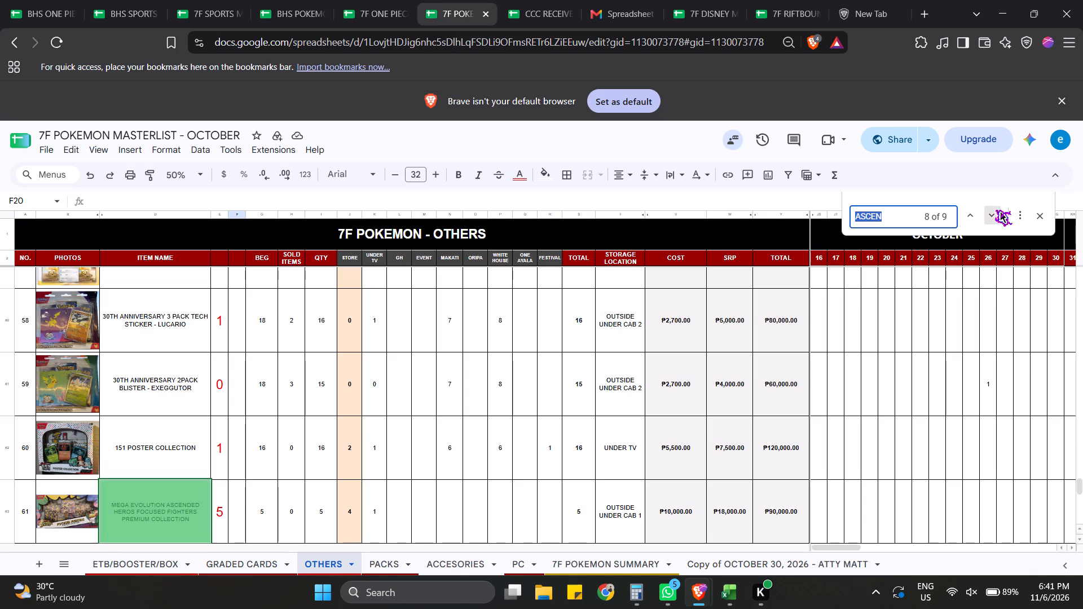
click(995, 209)
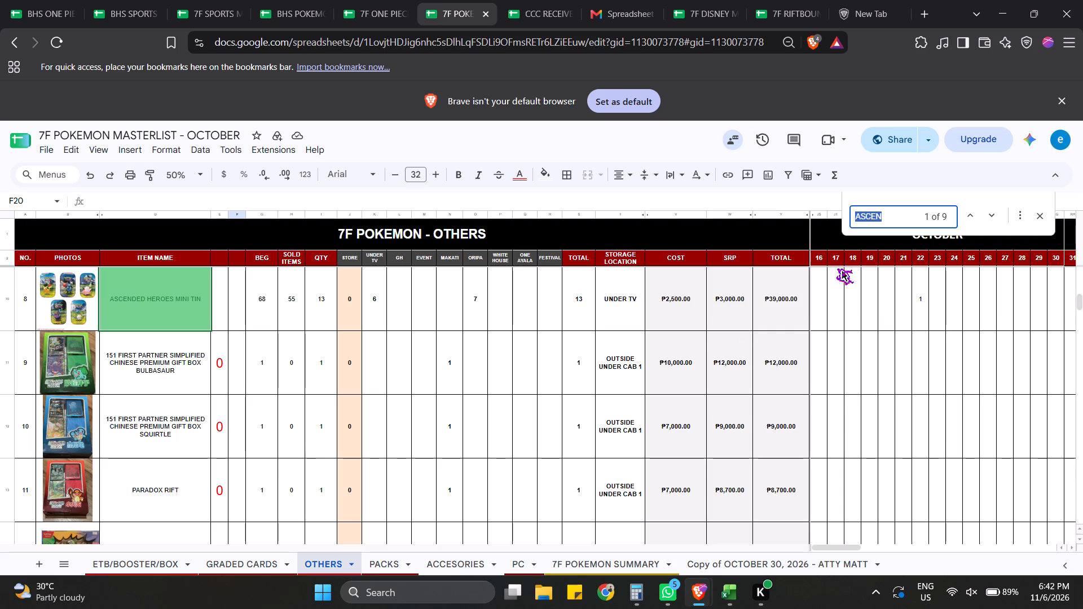
In the ETB/BOOSTER/BOX sheet, search for TIN, enter 5 in the new column for item 109, ASCENDED HEROES MINI TIN BOX, and clear the search.
click(139, 561)
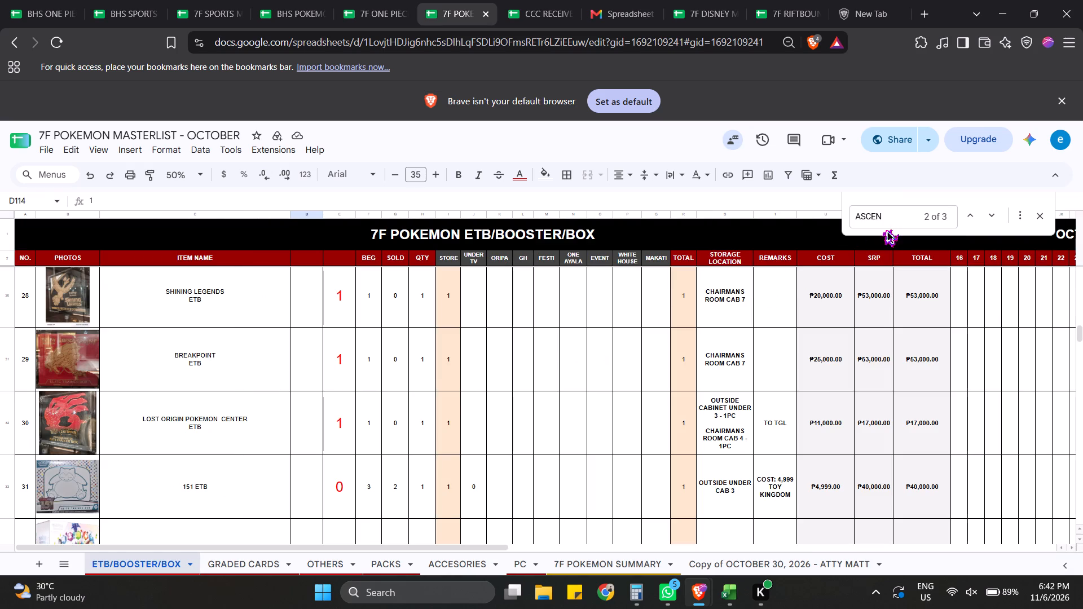
click(889, 220)
key(equal)
key(BackSpace)
key(BackSpace)
key(BackSpace)
key(BackSpace)
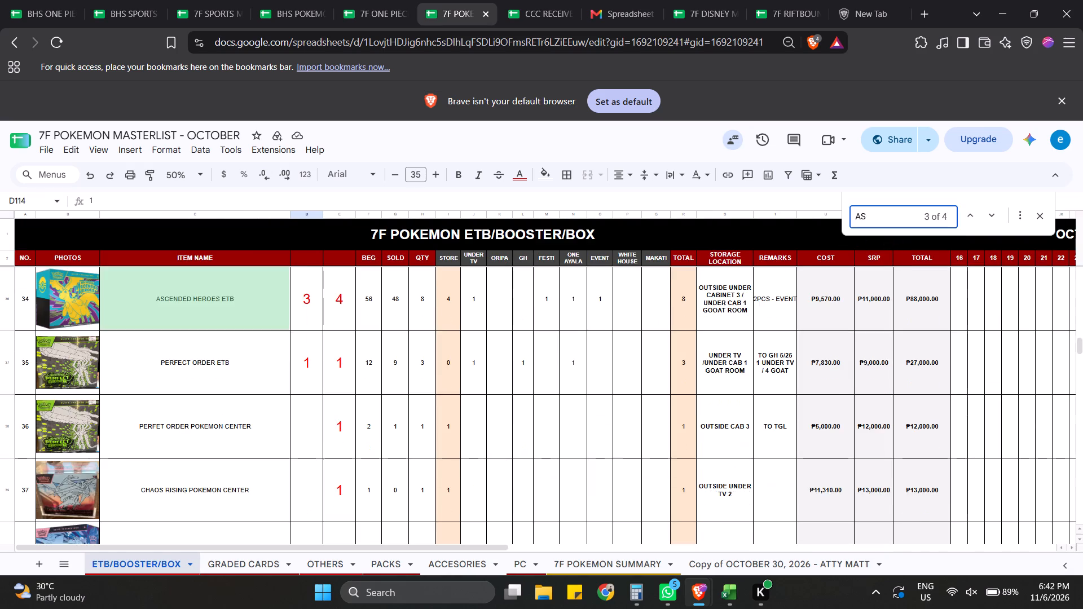
key(BackSpace)
key(BackSpace)
text(TIN)
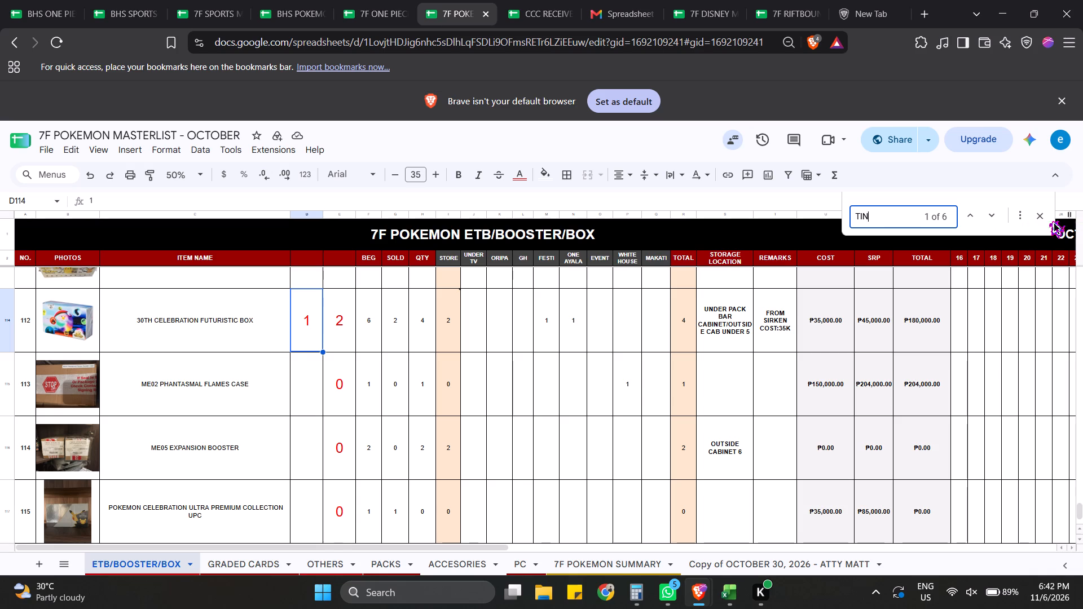
click(985, 219)
click(985, 219)
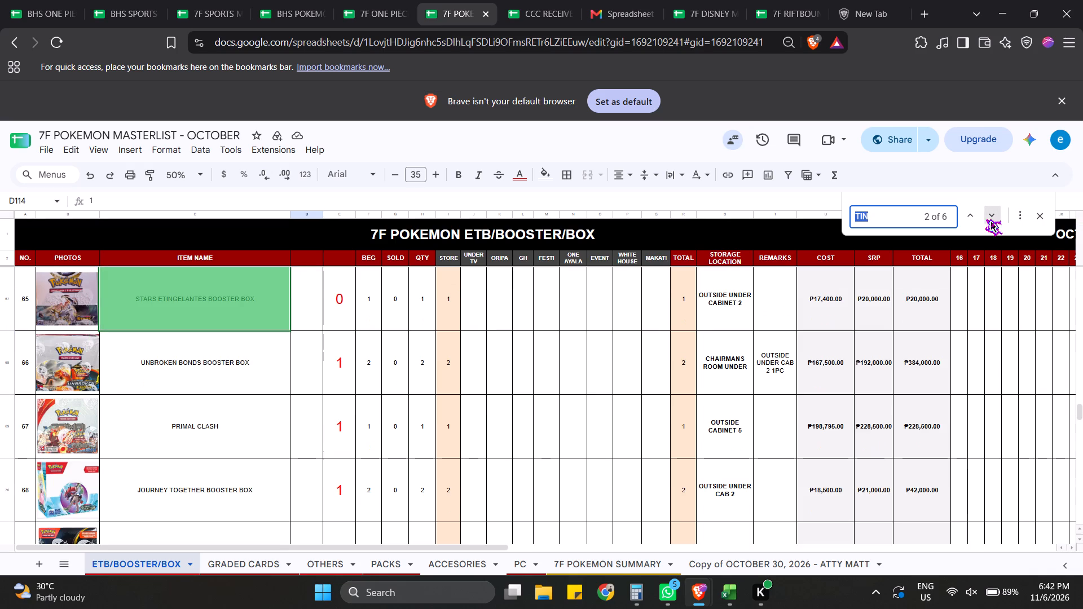
click(985, 219)
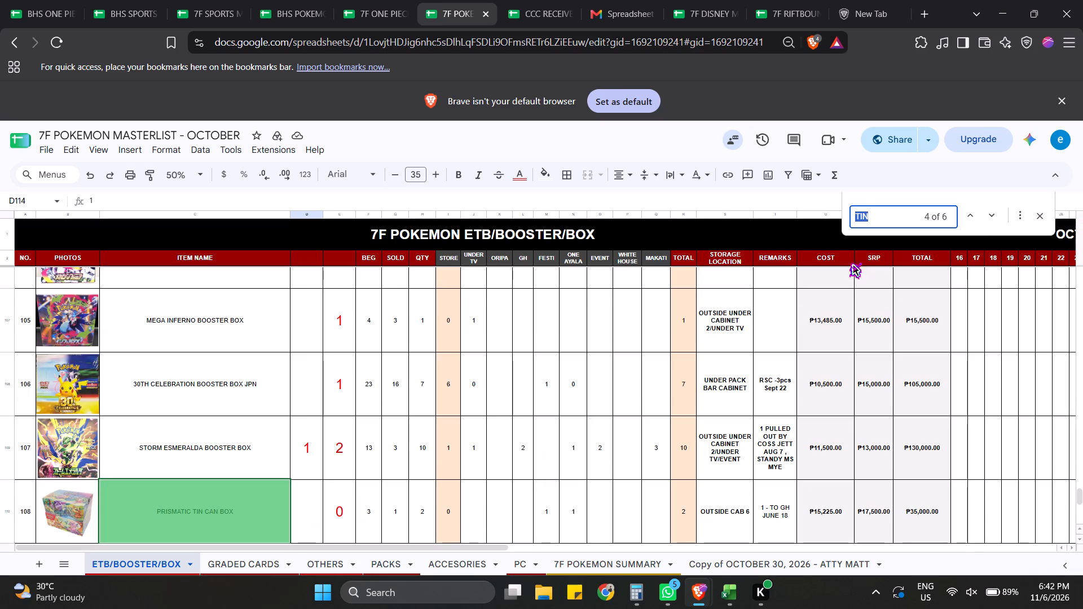
click(982, 220)
click(991, 218)
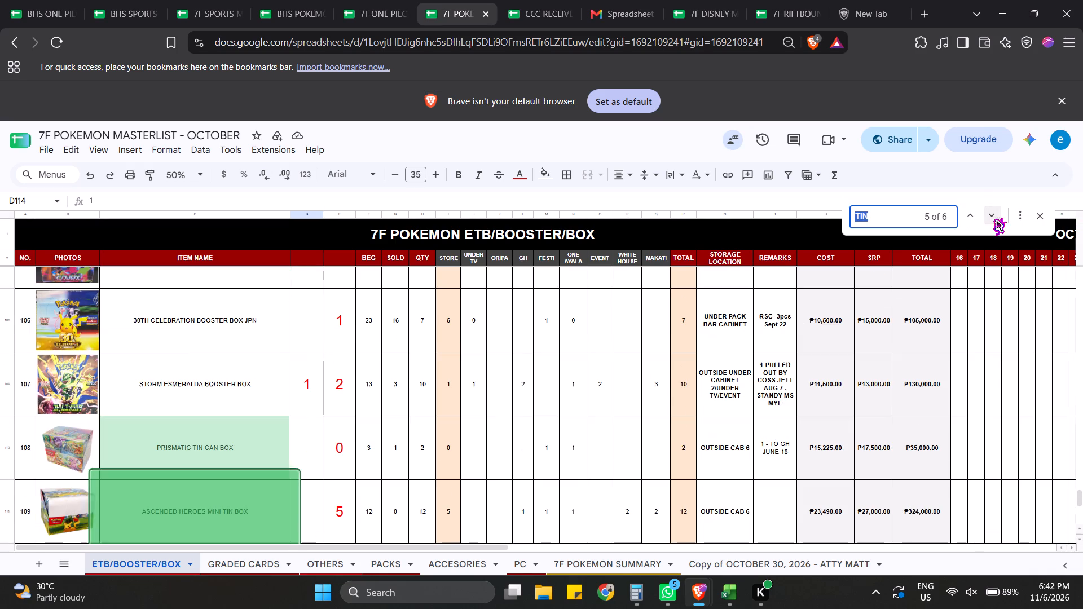
click(307, 507)
key(5)
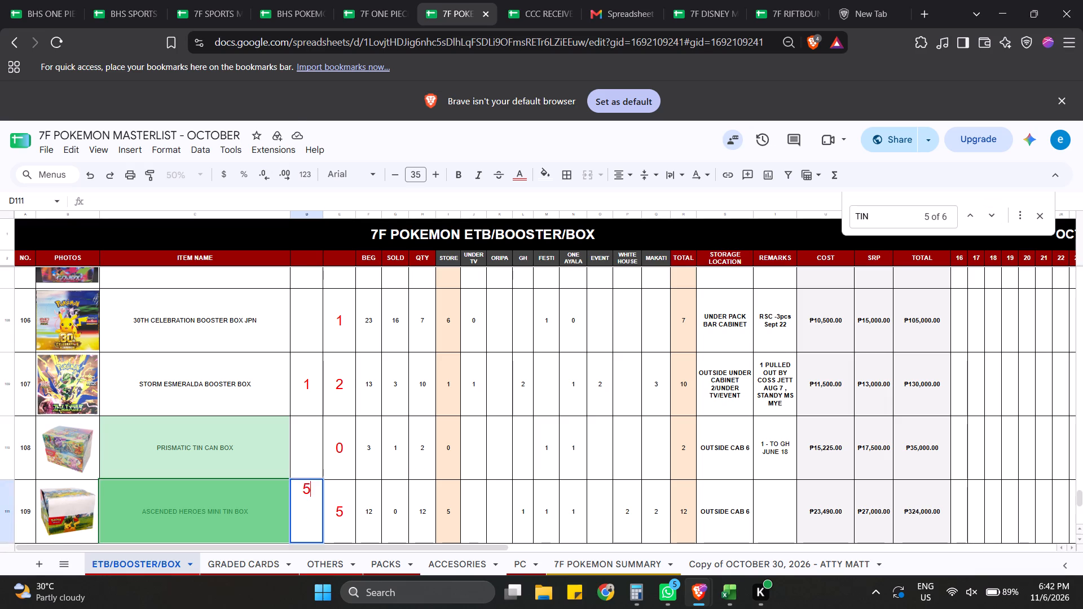
key(Return)
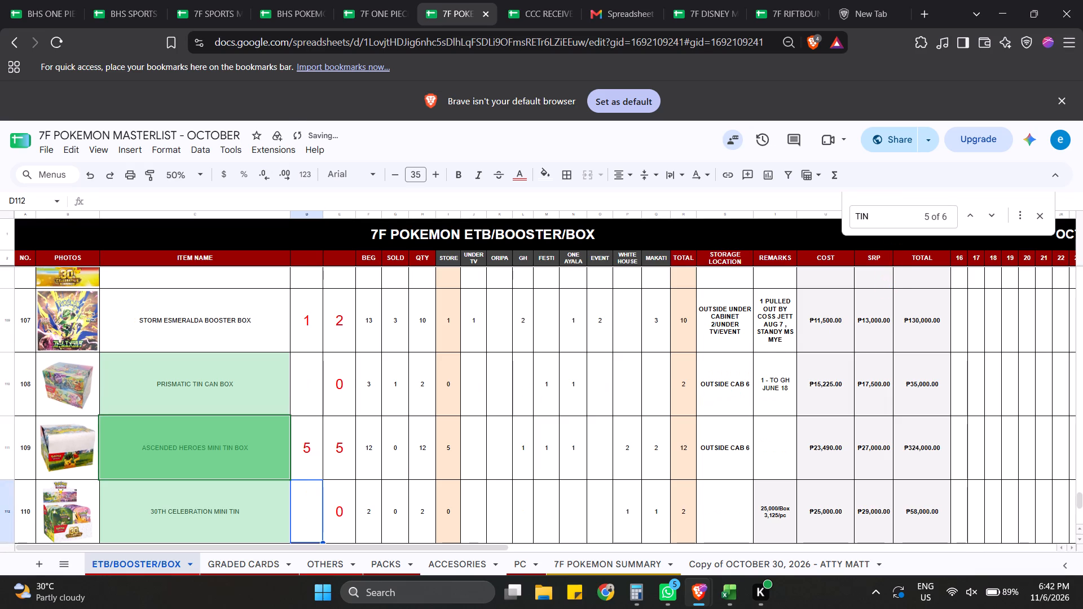
click(885, 215)
key(BackSpace)
key(BackSpace)
key(BackSpace)
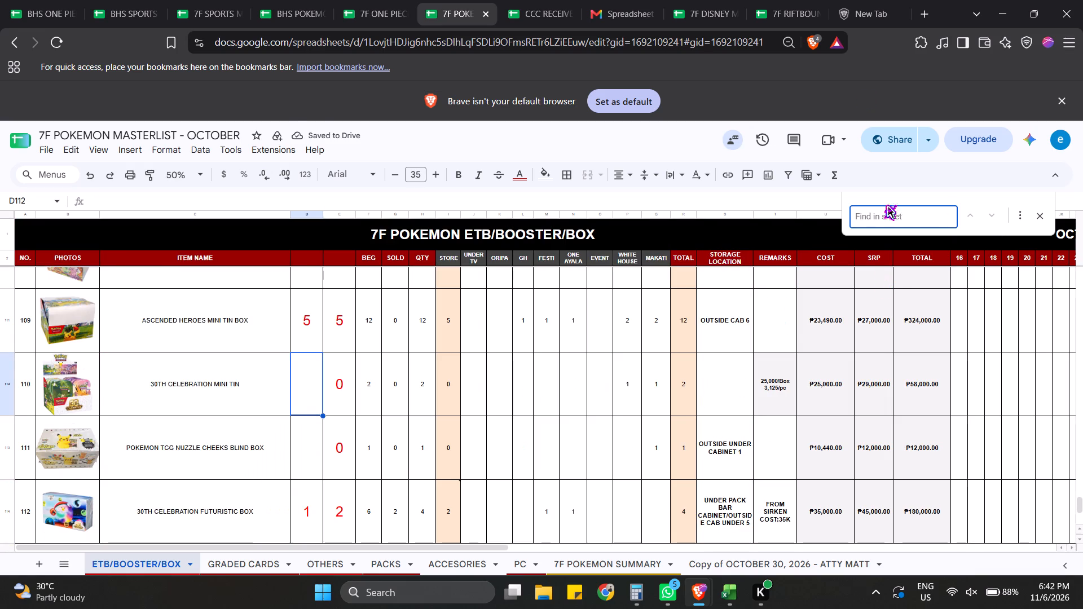
In the 7F RIFTBOUND masterlist, enter 8 as the store quantity of item 2, RIFTBOUND ORIGINS.
click(782, 0)
scroll(520, 445, up, 2)
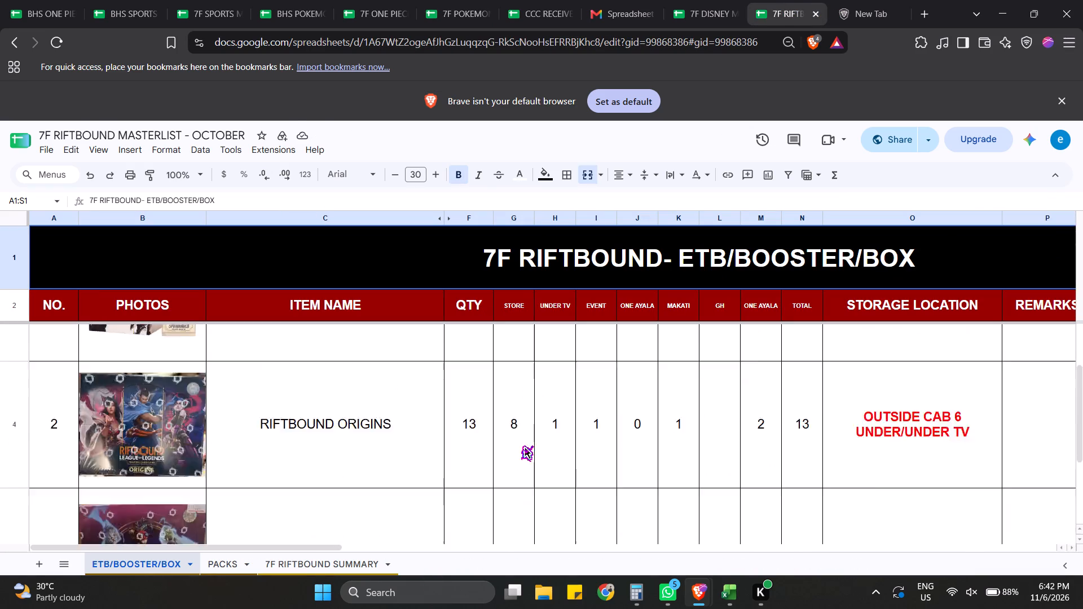
scroll(520, 445, up, 2)
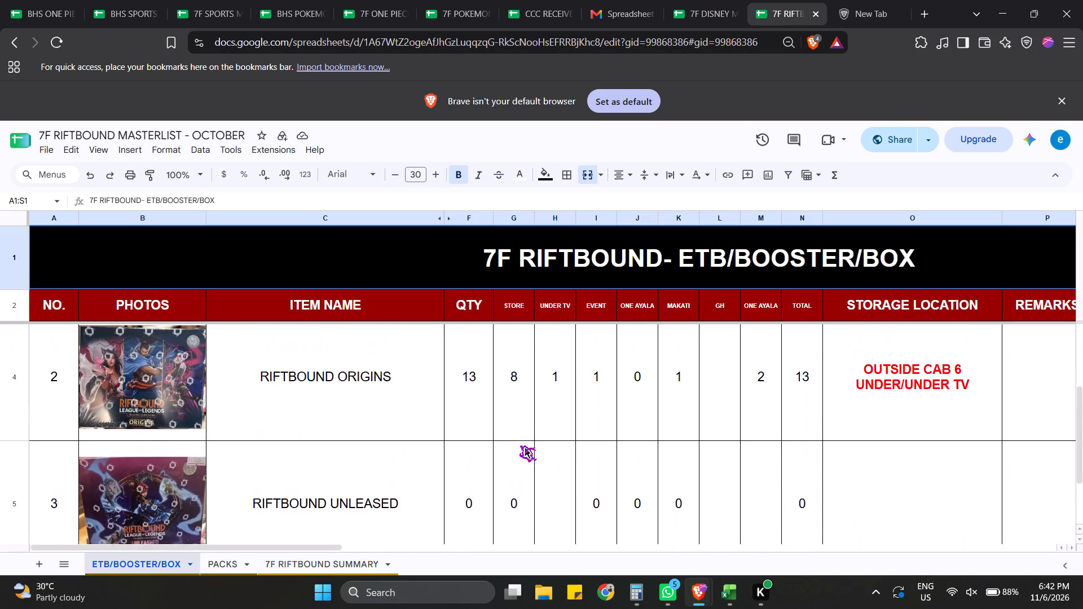
scroll(520, 445, up, 2)
click(520, 445)
text(8.)
key(Return)
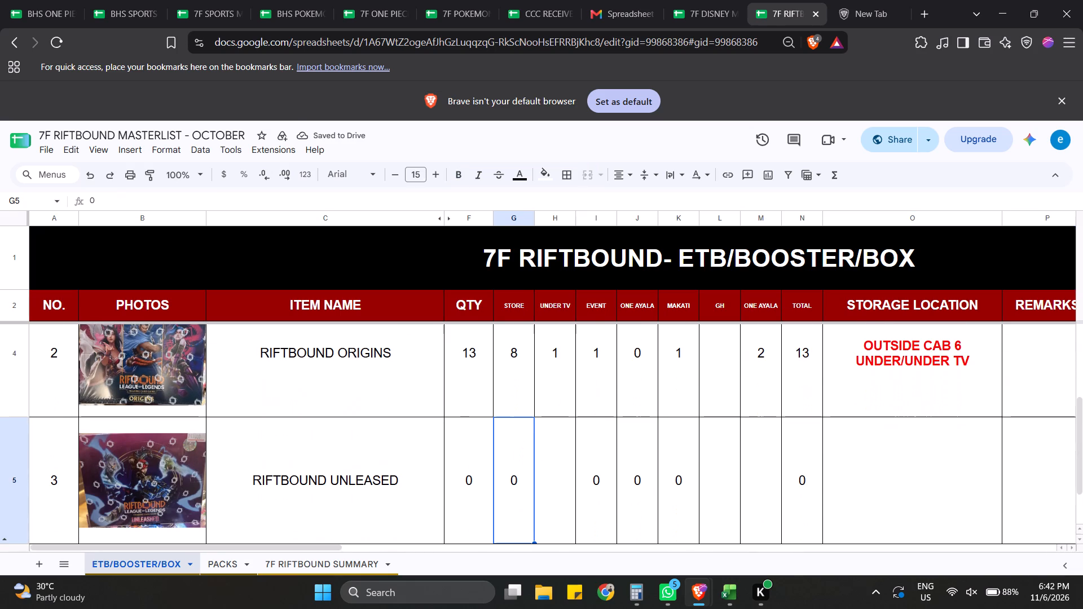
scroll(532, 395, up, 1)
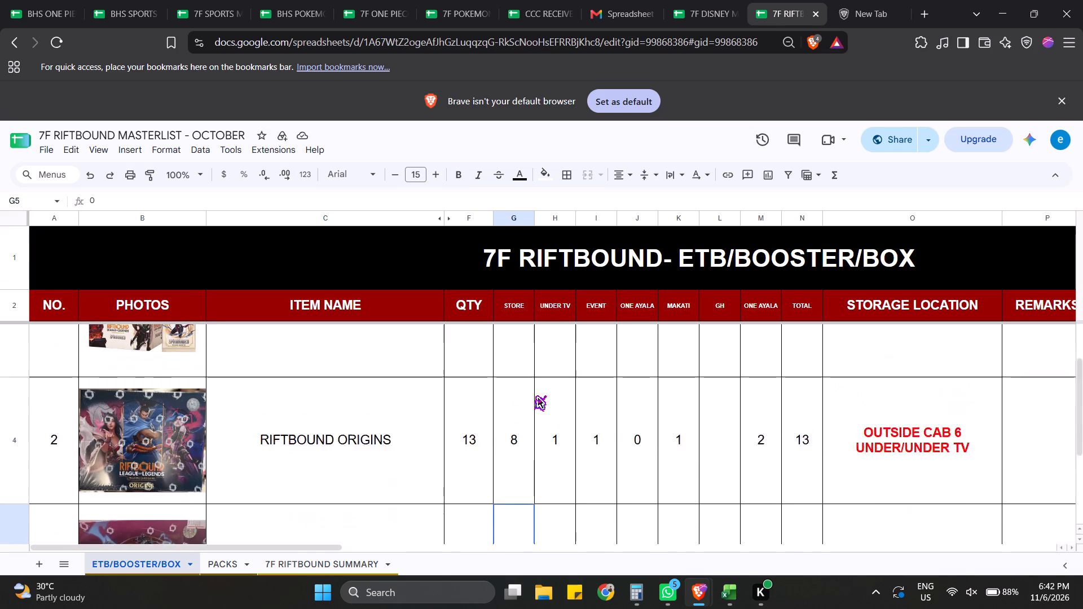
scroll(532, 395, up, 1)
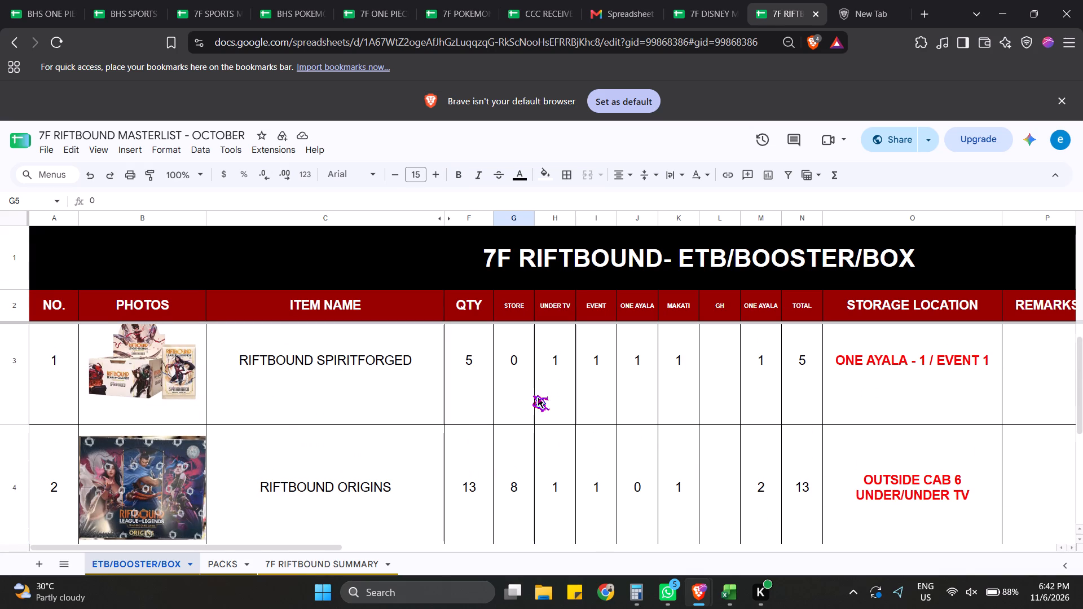